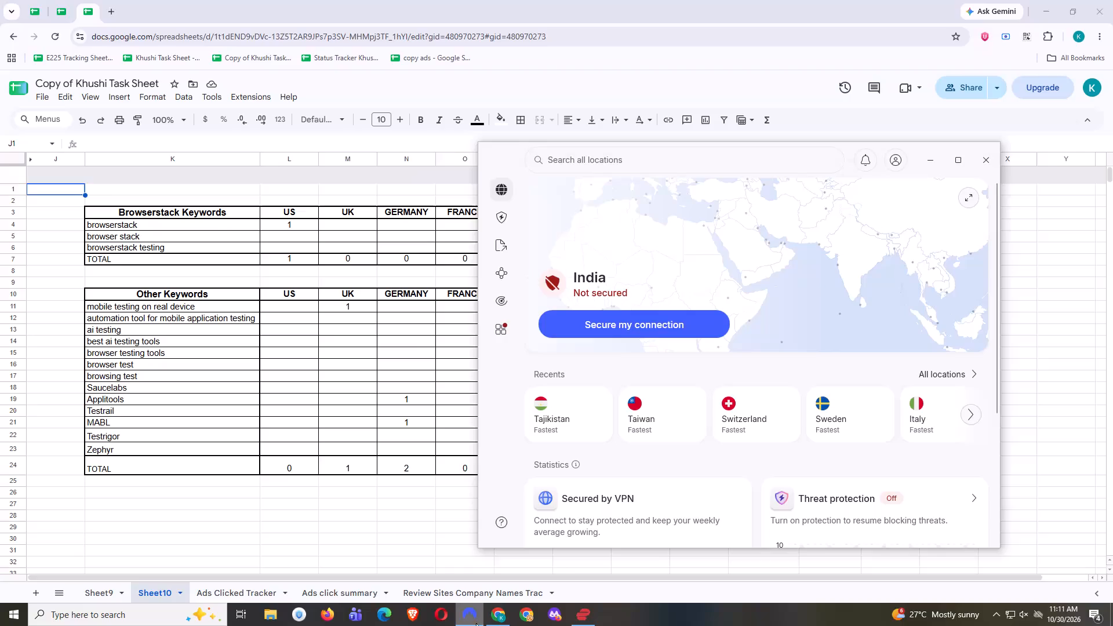
Connect the VPN to the United Kingdom from the list of all locations.
click(956, 366)
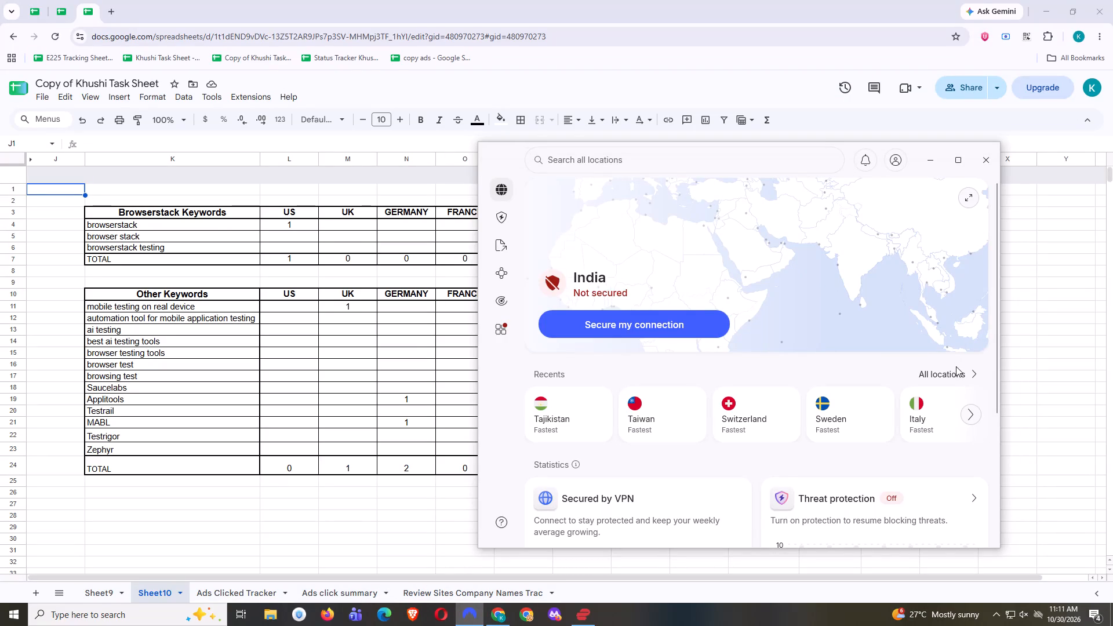
click(956, 370)
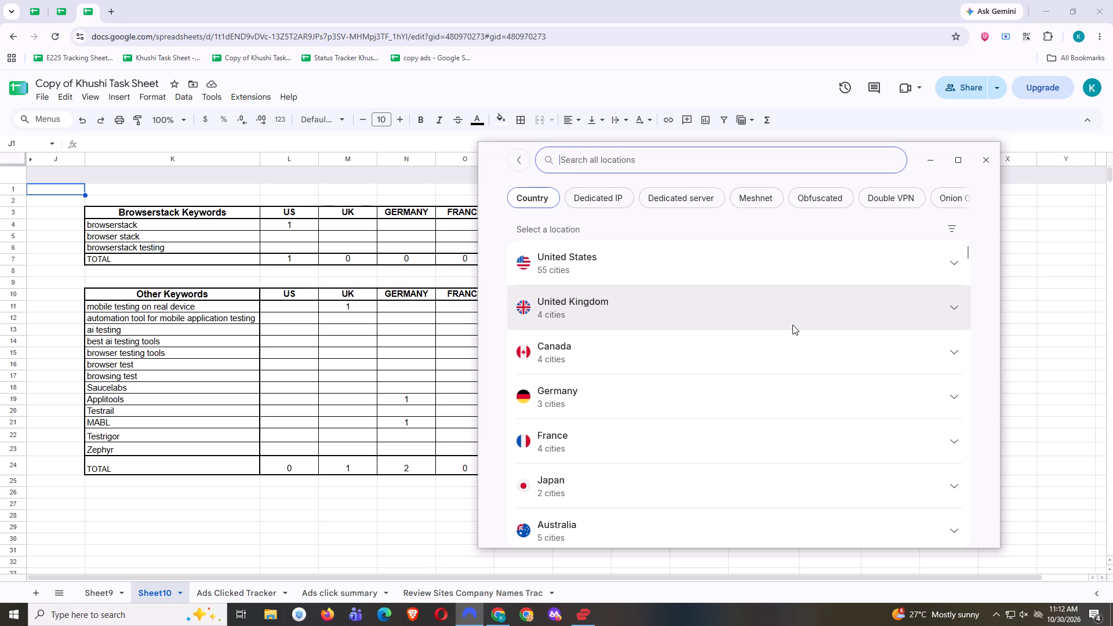
click(792, 325)
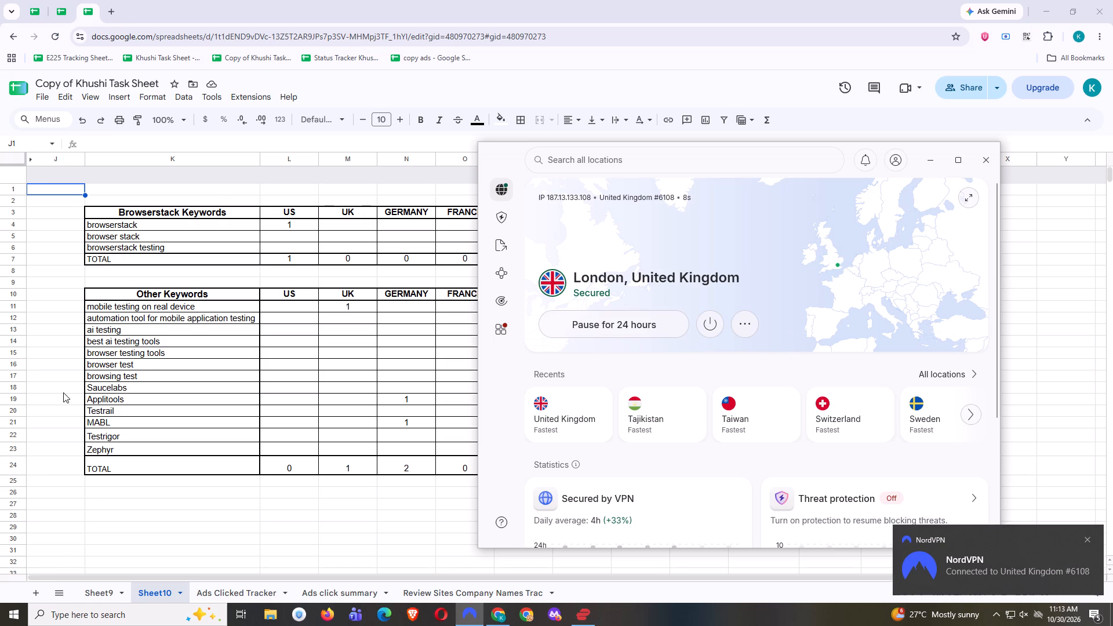
Copy the six keywords from "automation tool for mobile application testing" to "browsing test" (K12:K17) in the Other Keywords table.
drag(193, 323, 193, 381)
key(ctrl+c)
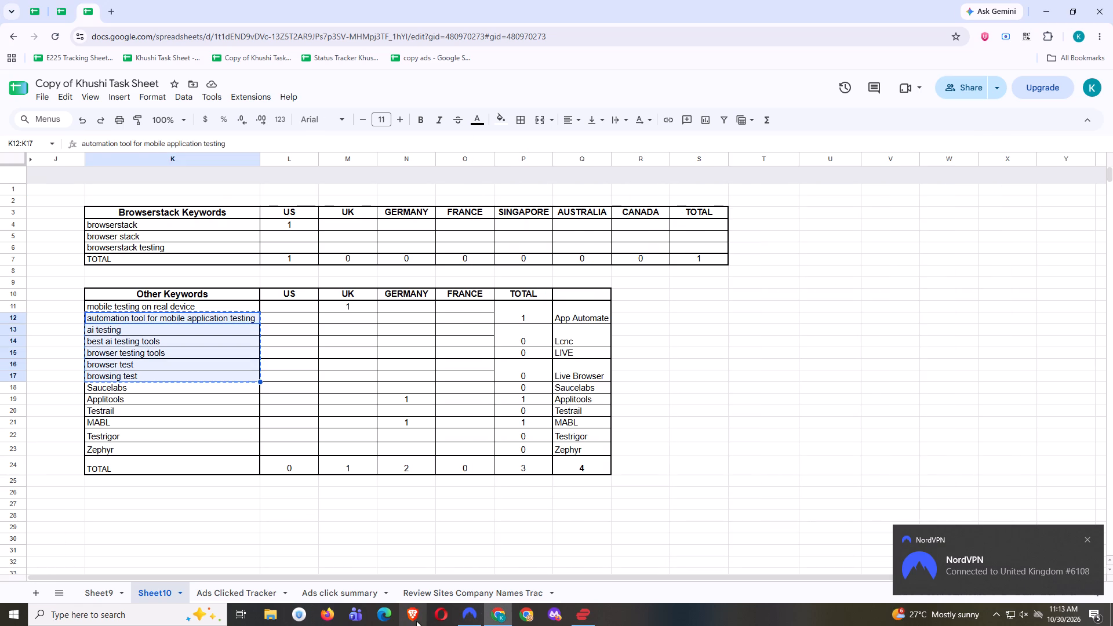
Search Google for "testmu" in a new Chrome Incognito window and reject all cookies.
right_click(522, 616)
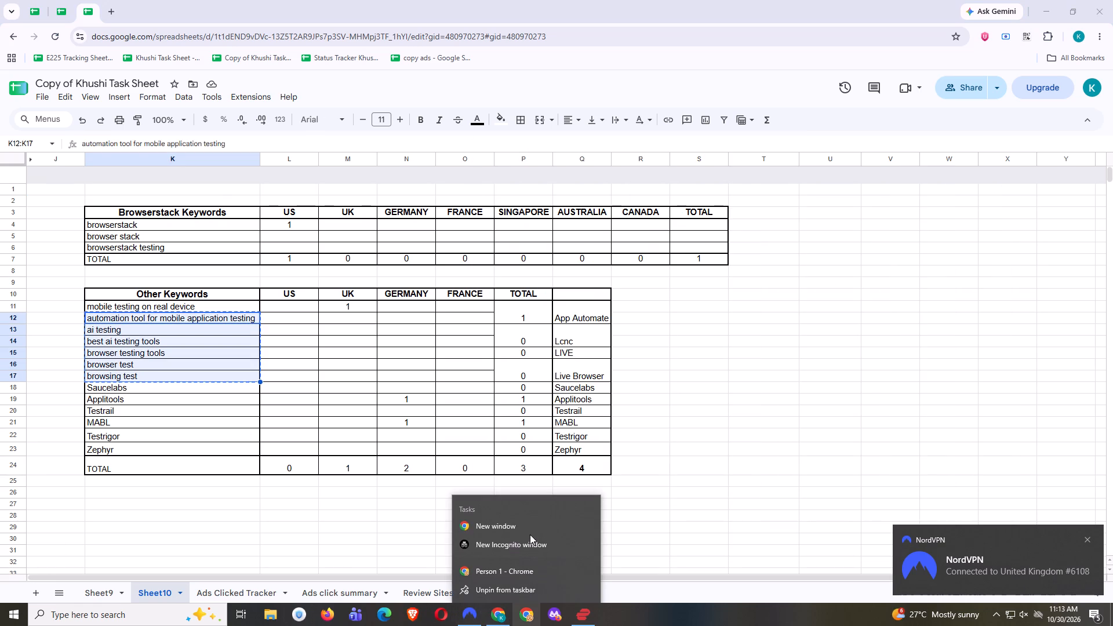
click(531, 542)
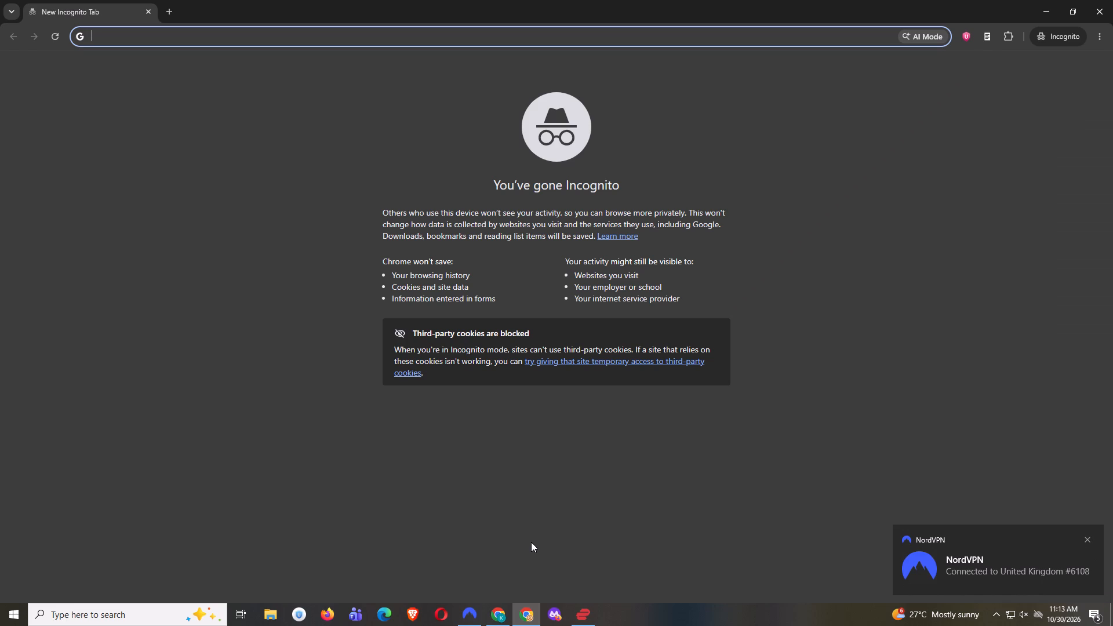
text(test)
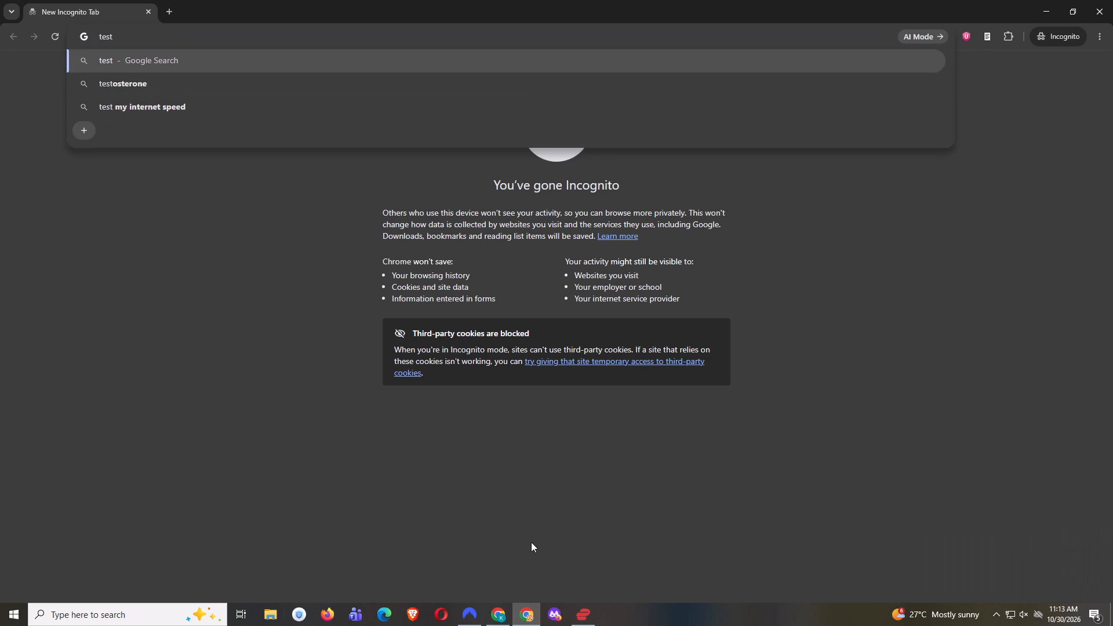
text(mu)
key(Return)
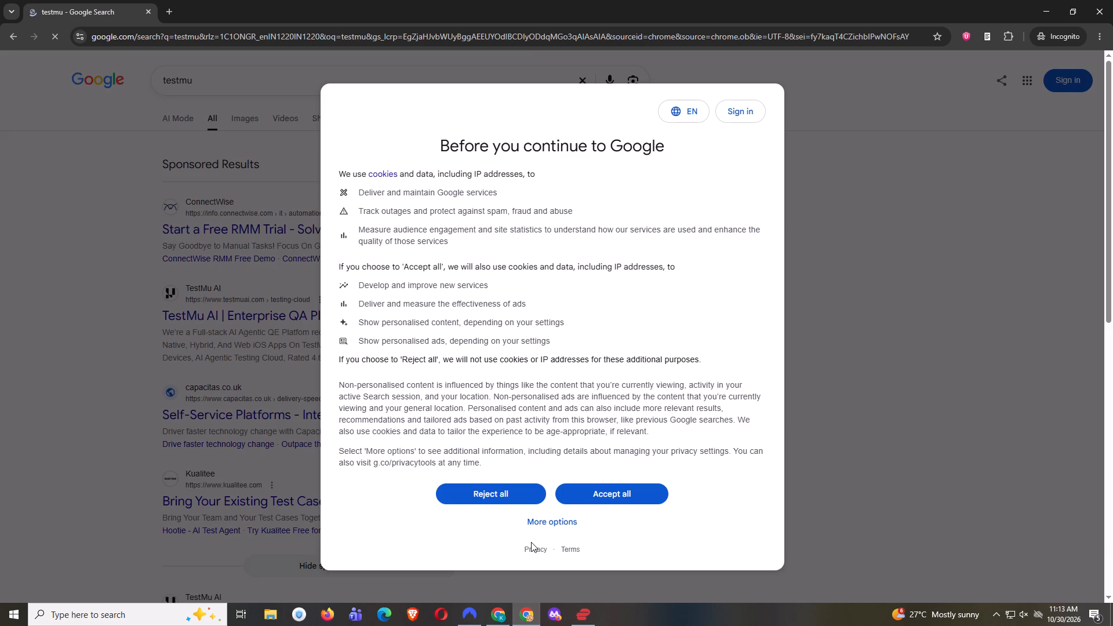
click(526, 493)
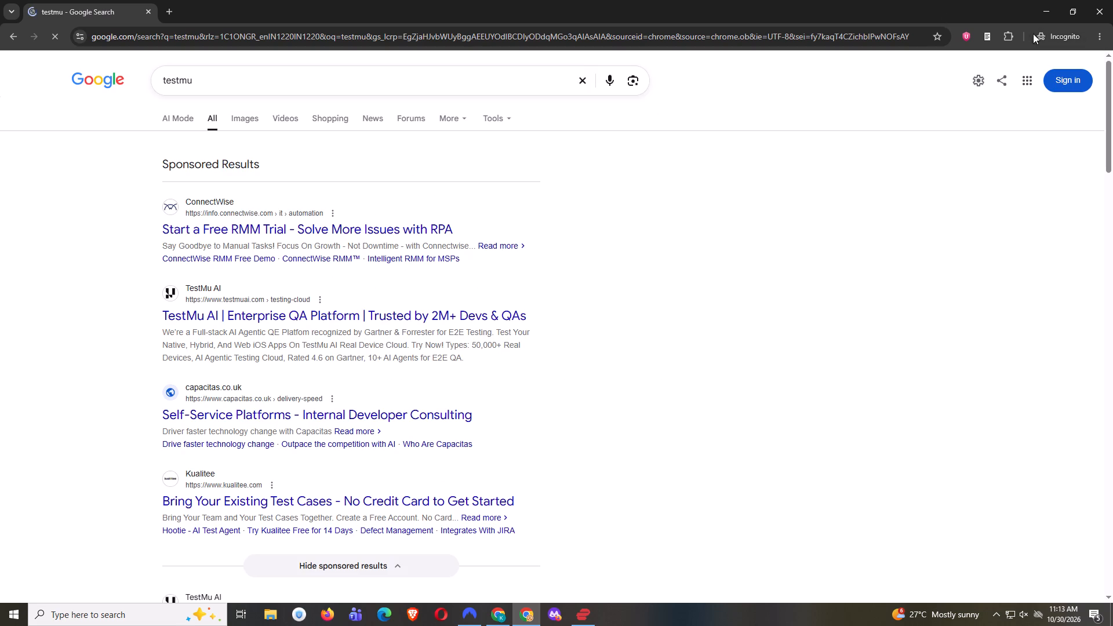
Open the six copied keywords as separate search tabs with the Bulk Open extension, and close the testmu tab.
click(990, 32)
key(ctrl+v)
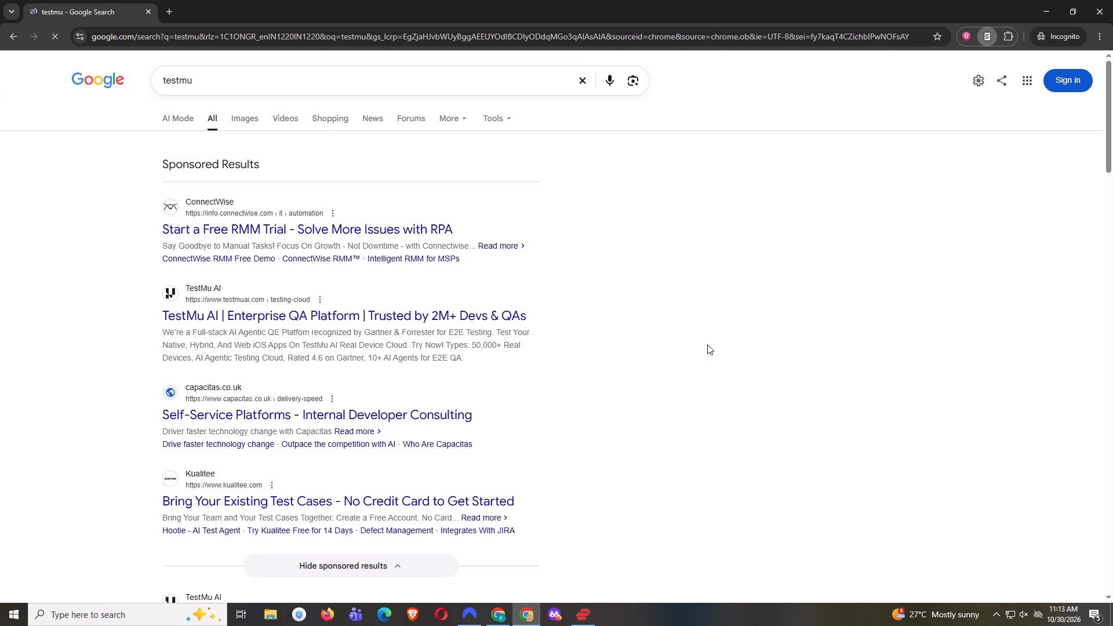
key(ctrl+v)
key(ctrl+v)
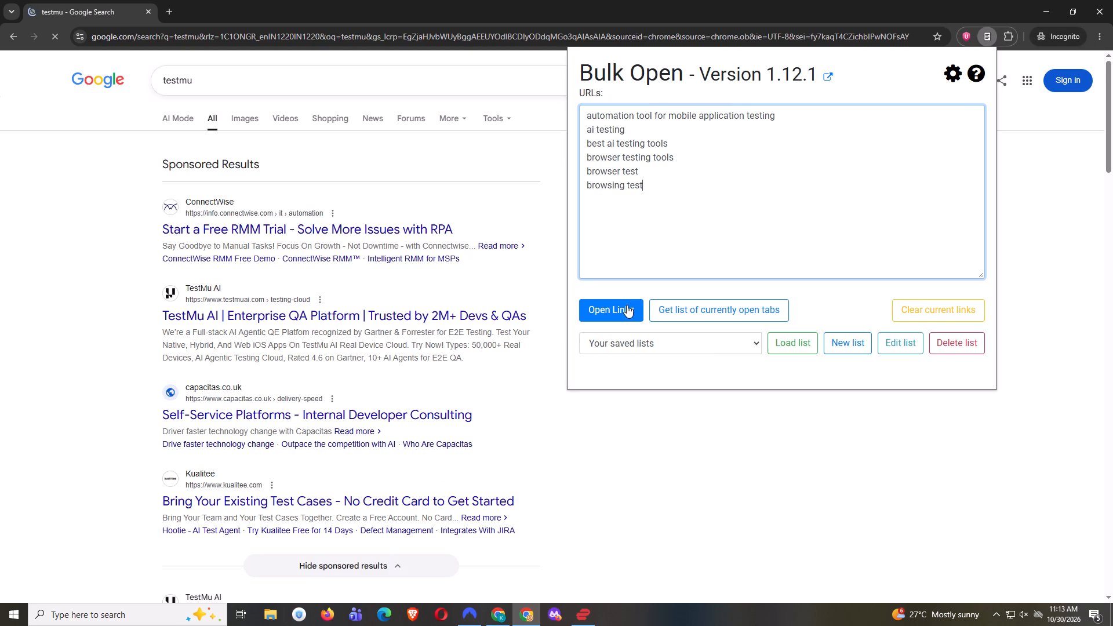
click(626, 311)
click(196, 2)
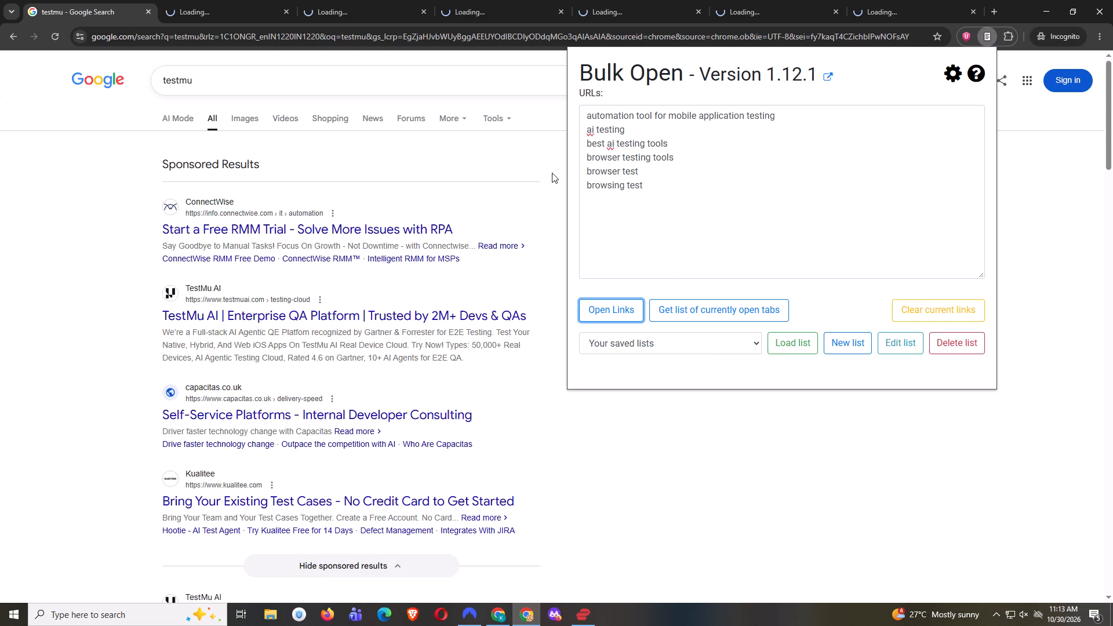
click(152, 10)
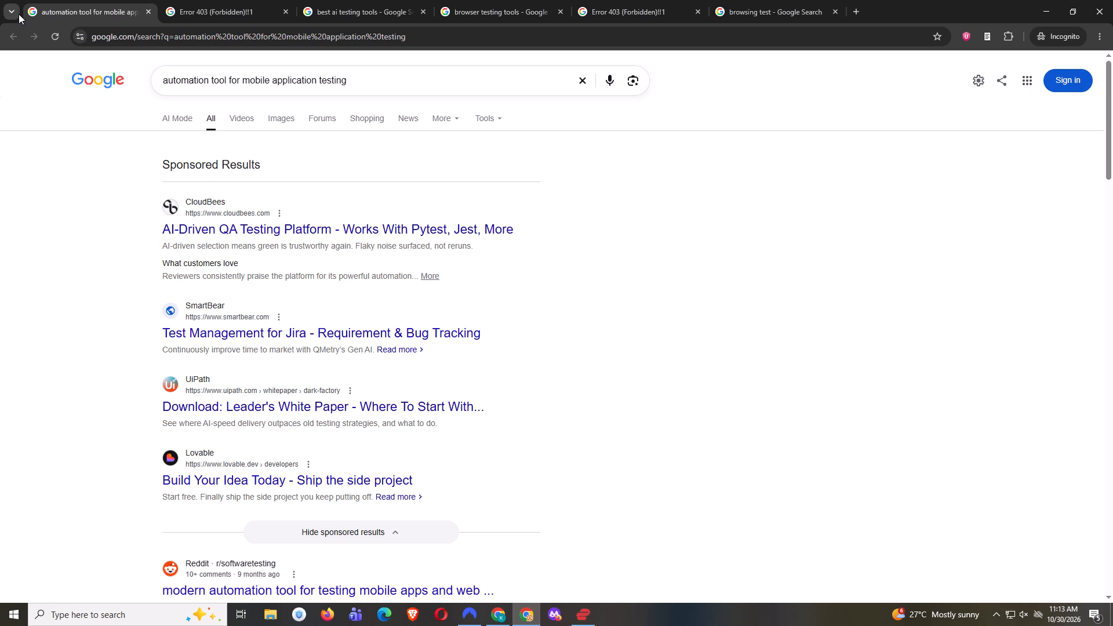
Examine the sponsored results for "automation tool for mobile application testing" on the first three result pages.
scroll(19, 14, down, 20)
scroll(19, 14, down, 1)
scroll(245, 136, down, 14)
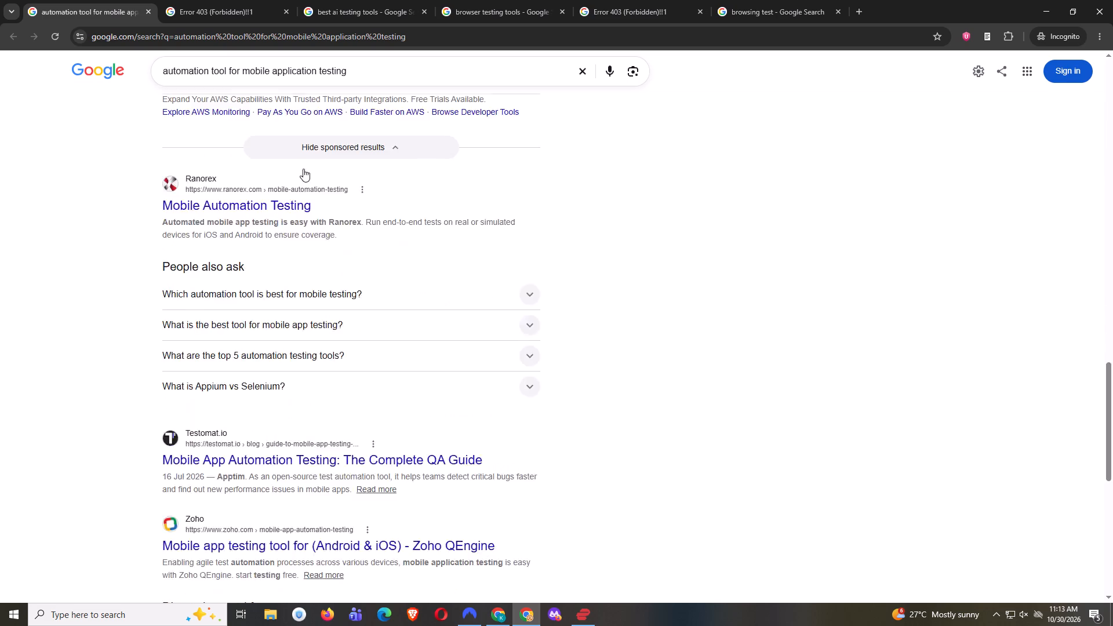
scroll(303, 168, up, 6)
scroll(303, 164, down, 20)
scroll(303, 164, down, 3)
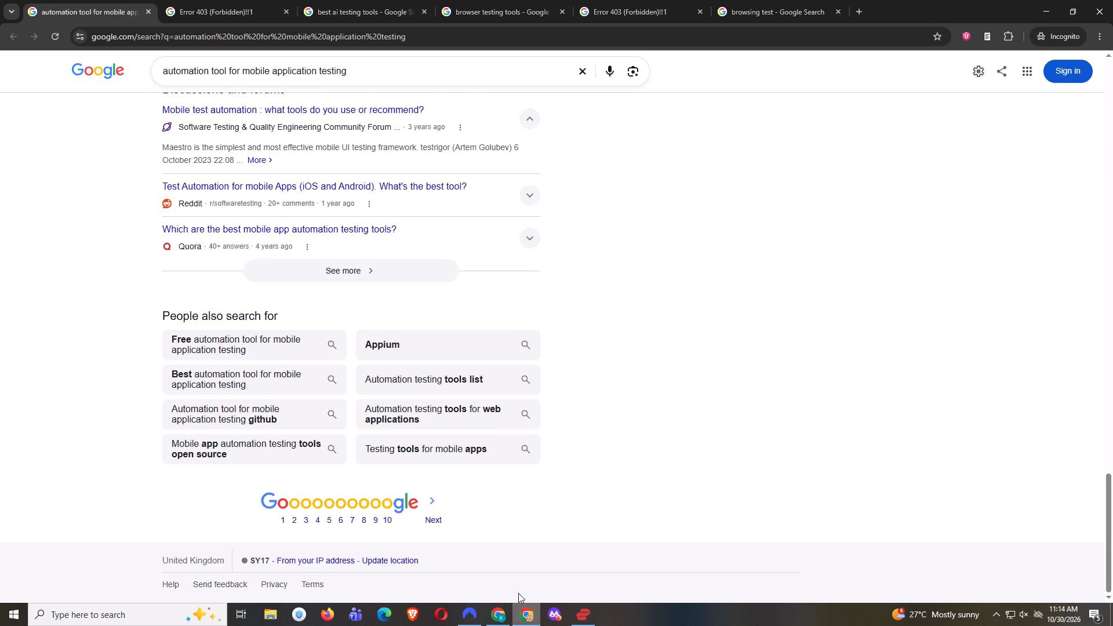
click(433, 516)
scroll(432, 514, down, 6)
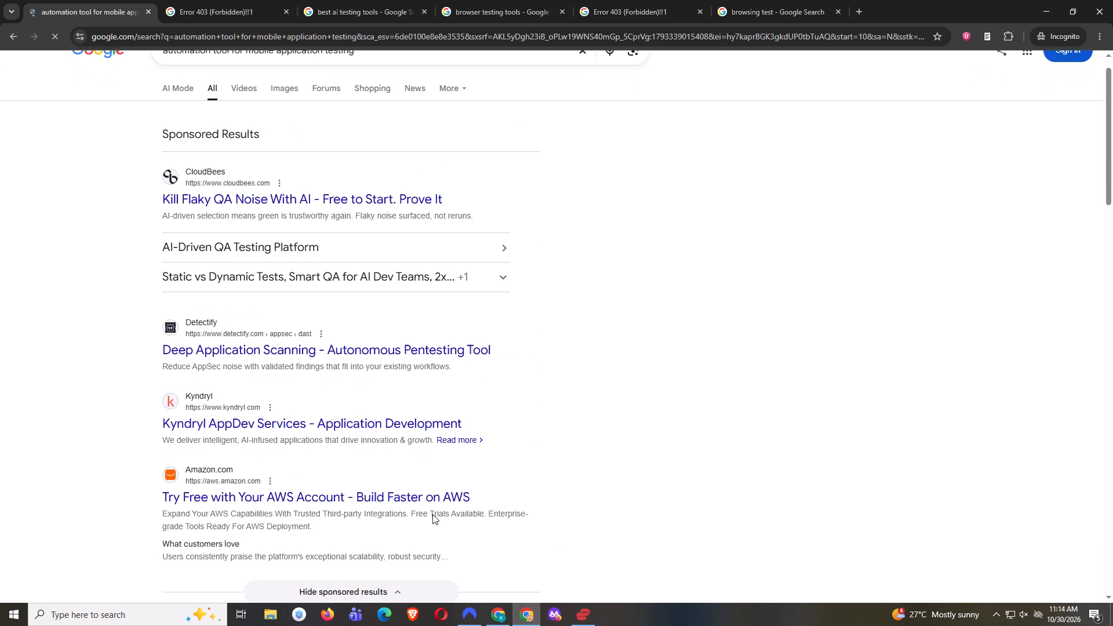
scroll(432, 514, down, 18)
scroll(441, 506, down, 8)
click(441, 506)
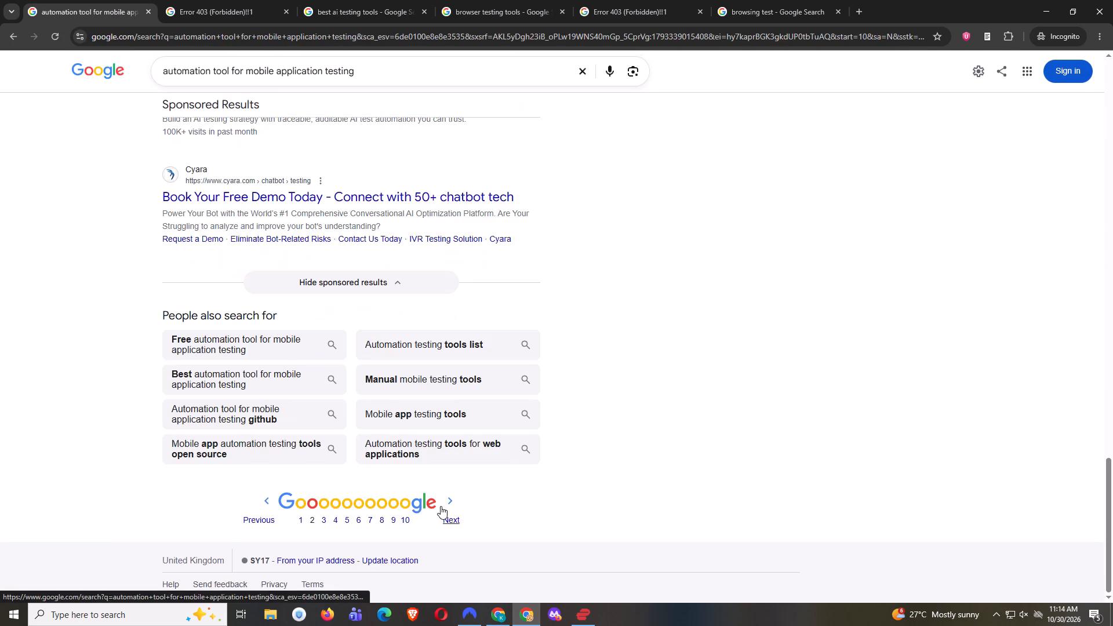
scroll(442, 501, down, 20)
scroll(442, 501, down, 1)
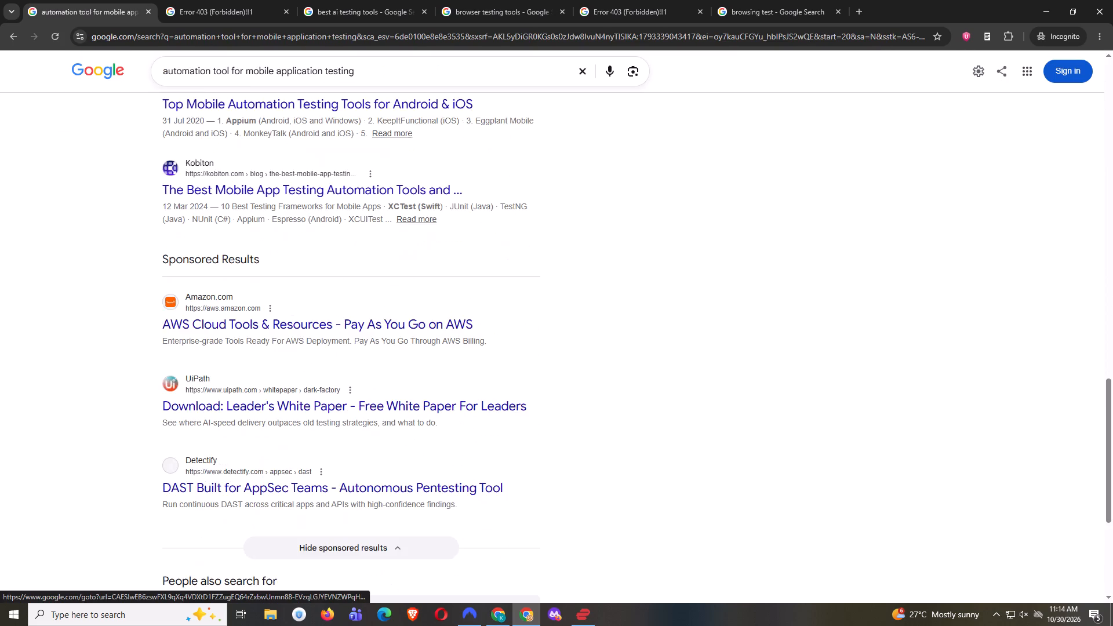
scroll(443, 500, down, 10)
click(443, 500)
Examine the sponsored results for "automation tool for mobile application testing" on result pages four to six.
scroll(443, 500, down, 9)
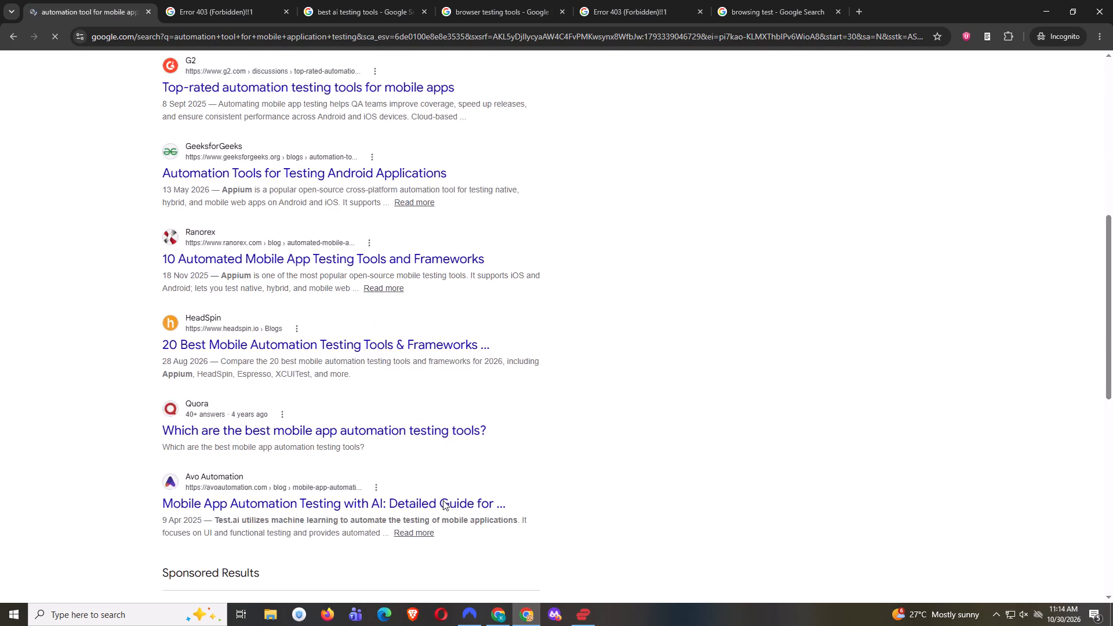
scroll(443, 500, down, 12)
click(443, 500)
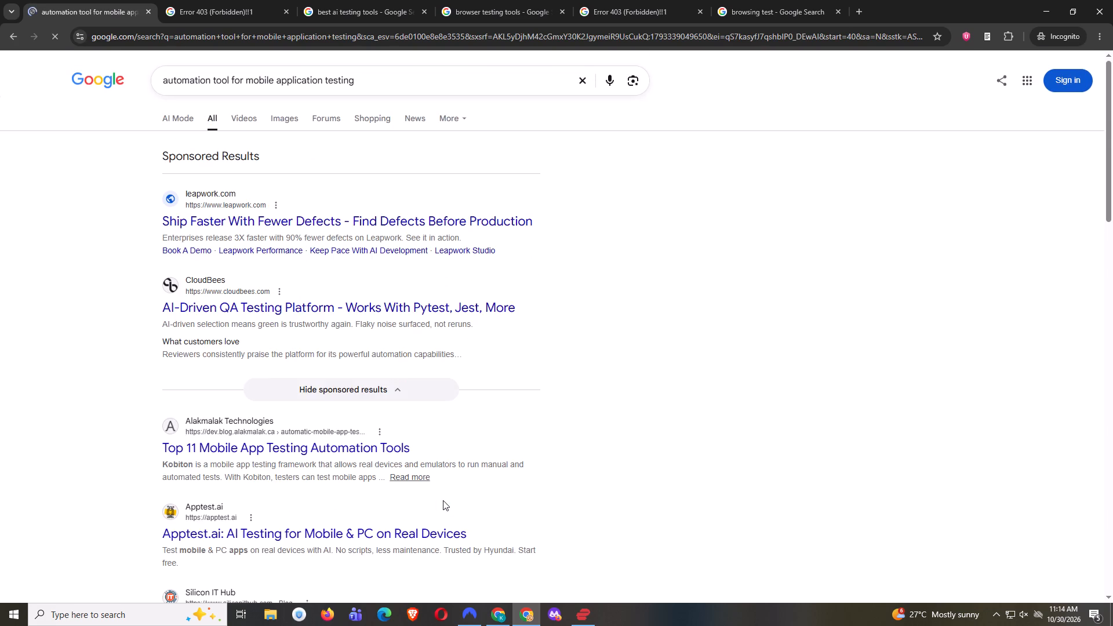
scroll(443, 500, down, 20)
scroll(443, 500, down, 6)
click(443, 500)
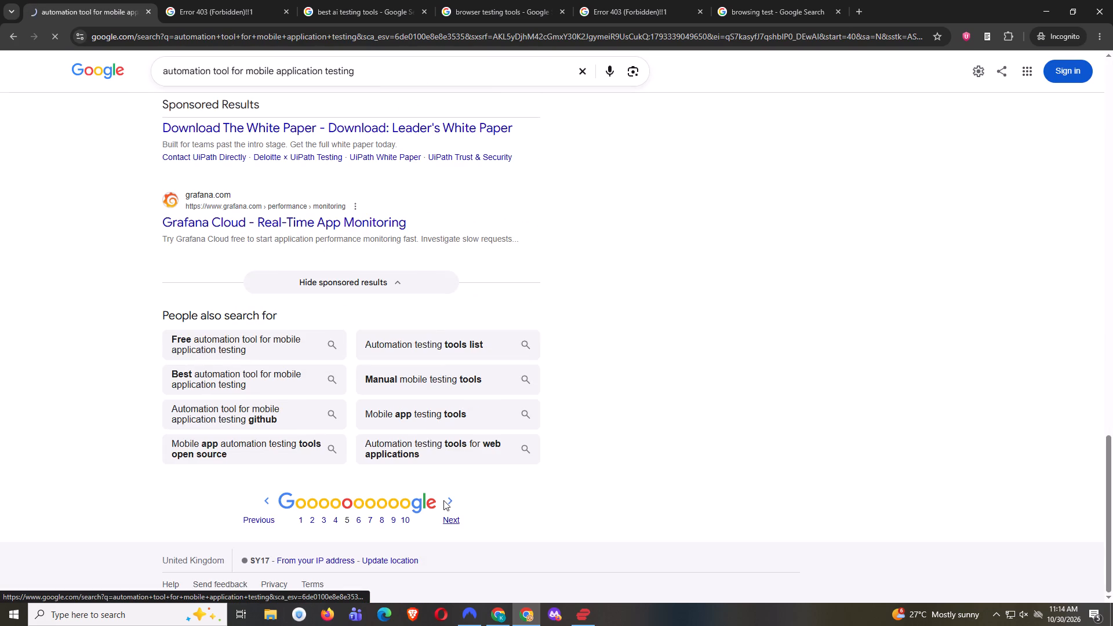
scroll(443, 500, down, 20)
scroll(443, 500, down, 1)
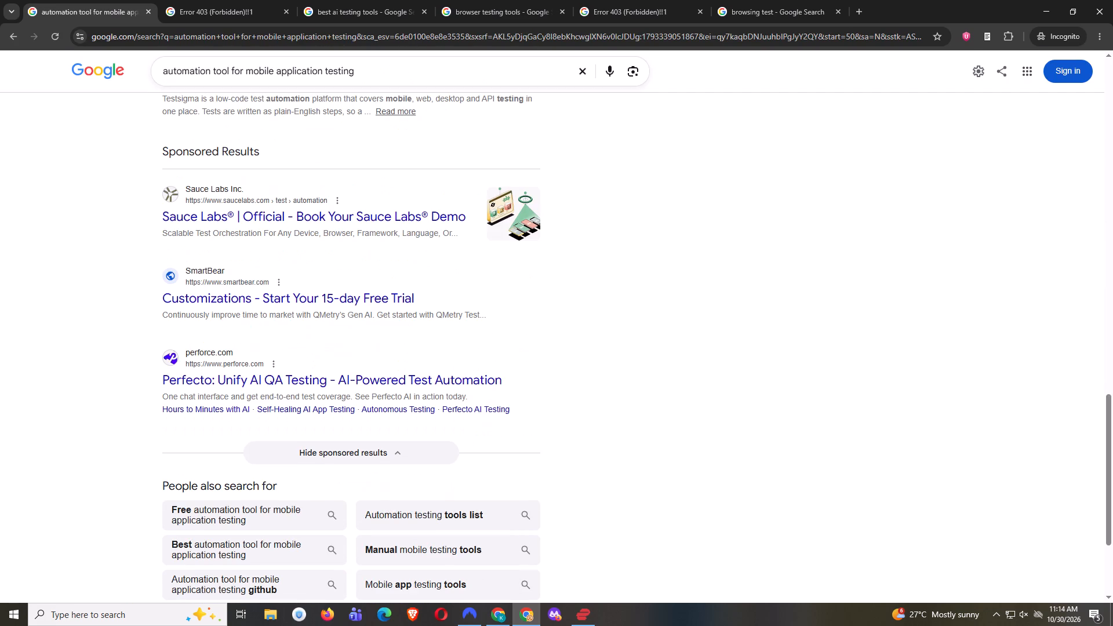
Rerun the search for "automation tool for mobile application testing" from its first result page.
click(388, 76)
key(Return)
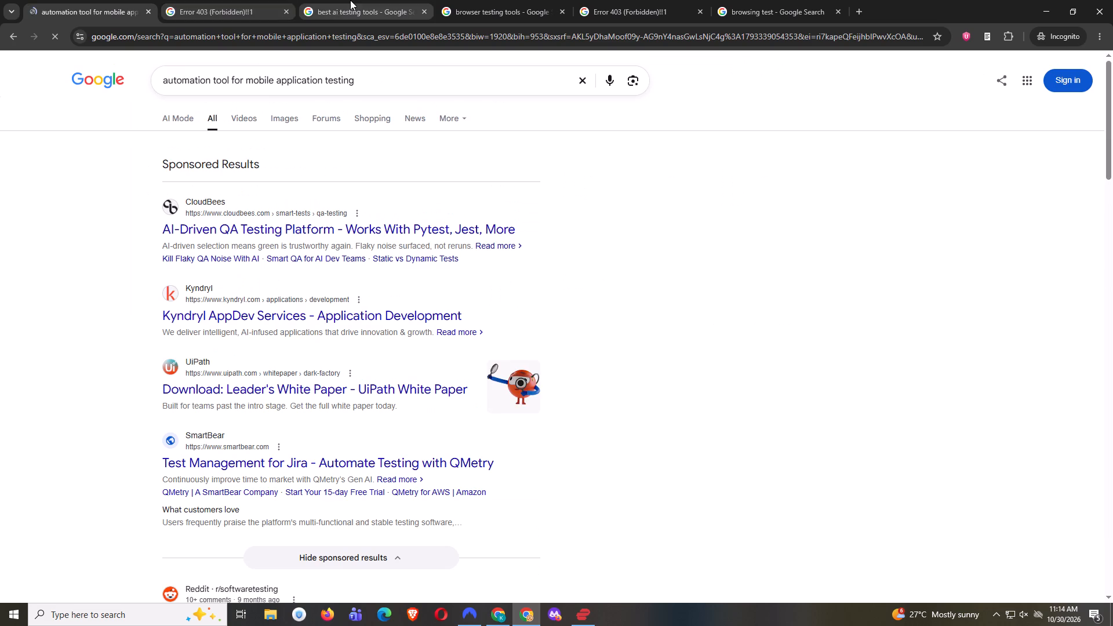
Examine the sponsored results for "best ai testing tools" on the first three result pages.
click(350, 0)
scroll(426, 503, down, 12)
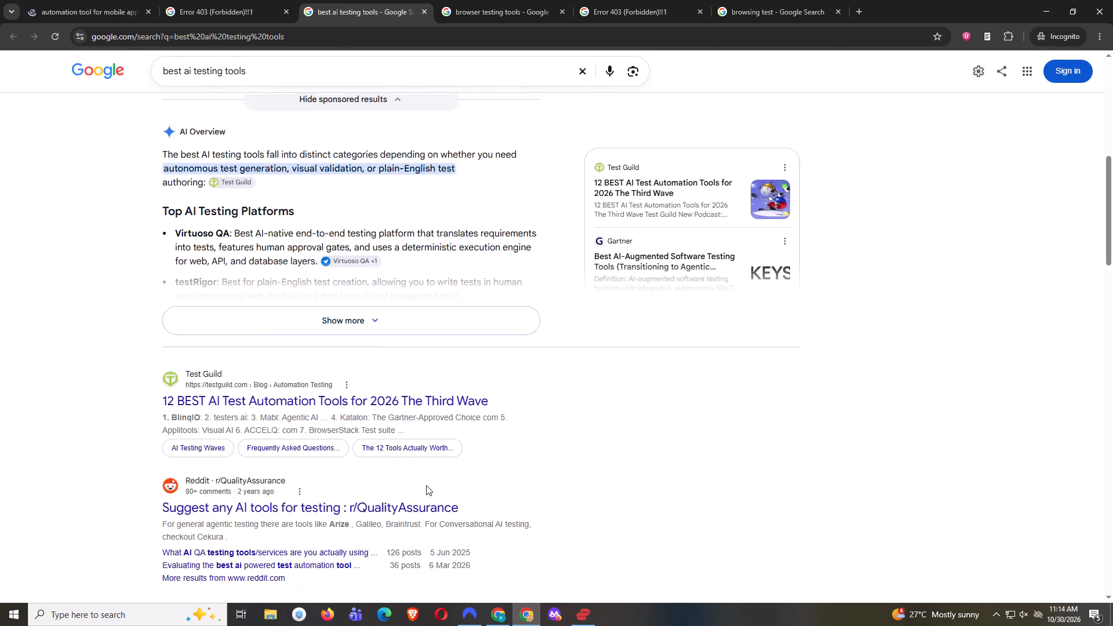
scroll(426, 485, down, 8)
scroll(424, 480, down, 20)
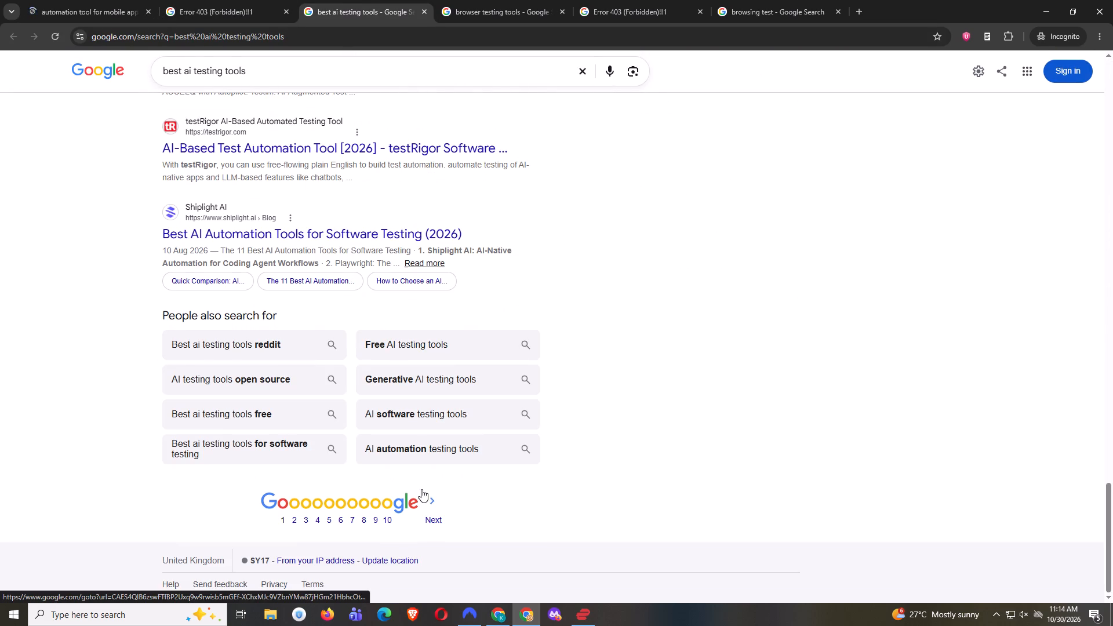
click(421, 489)
click(428, 510)
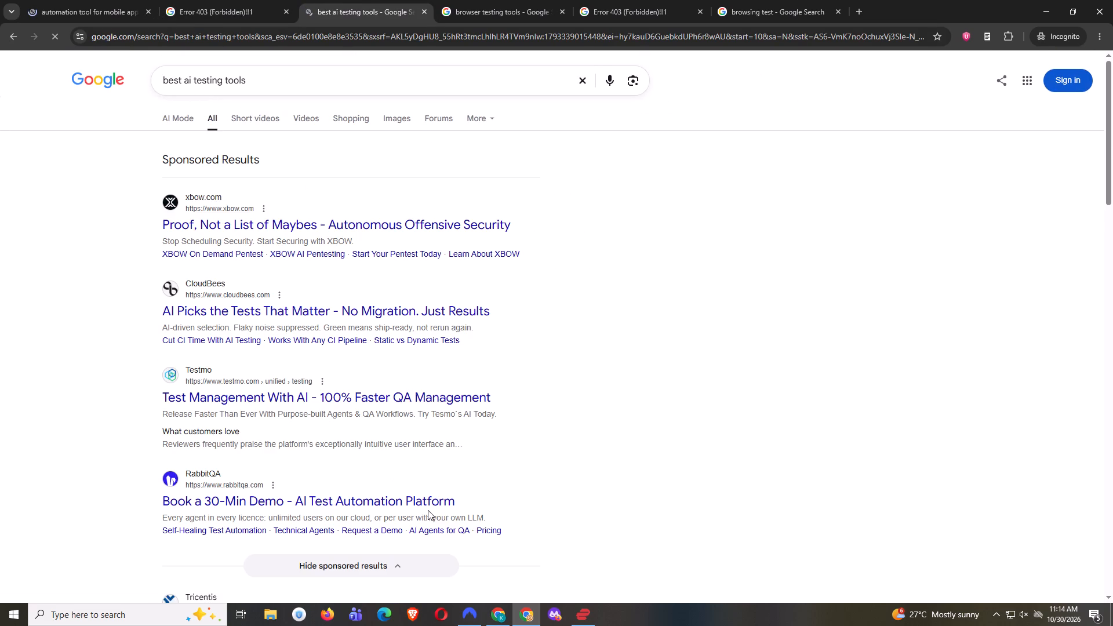
scroll(428, 510, down, 19)
scroll(440, 502, down, 9)
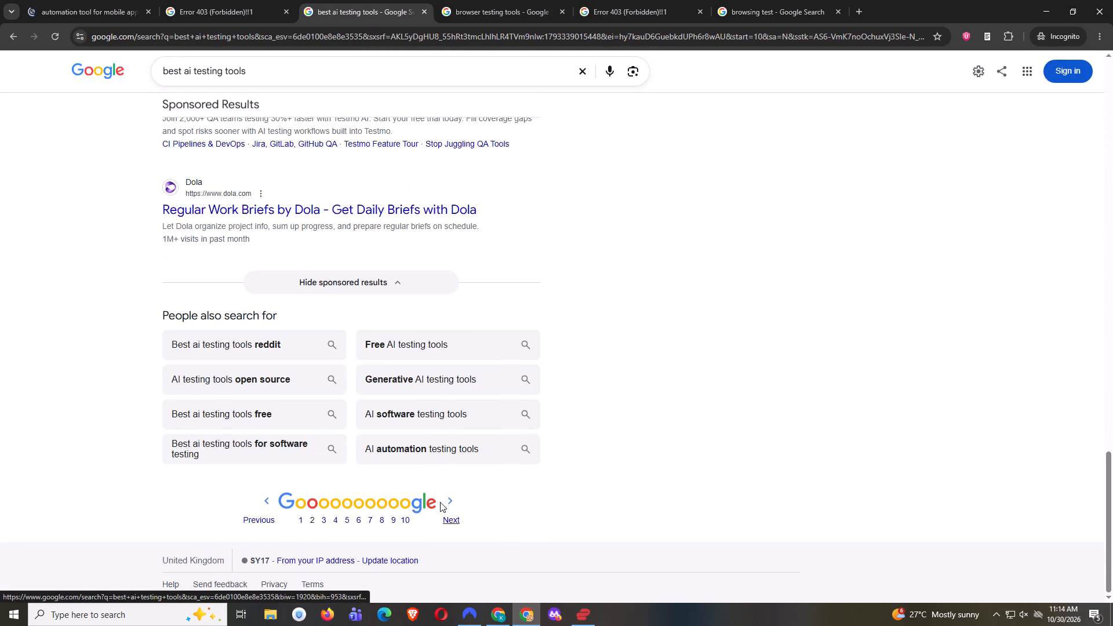
click(440, 502)
scroll(440, 502, down, 19)
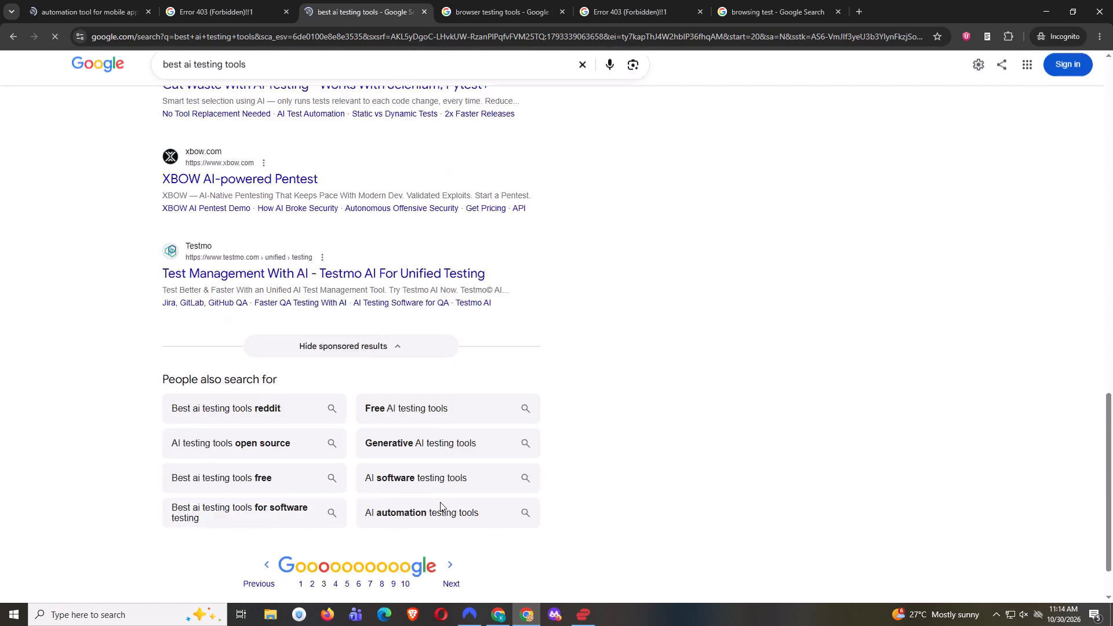
scroll(440, 502, up, 3)
scroll(440, 502, down, 7)
click(440, 501)
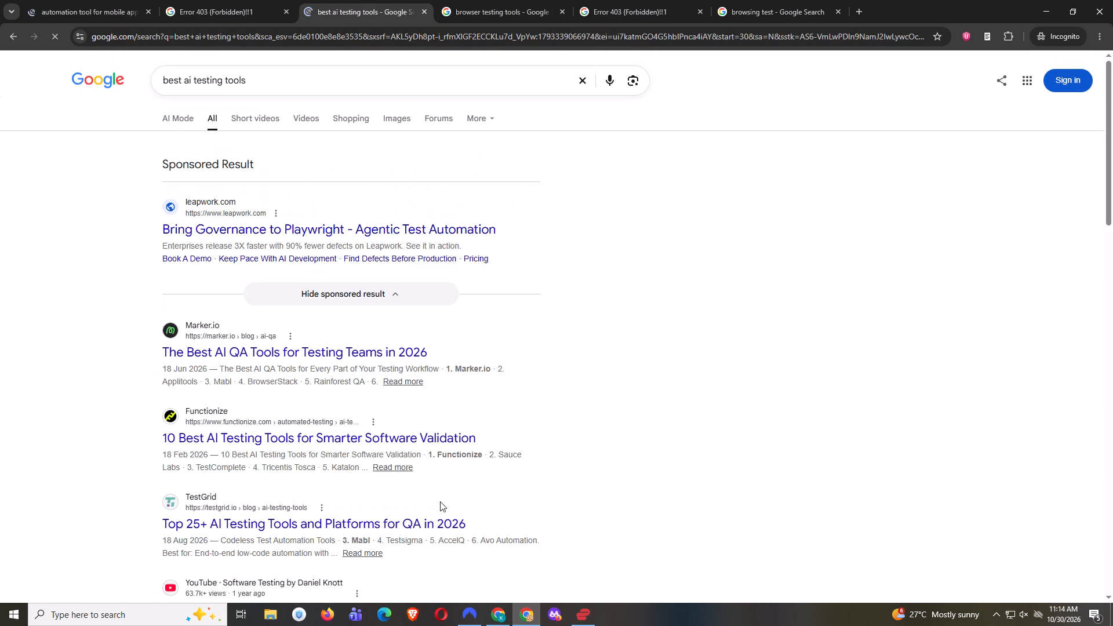
Examine the sponsored results for "best ai testing tools" on result pages four to six.
scroll(440, 501, down, 20)
scroll(435, 501, down, 5)
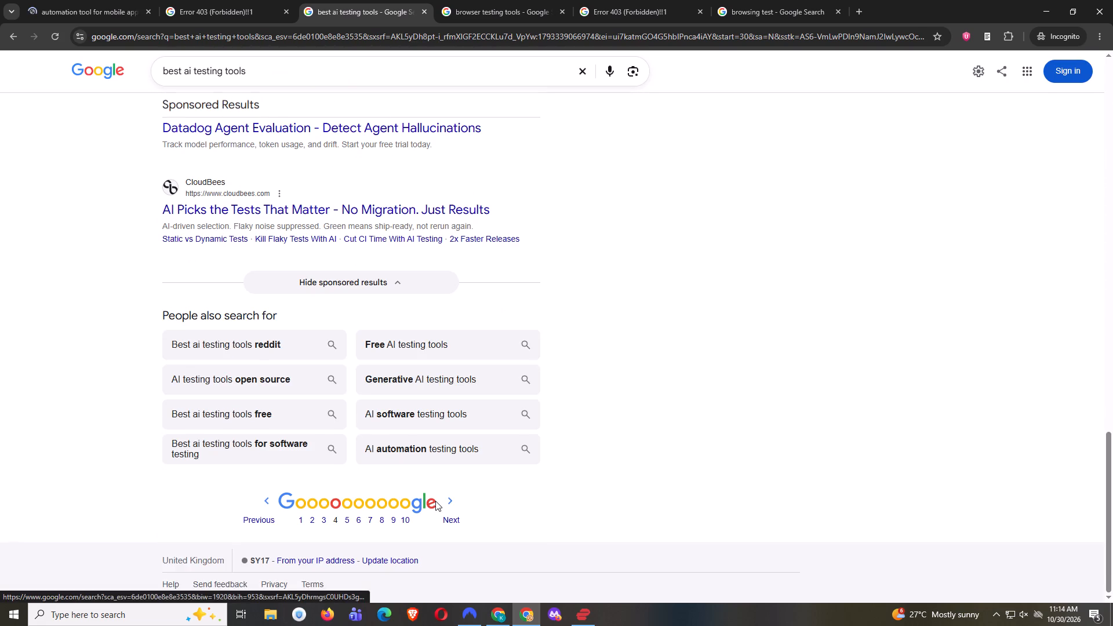
click(435, 501)
scroll(435, 501, down, 17)
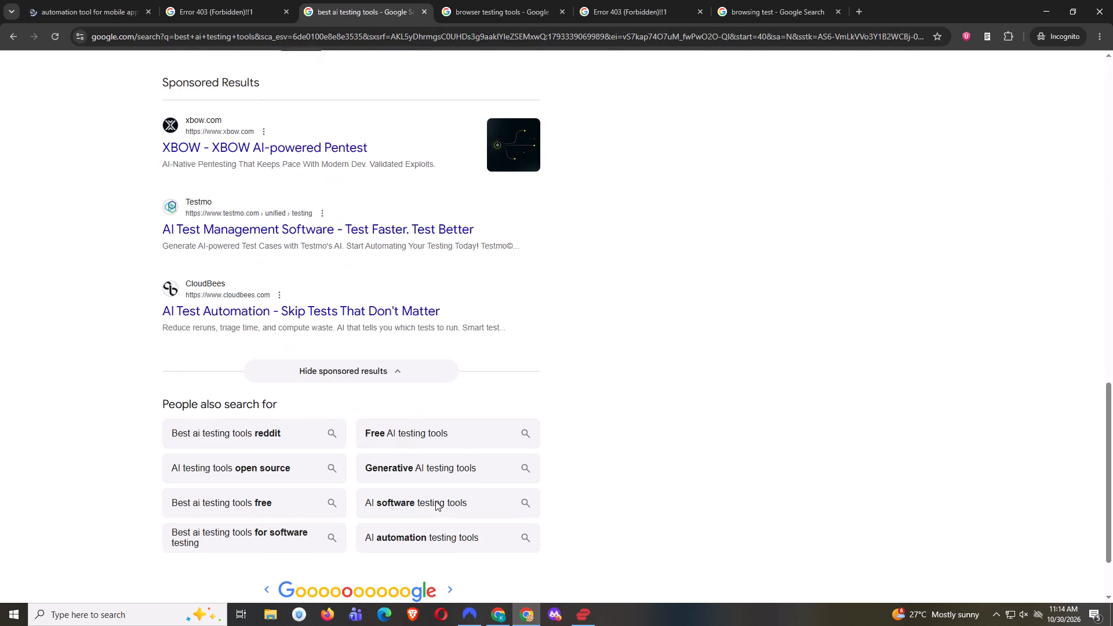
scroll(435, 501, down, 6)
click(435, 501)
scroll(435, 501, down, 9)
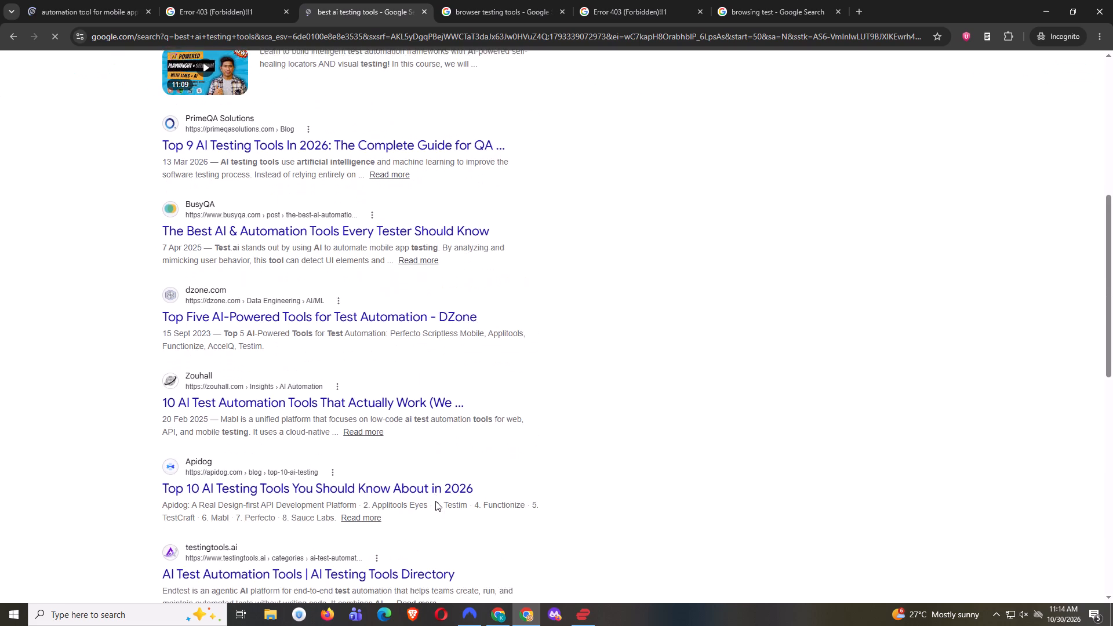
scroll(435, 501, down, 17)
click(435, 501)
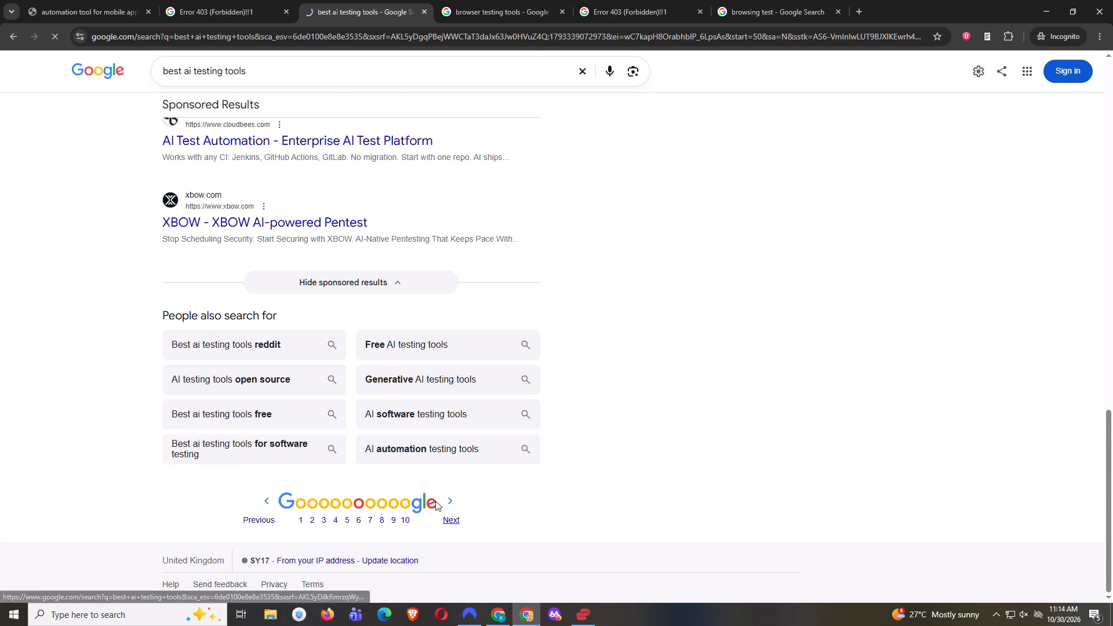
Examine the sponsored results for "best ai testing tools" on result pages seven to ten.
scroll(435, 501, down, 20)
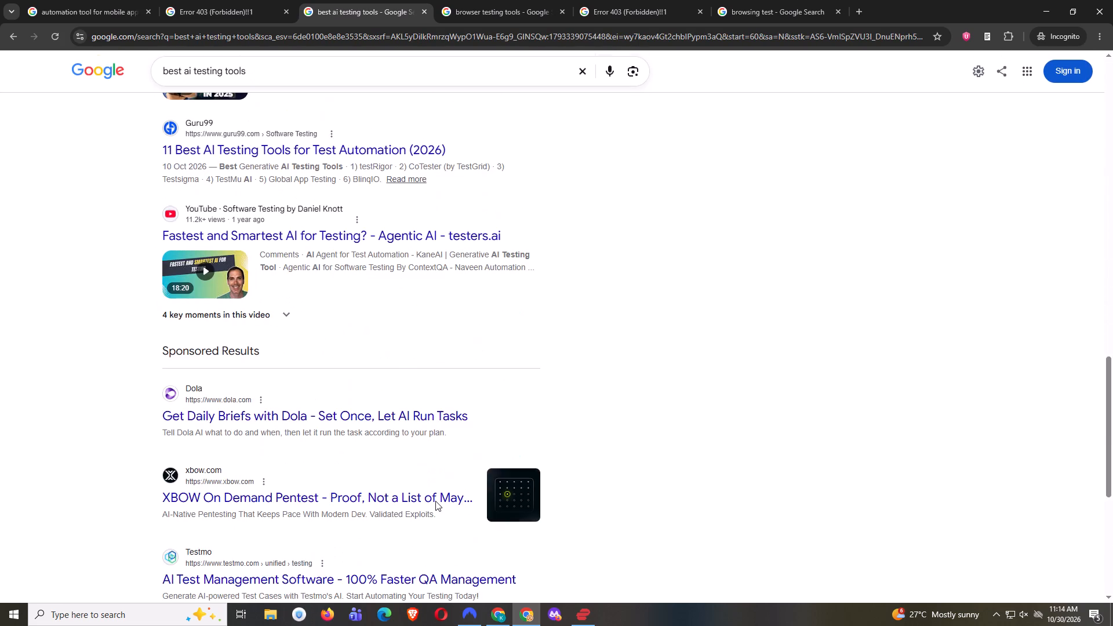
scroll(435, 501, down, 7)
click(435, 501)
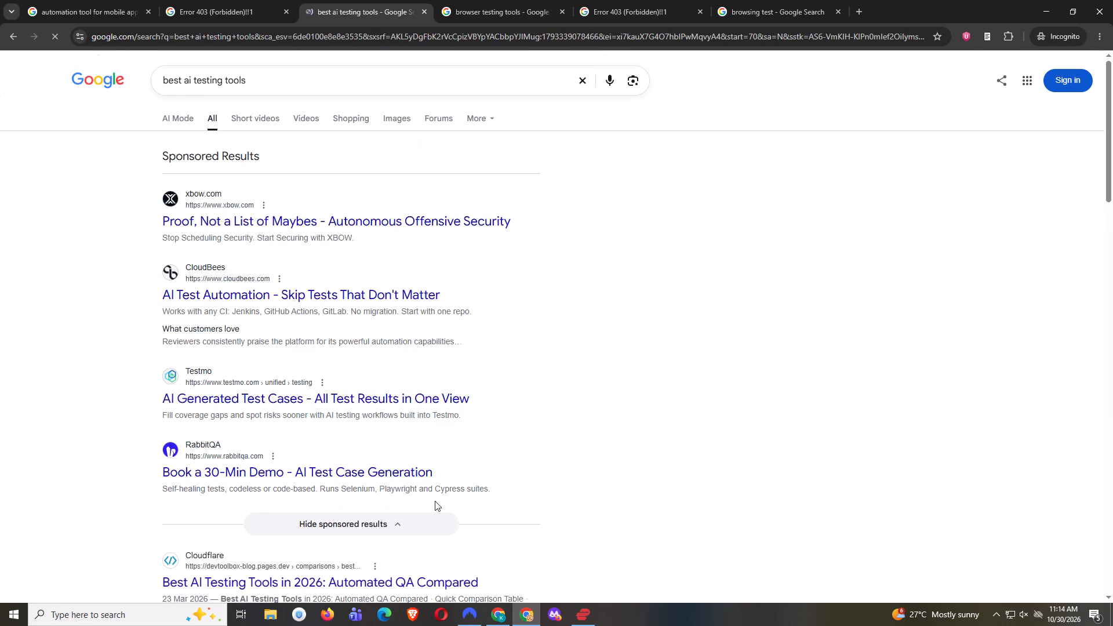
scroll(435, 501, down, 19)
scroll(435, 501, down, 7)
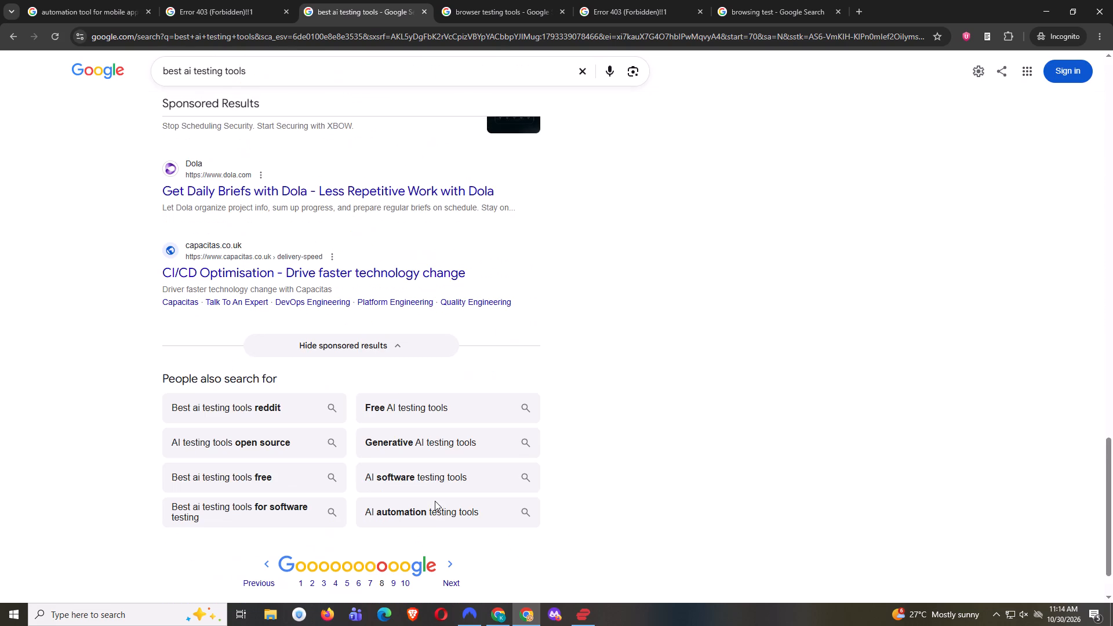
scroll(435, 501, down, 7)
click(435, 501)
scroll(435, 501, down, 2)
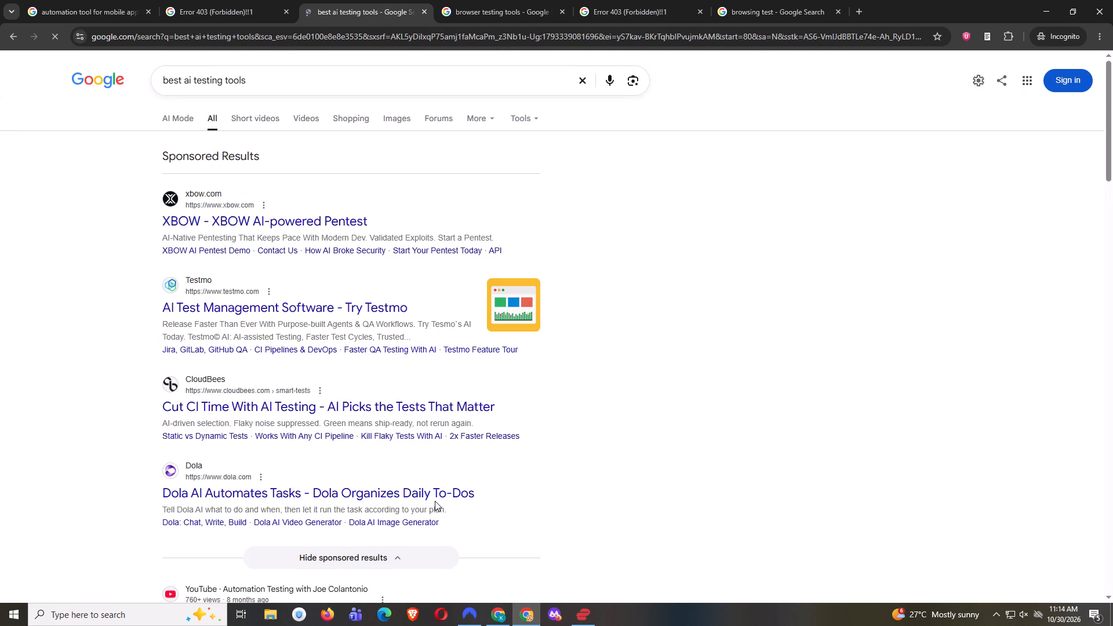
scroll(435, 501, down, 19)
scroll(433, 494, down, 14)
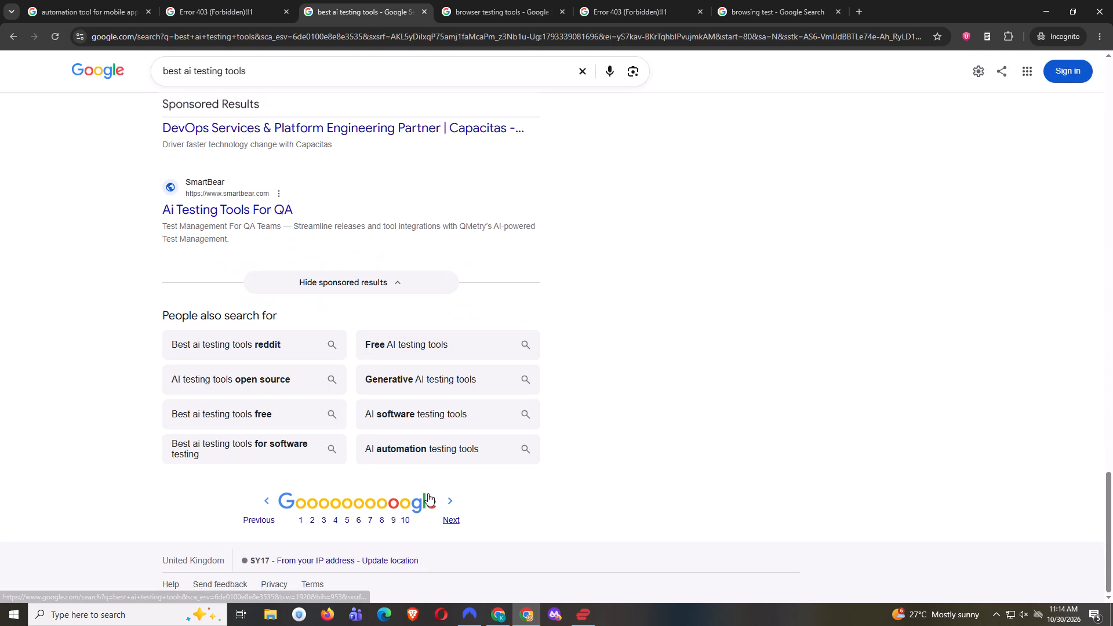
click(432, 511)
scroll(503, 478, down, 13)
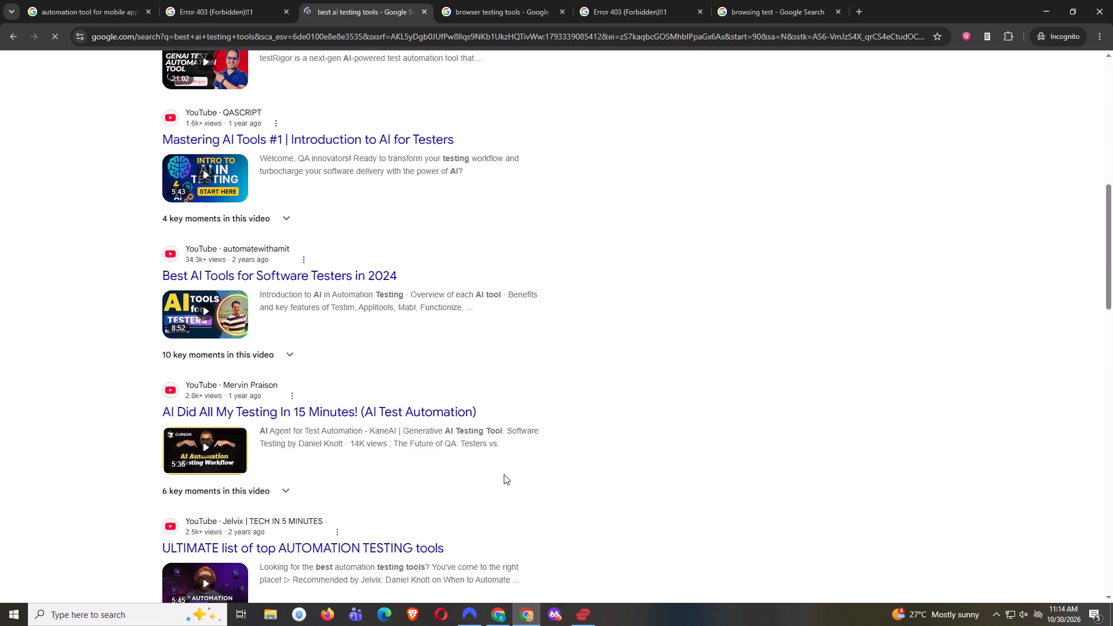
scroll(504, 474, down, 8)
scroll(438, 282, down, 5)
Rerun the search for "best ai testing tools" from its first result page.
click(251, 73)
key(Return)
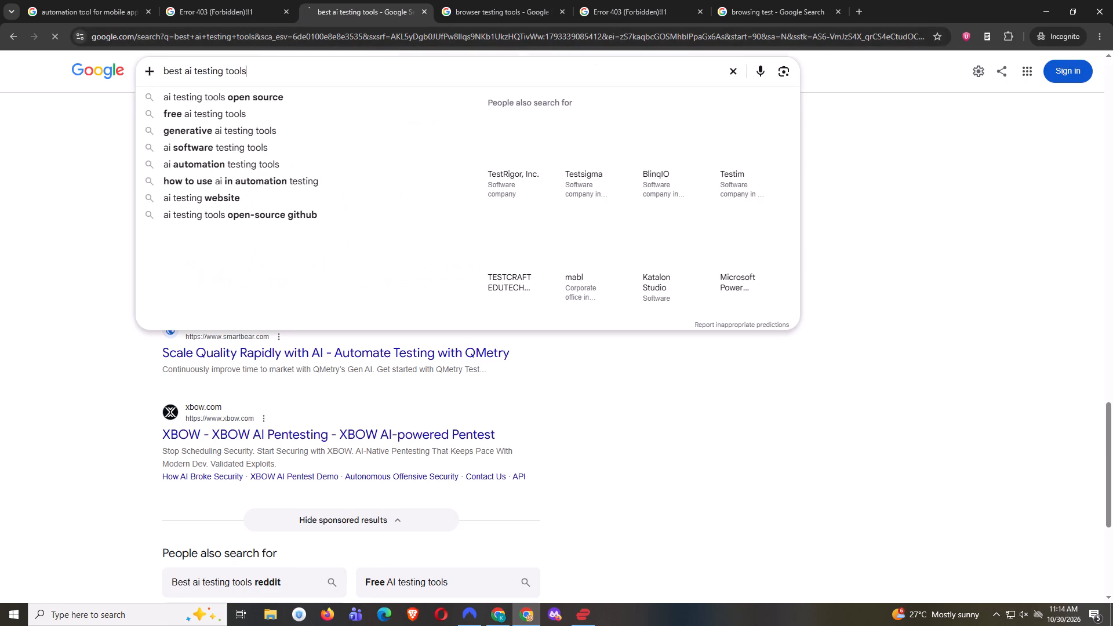
Examine the sponsored results for "browser testing tools" on the first three result pages.
click(522, 17)
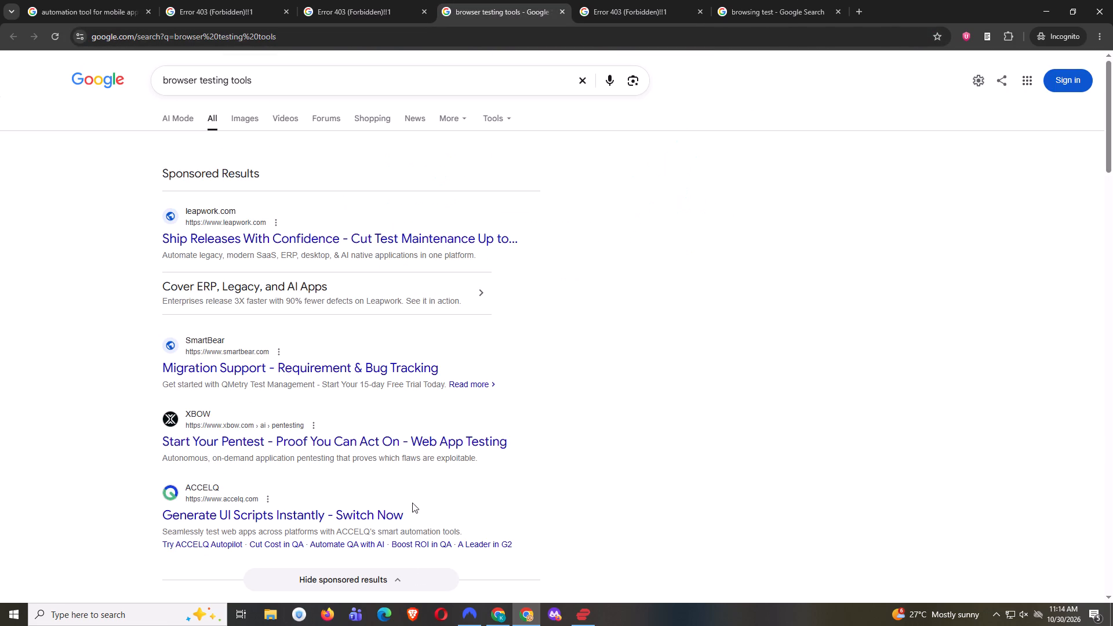
scroll(402, 551, down, 18)
scroll(442, 507, down, 7)
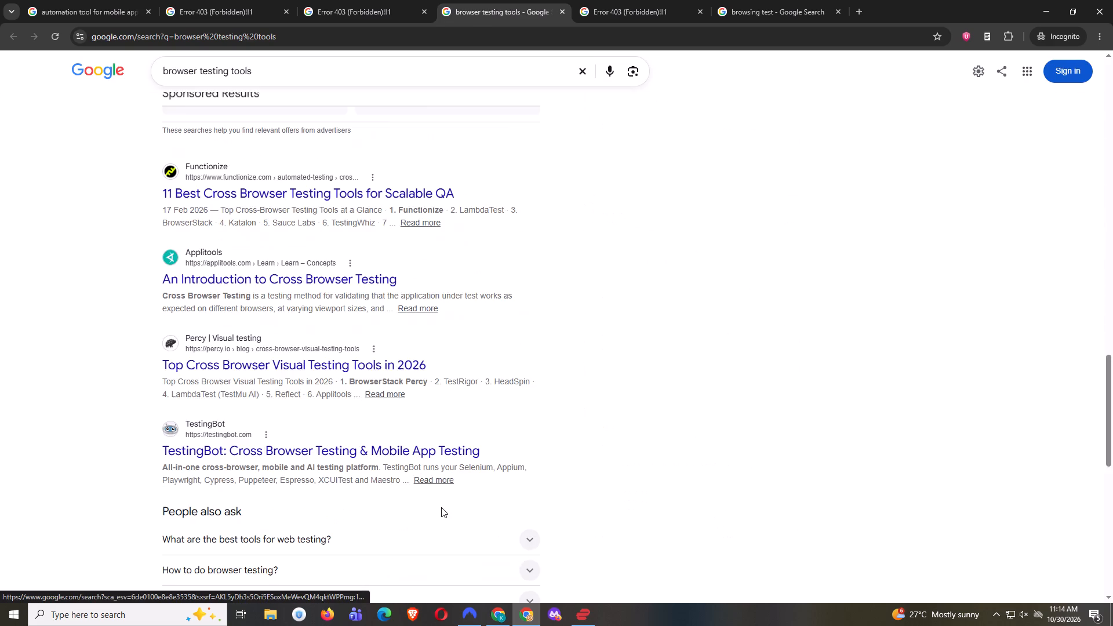
scroll(441, 508, down, 6)
scroll(417, 552, down, 9)
click(423, 519)
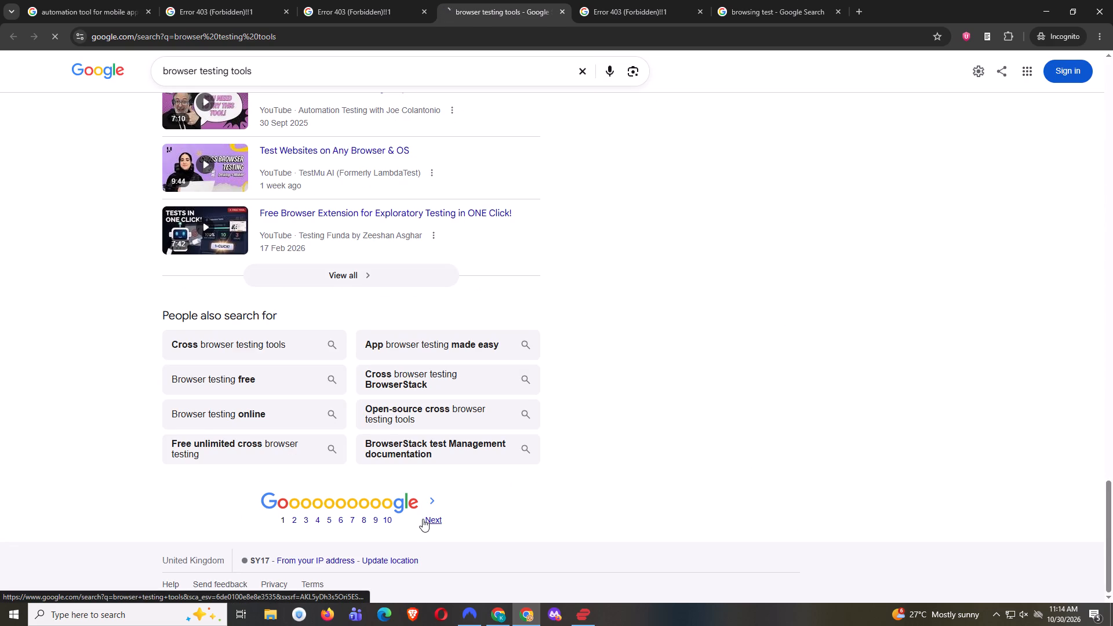
scroll(423, 519, down, 17)
click(428, 516)
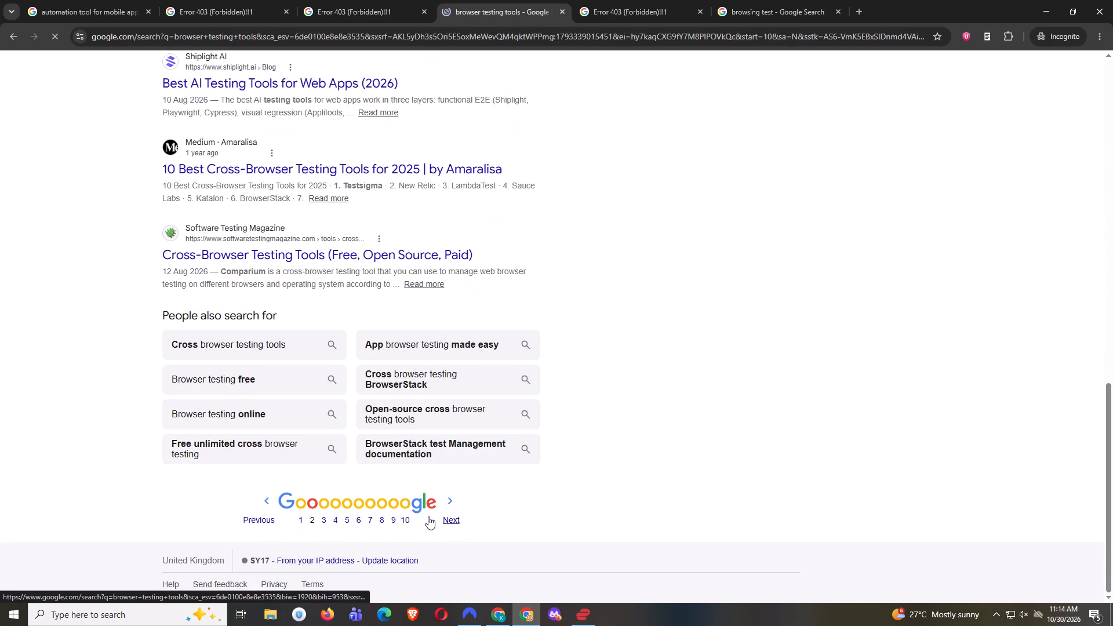
scroll(454, 515, down, 19)
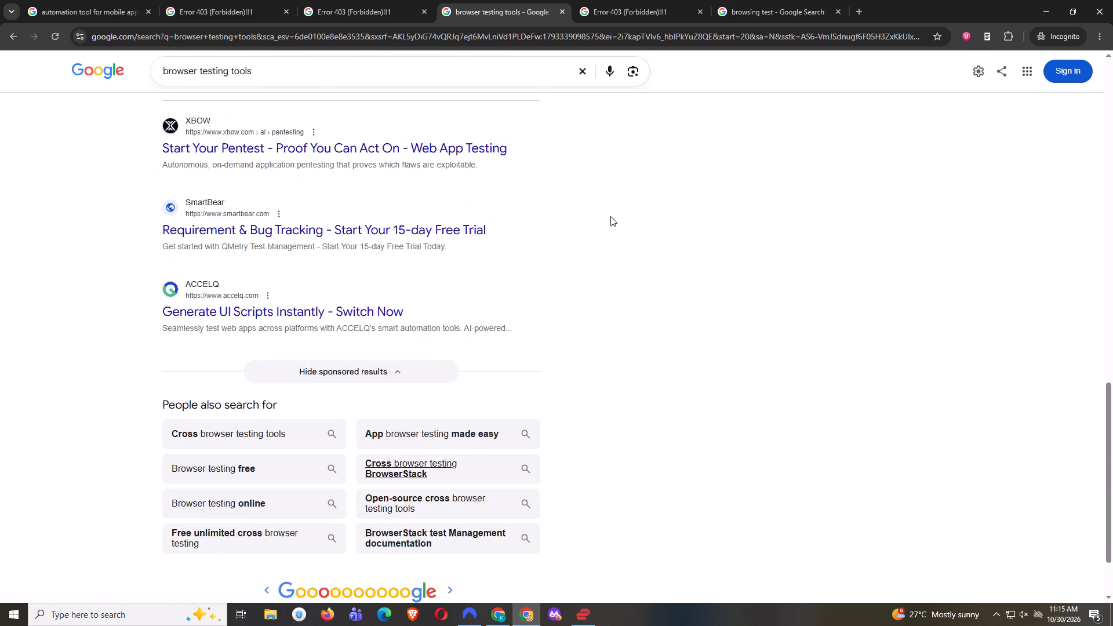
Check the first result page for "browsing test" for sponsored results, and close the incognito window.
click(624, 4)
click(803, 0)
scroll(598, 347, down, 2)
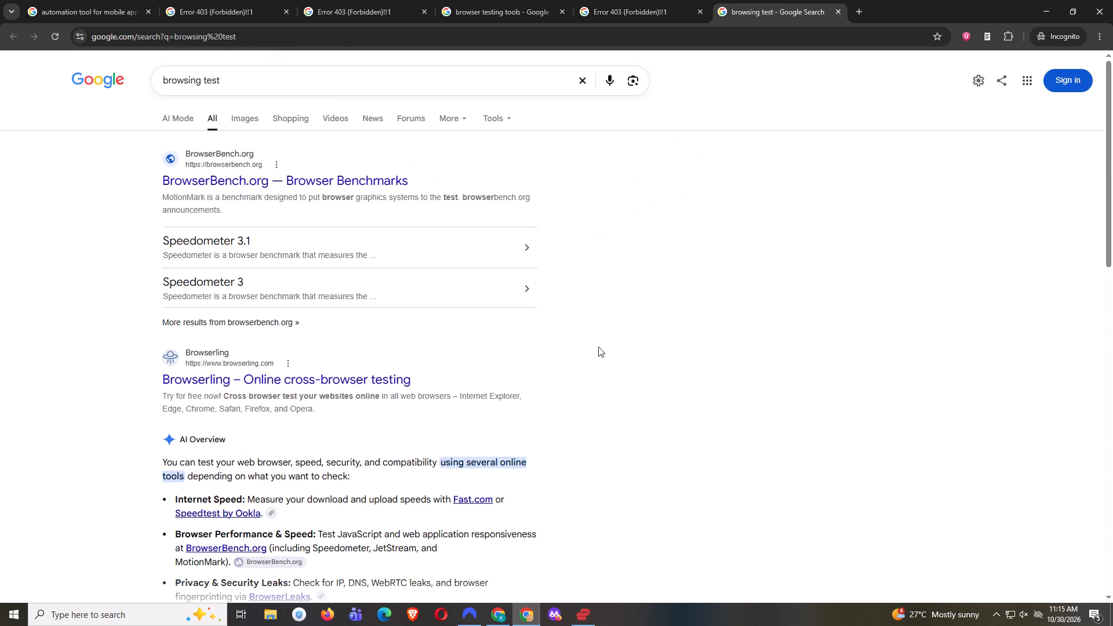
scroll(598, 347, down, 15)
click(1112, 0)
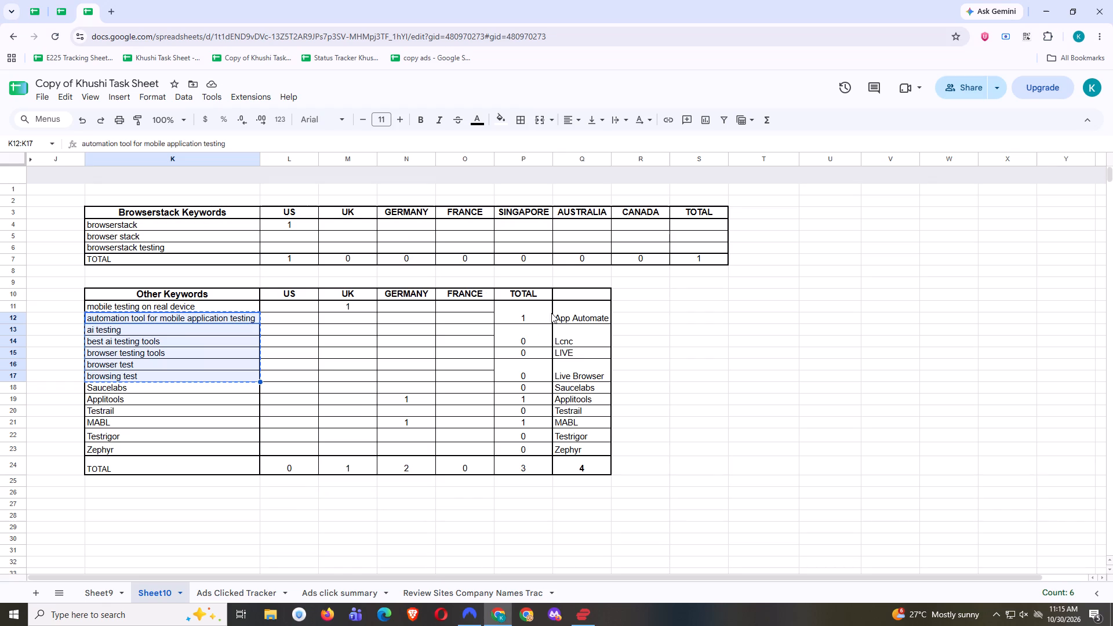
In NordVPN, disconnect from the United Kingdom and connect to Italy from the full country list.
click(473, 617)
click(715, 318)
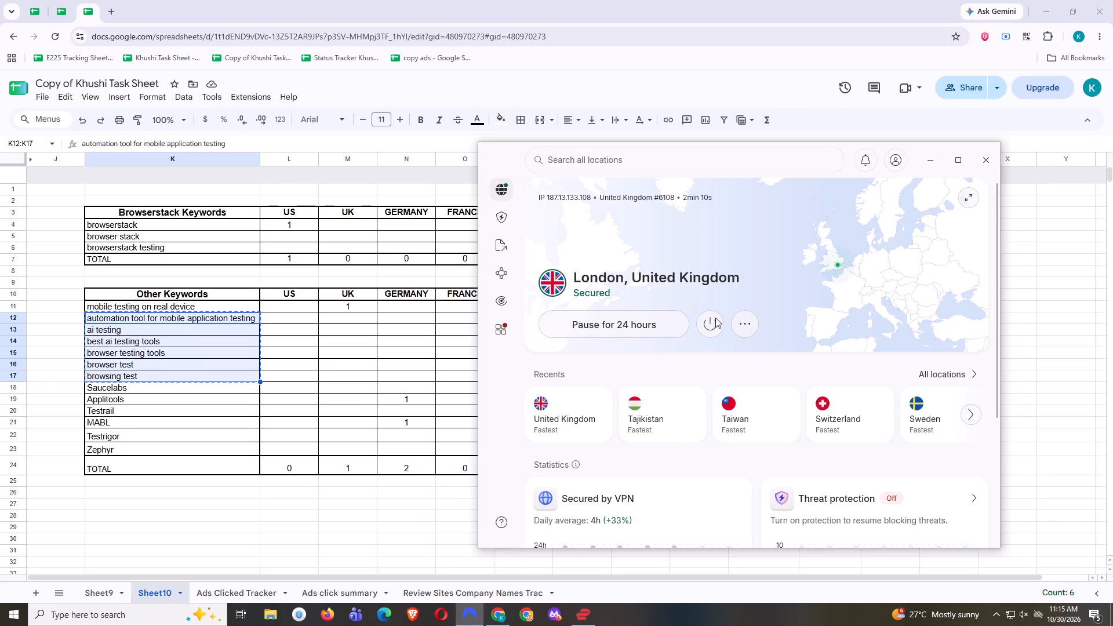
drag(675, 427, 966, 377)
click(954, 370)
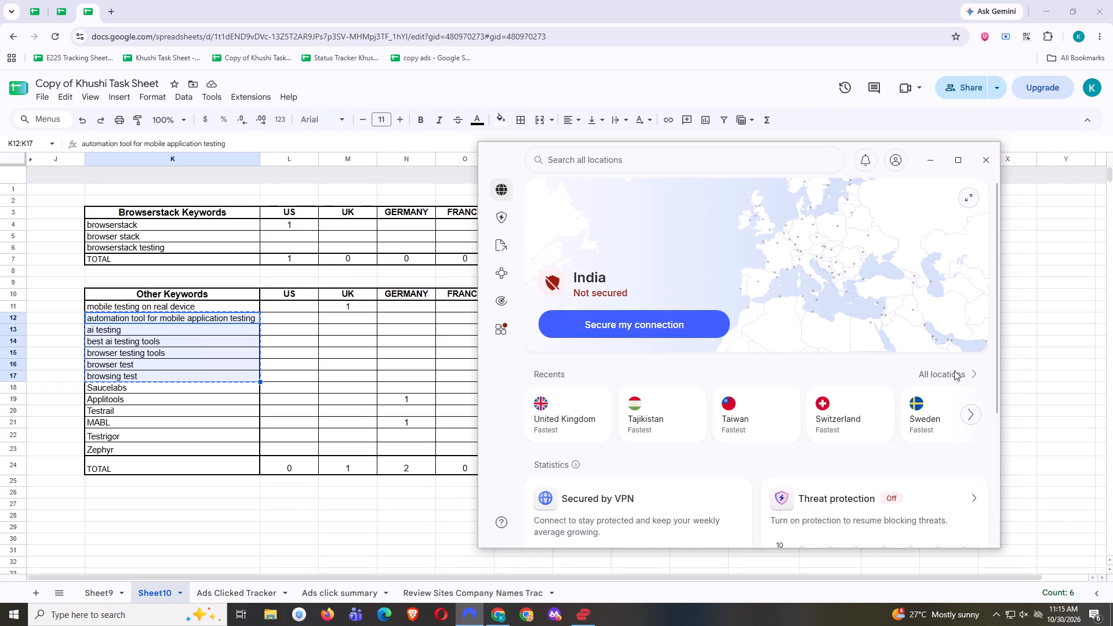
scroll(723, 512, down, 4)
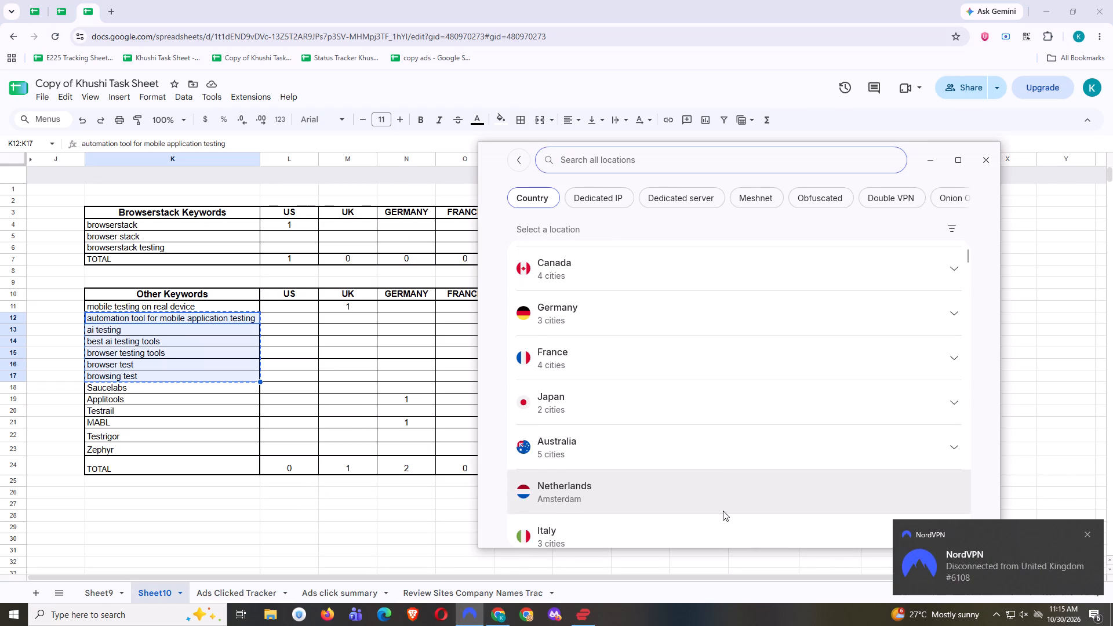
scroll(723, 509, down, 2)
click(713, 479)
In the task sheet, copy the Other Keywords entries from Saucelabs to Zephyr.
click(428, 494)
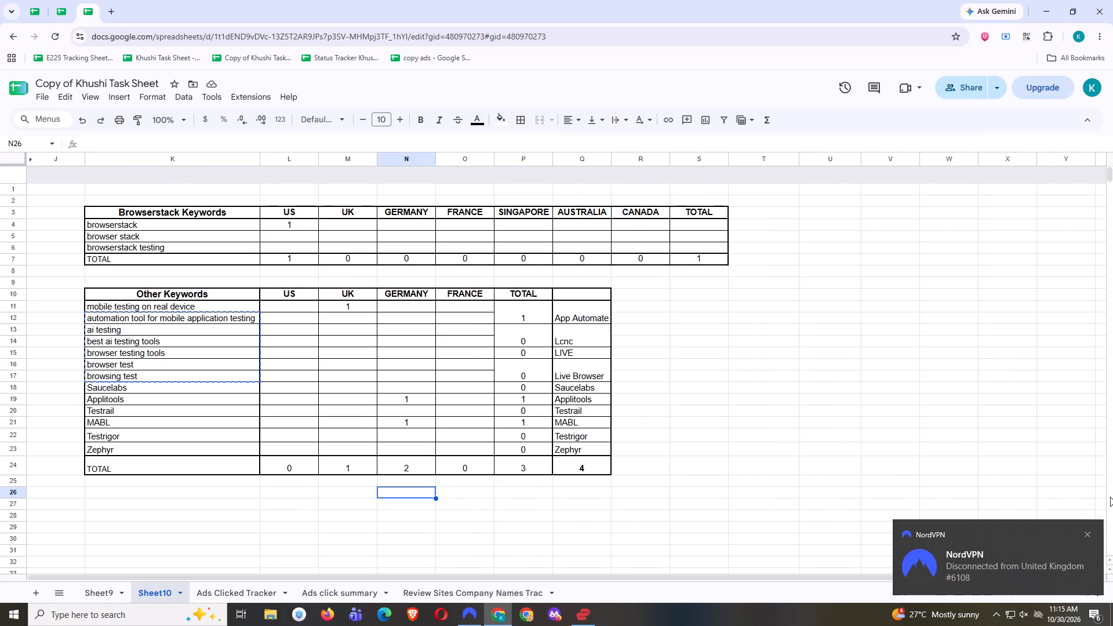
click(1084, 532)
click(279, 409)
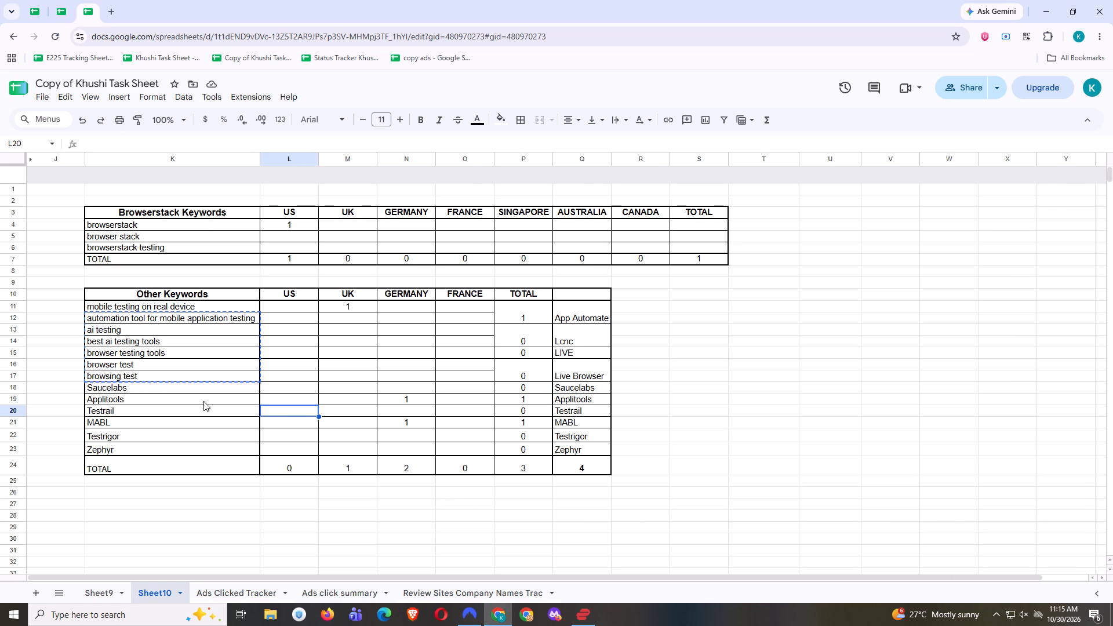
drag(159, 387, 167, 448)
key(ctrl+c)
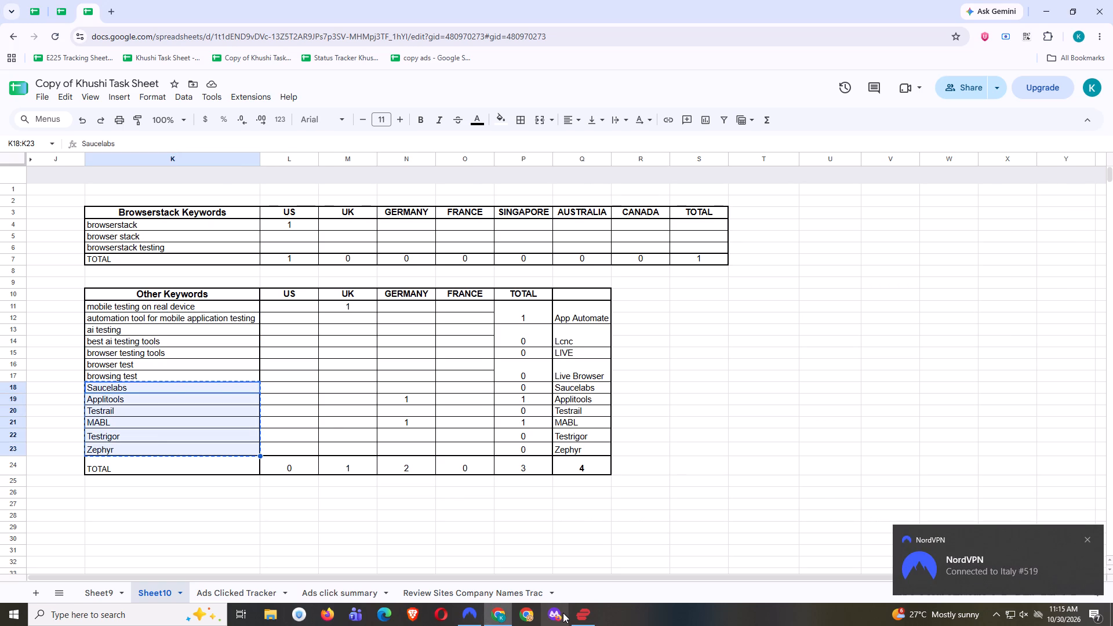
Switch to a private Firefox window and search Google for "testmuai".
click(563, 613)
click(1092, 543)
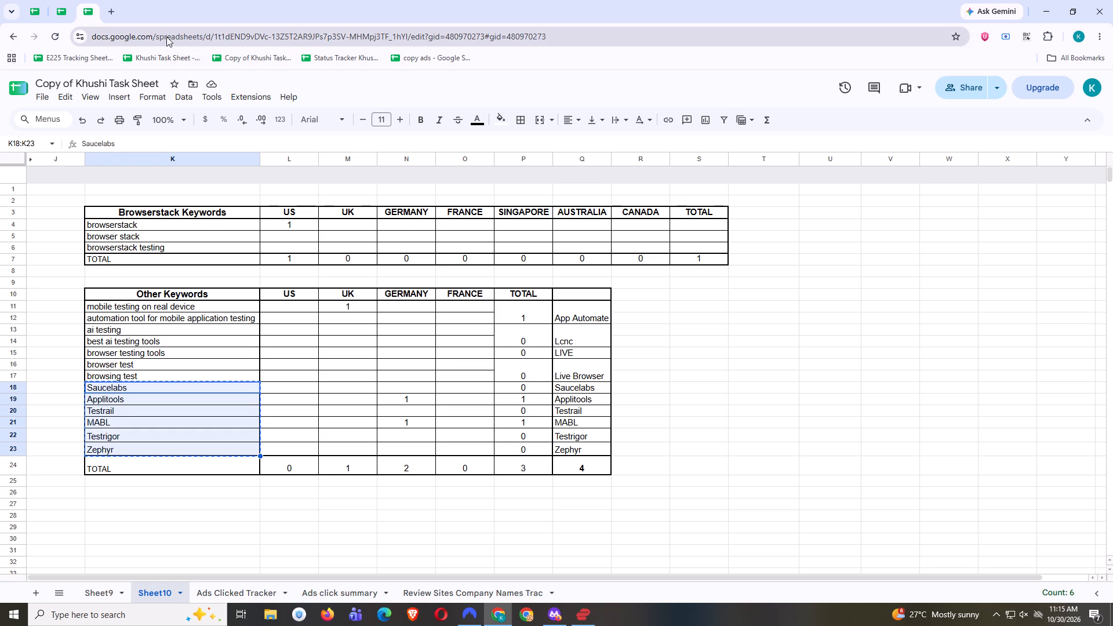
click(559, 611)
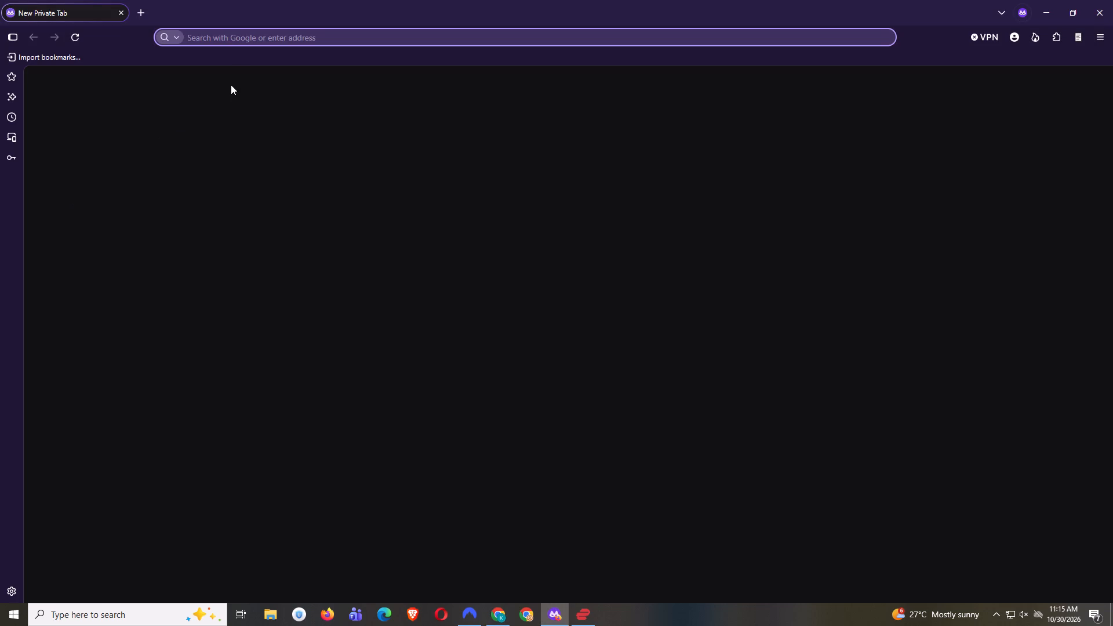
click(241, 29)
text(testmuai)
key(Return)
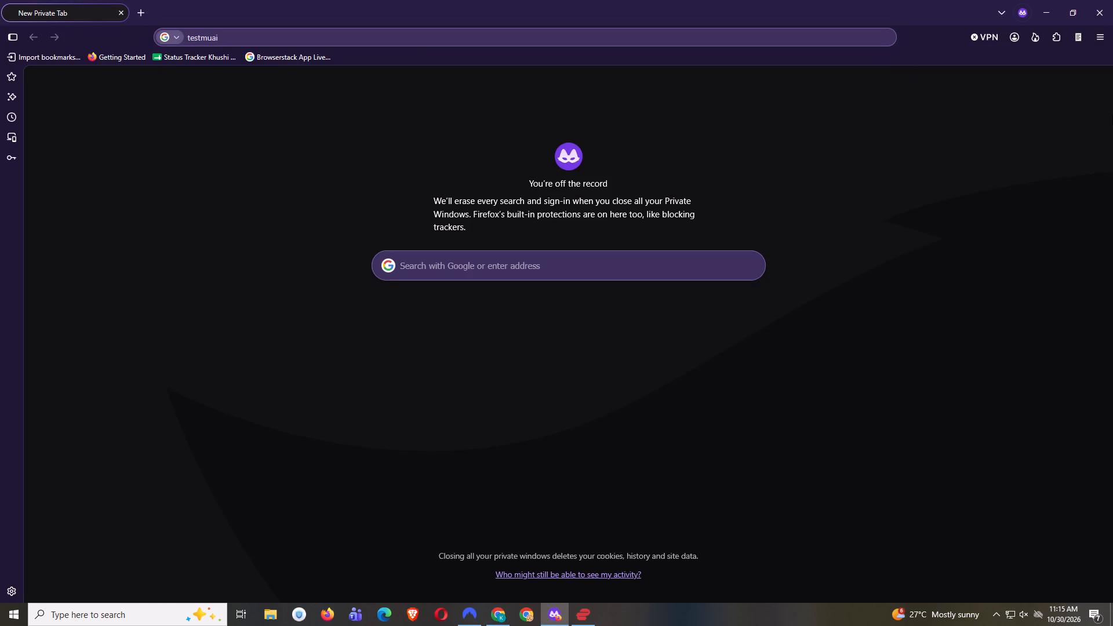
Bulk-open searches for the copied keywords Saucelabs to Zephyr, plus "browserstack" and "browserstack testing".
click(1083, 38)
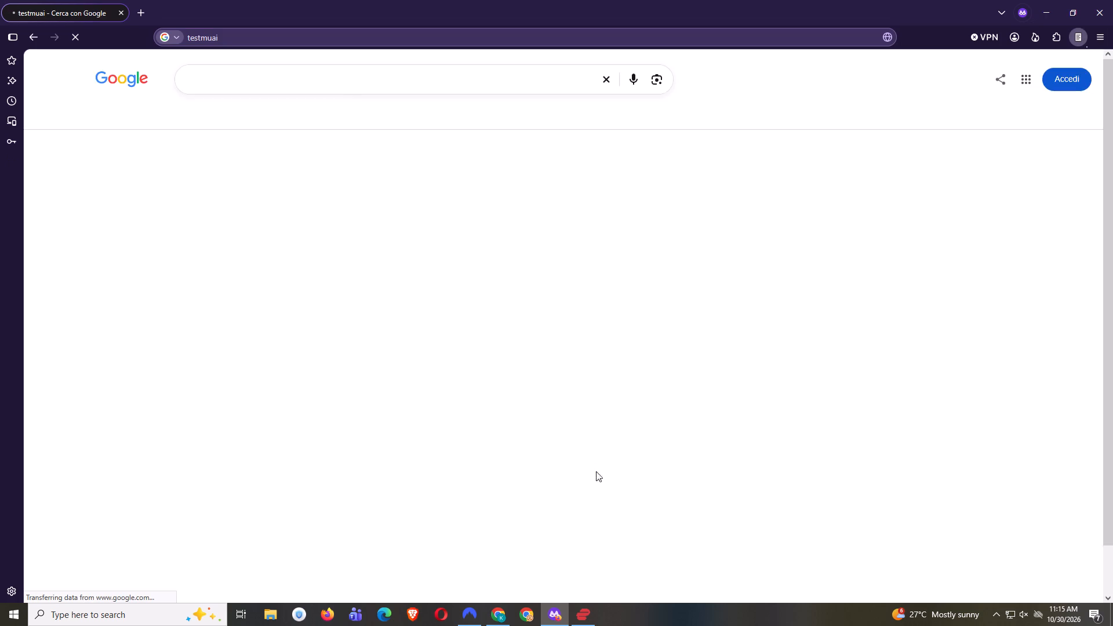
click(514, 524)
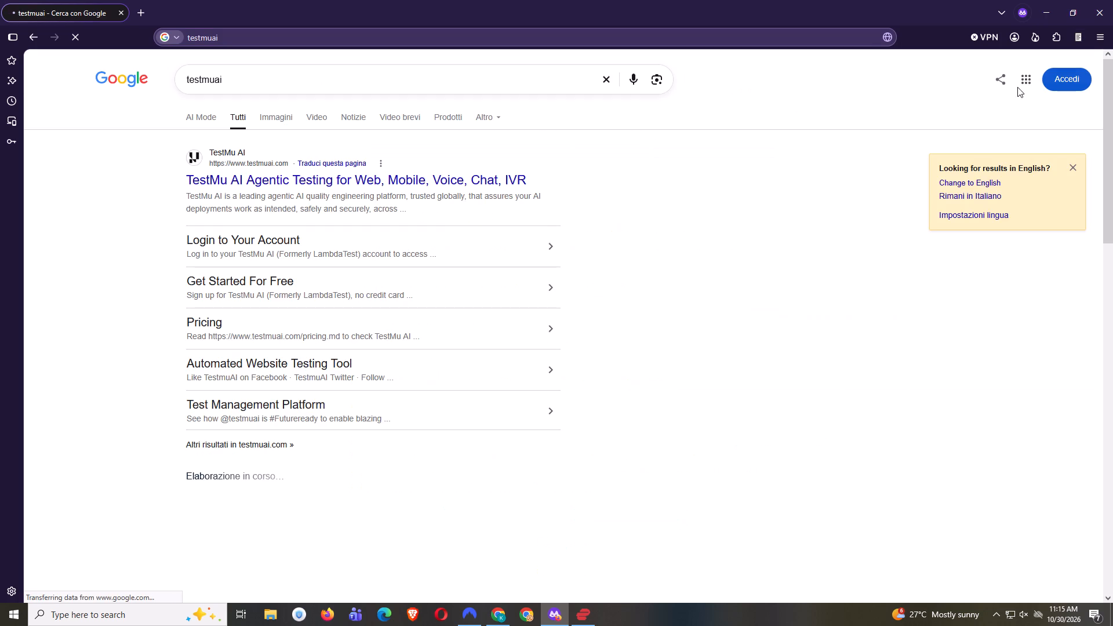
click(1082, 41)
key(ctrl+v)
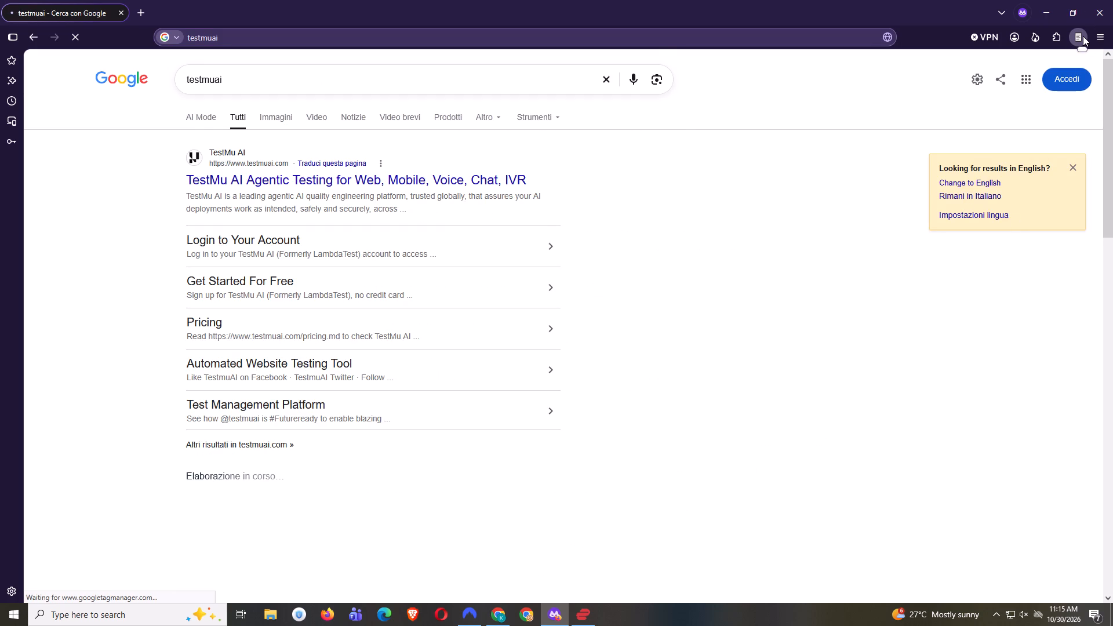
key(ctrl+v)
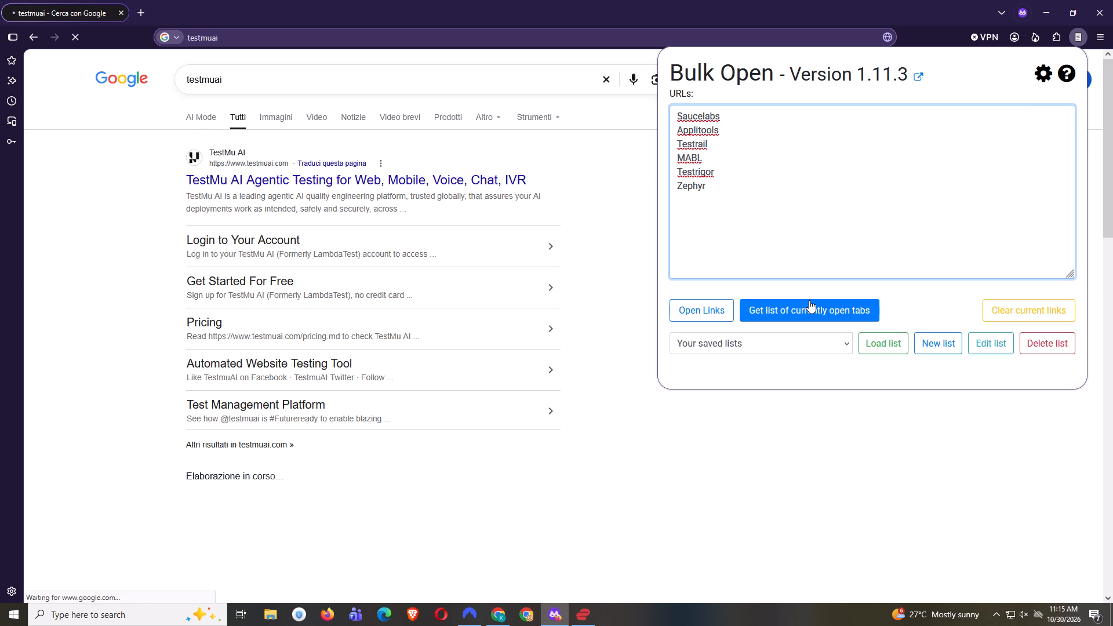
key(Return)
text(browserstack)
key(Return)
text(browserstack testing)
click(719, 305)
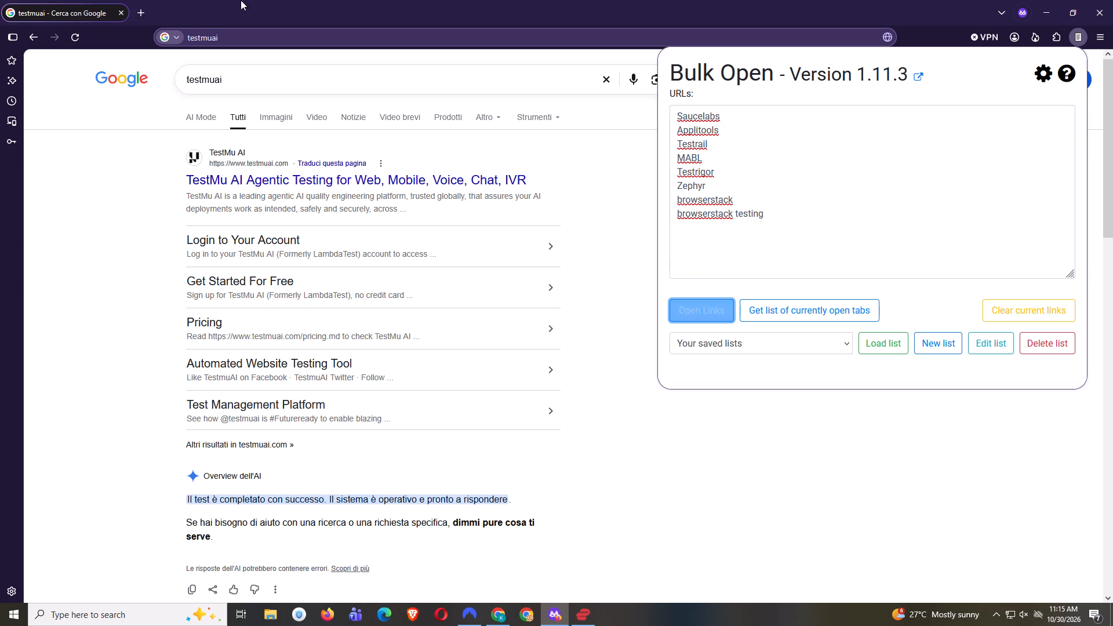
Close the "testmuai" search tab.
click(136, 8)
click(99, 12)
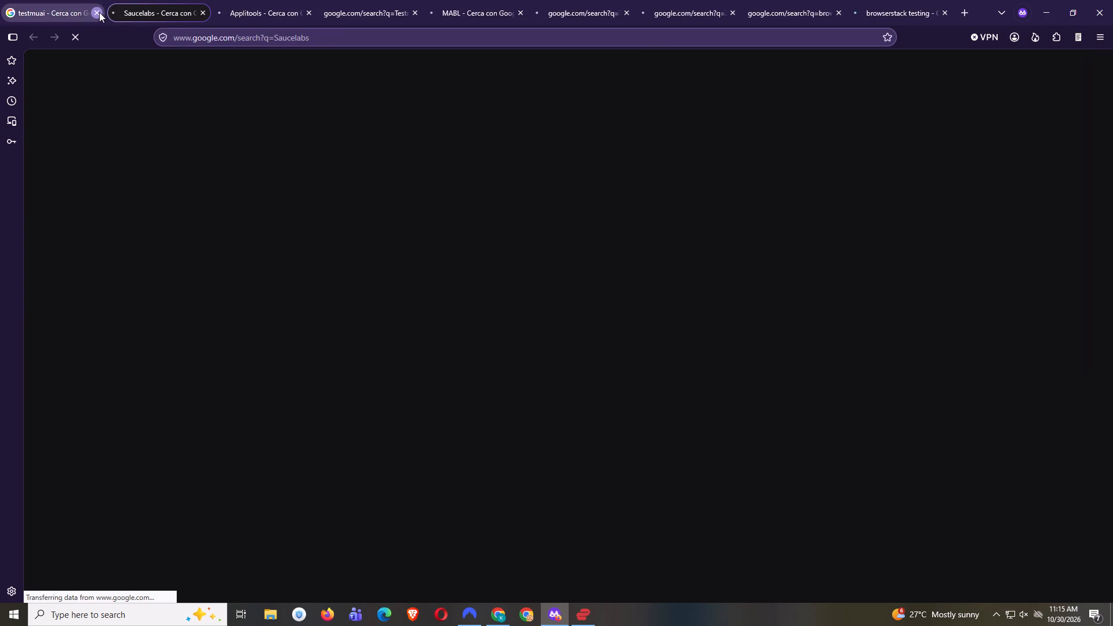
Change the Google results language to English on the Saucelabs search.
click(947, 176)
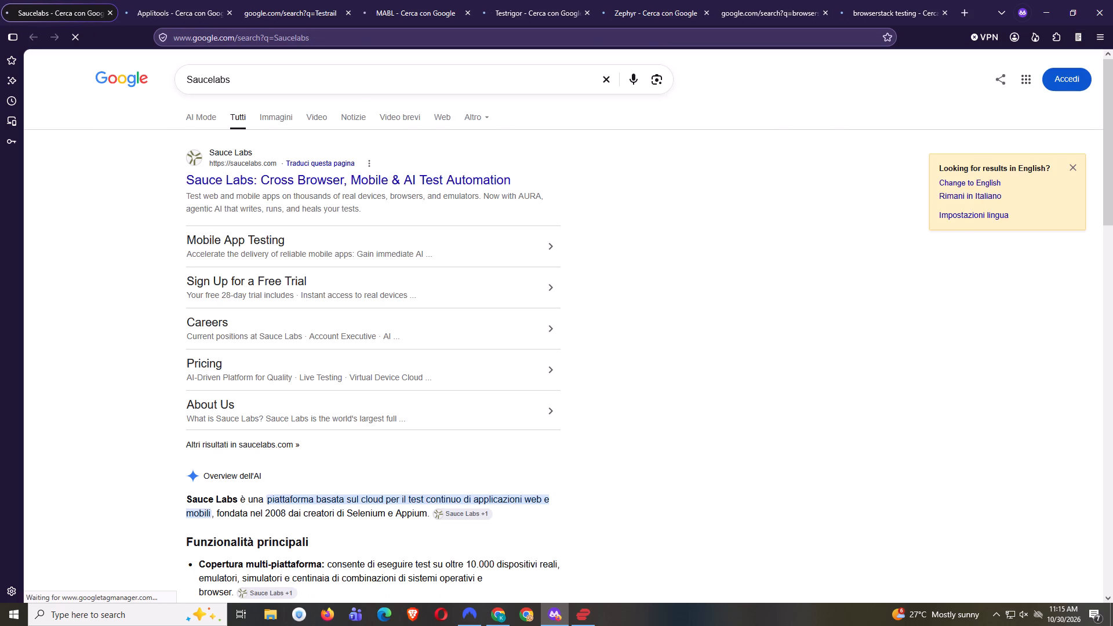
click(949, 183)
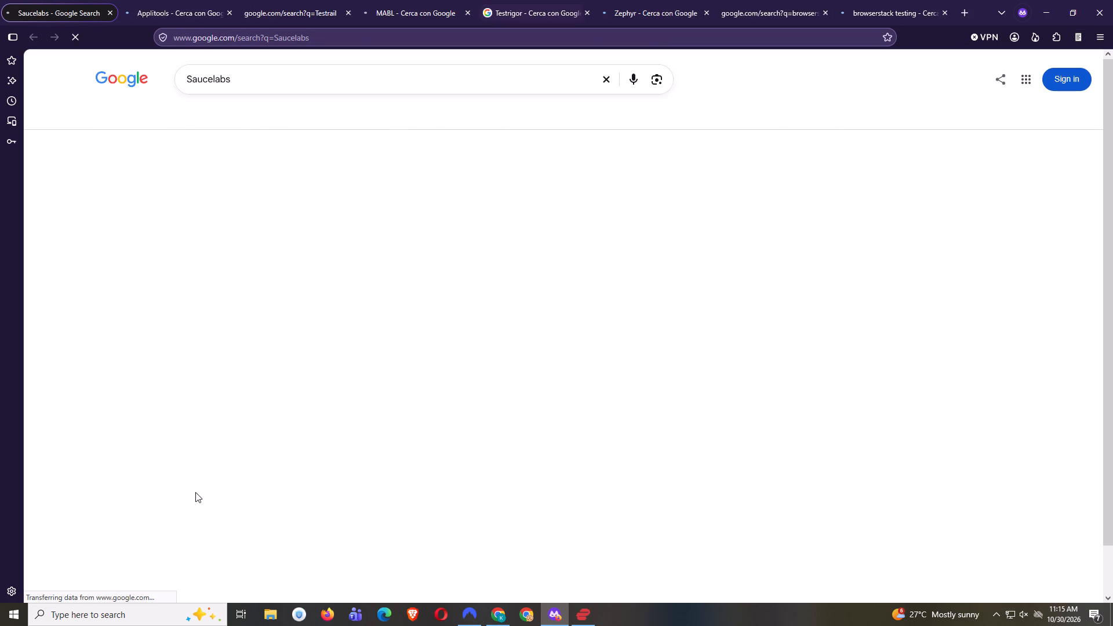
Review the Saucelabs search results for sponsored entries and advance to the following results page.
scroll(423, 478, down, 14)
scroll(424, 478, down, 19)
click(430, 518)
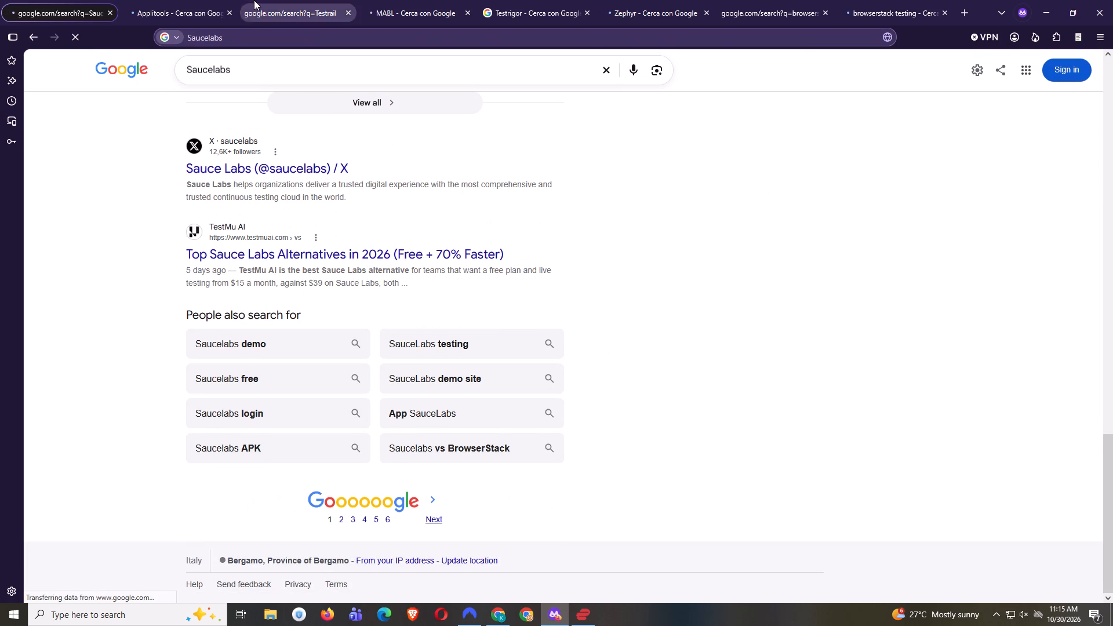
Change the Google results language to English on the Applitools search.
click(209, 13)
click(963, 213)
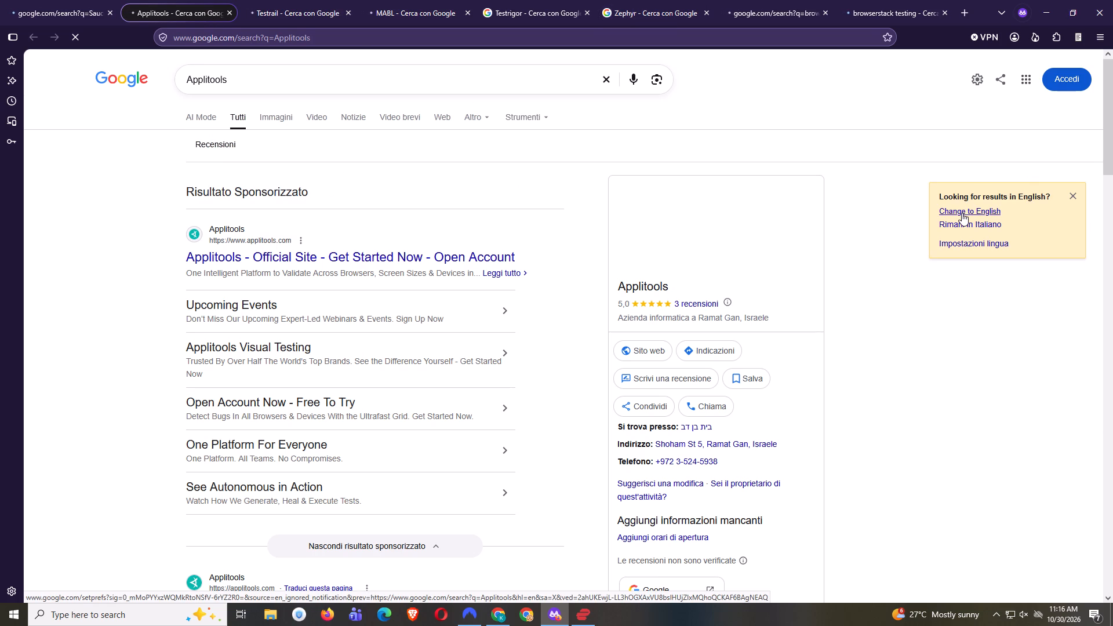
Examine the sponsored results on the first two Applitools results pages and advance to the third.
scroll(405, 422, down, 7)
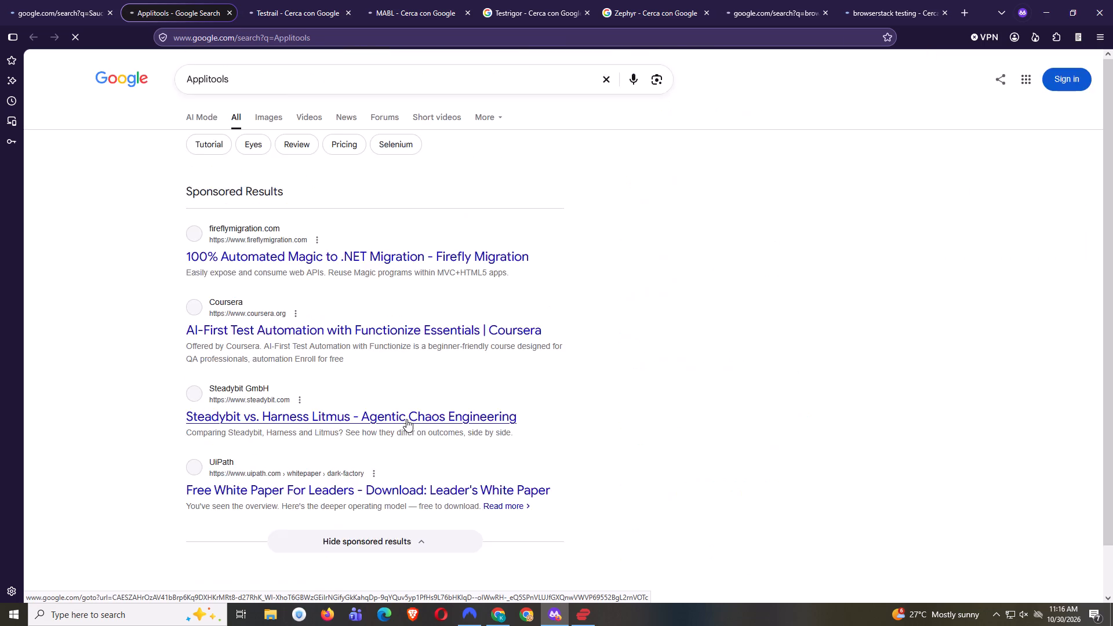
scroll(416, 417, down, 7)
scroll(416, 417, up, 2)
scroll(416, 417, down, 11)
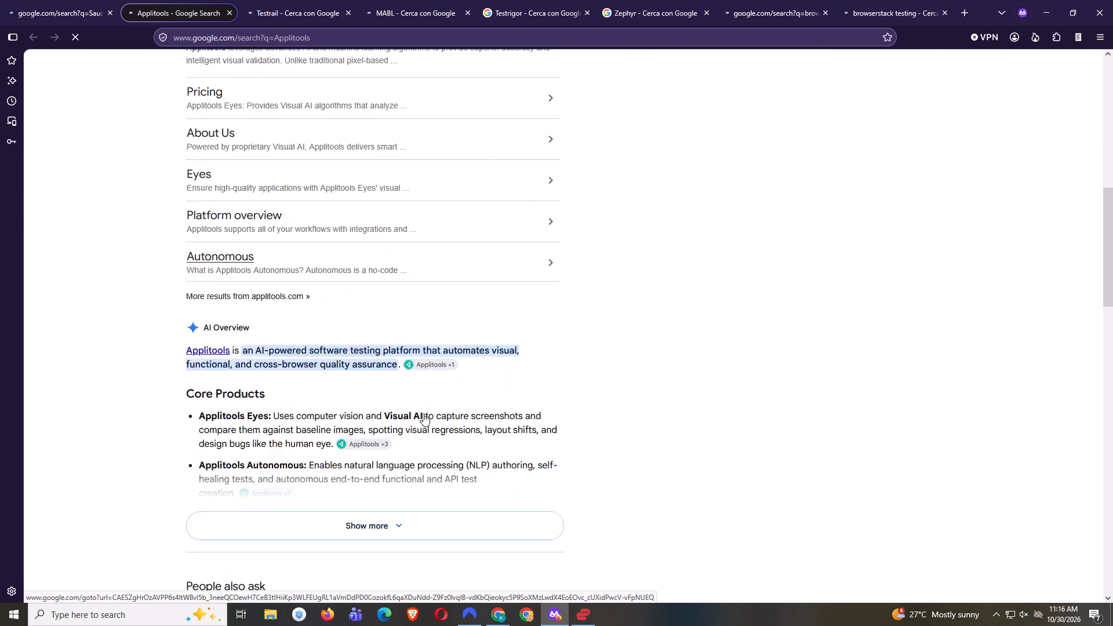
scroll(423, 413, down, 15)
scroll(451, 416, down, 7)
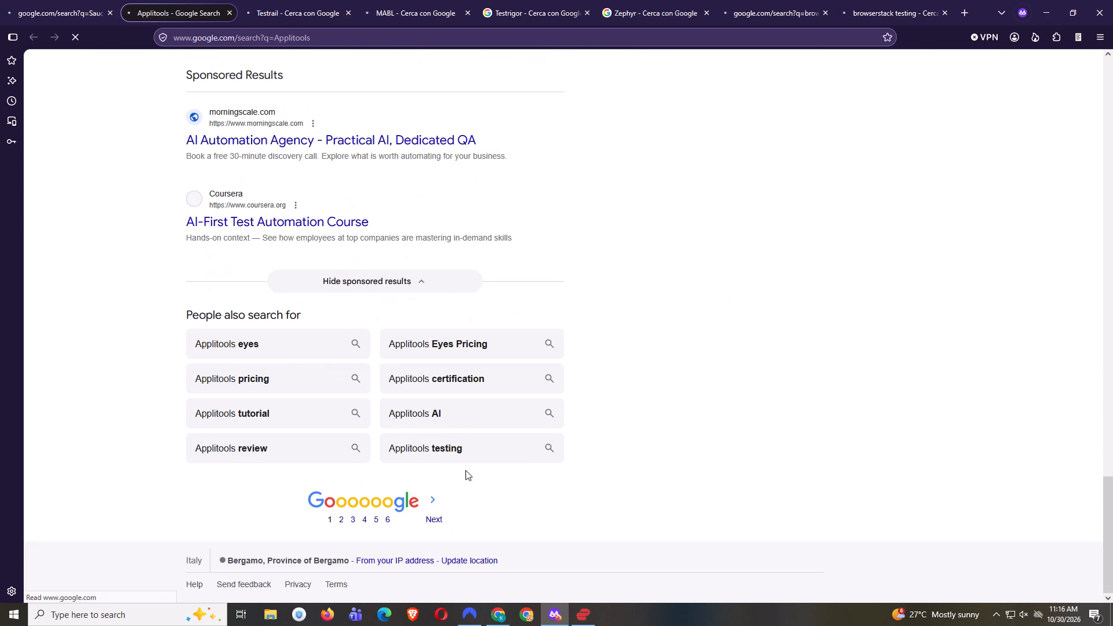
scroll(466, 500, down, 5)
click(428, 519)
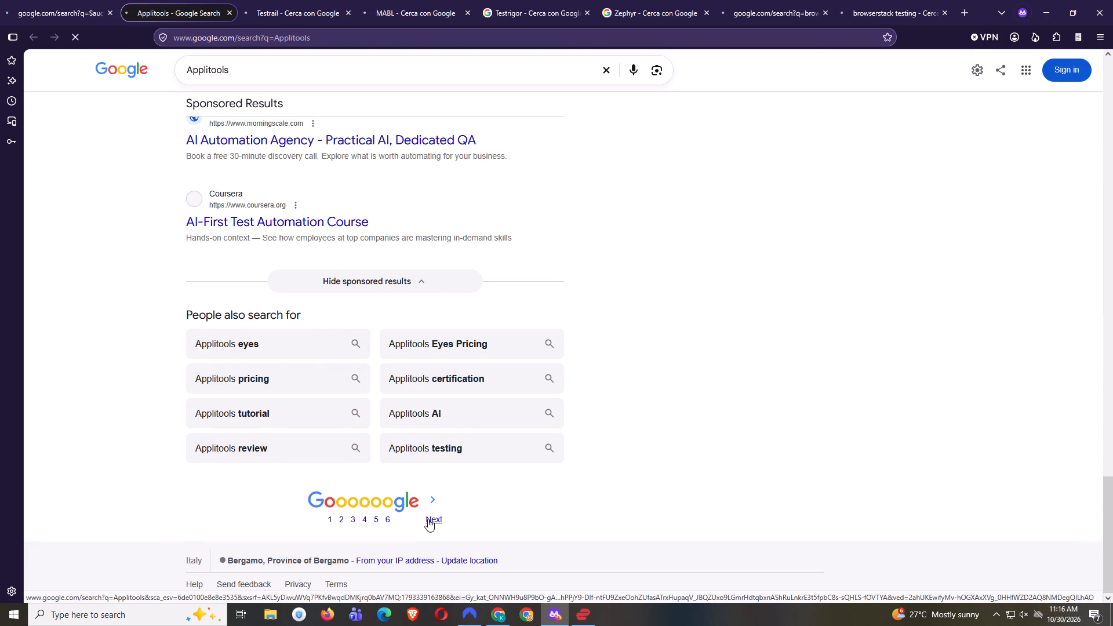
scroll(428, 519, down, 15)
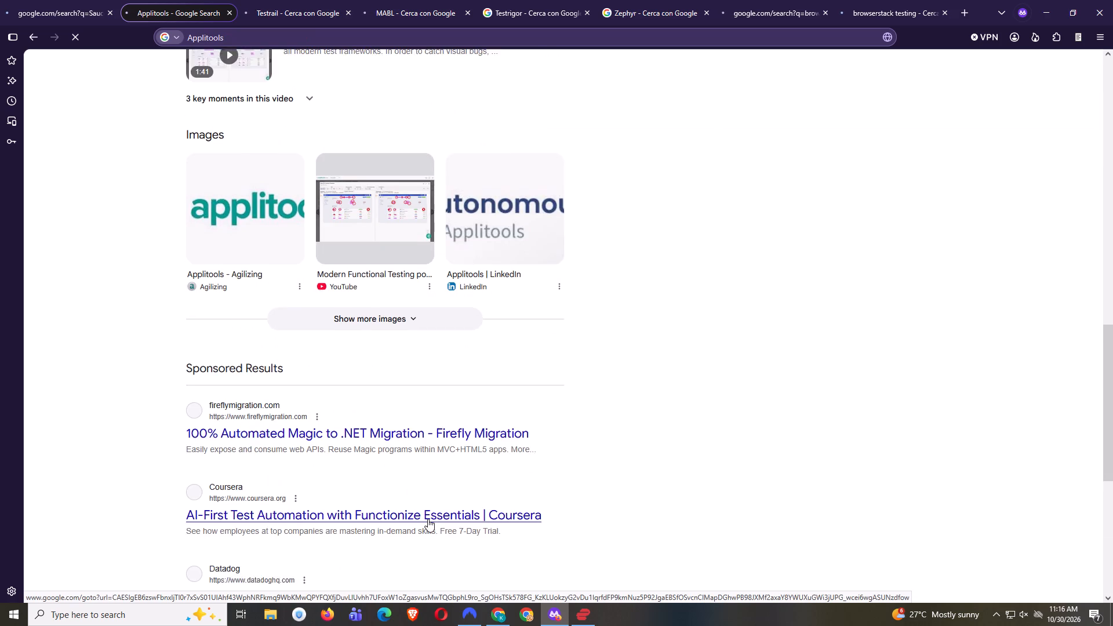
scroll(428, 519, down, 14)
click(427, 516)
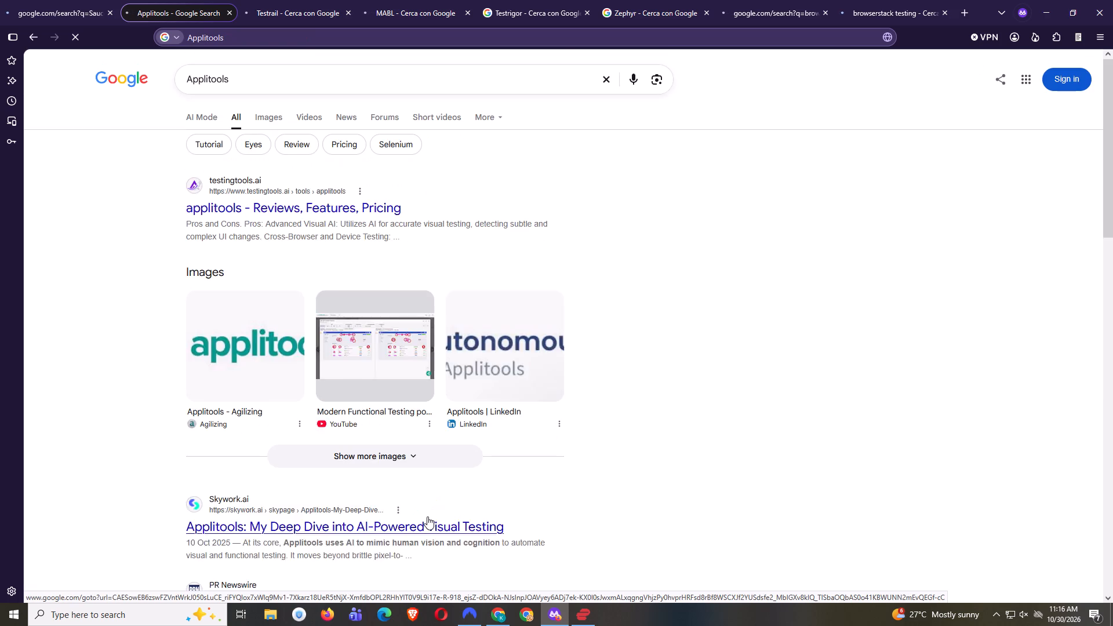
Examine the sponsored results on Applitools results pages three to five, advancing page by page.
scroll(427, 516, down, 14)
scroll(429, 514, down, 7)
drag(430, 513, 497, 568)
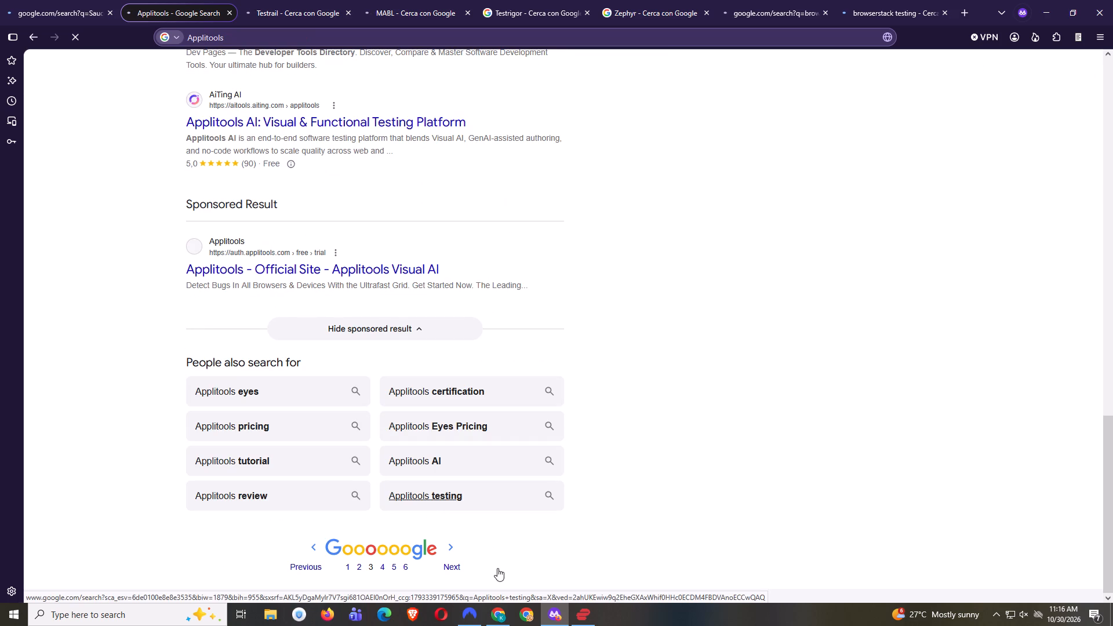
click(449, 559)
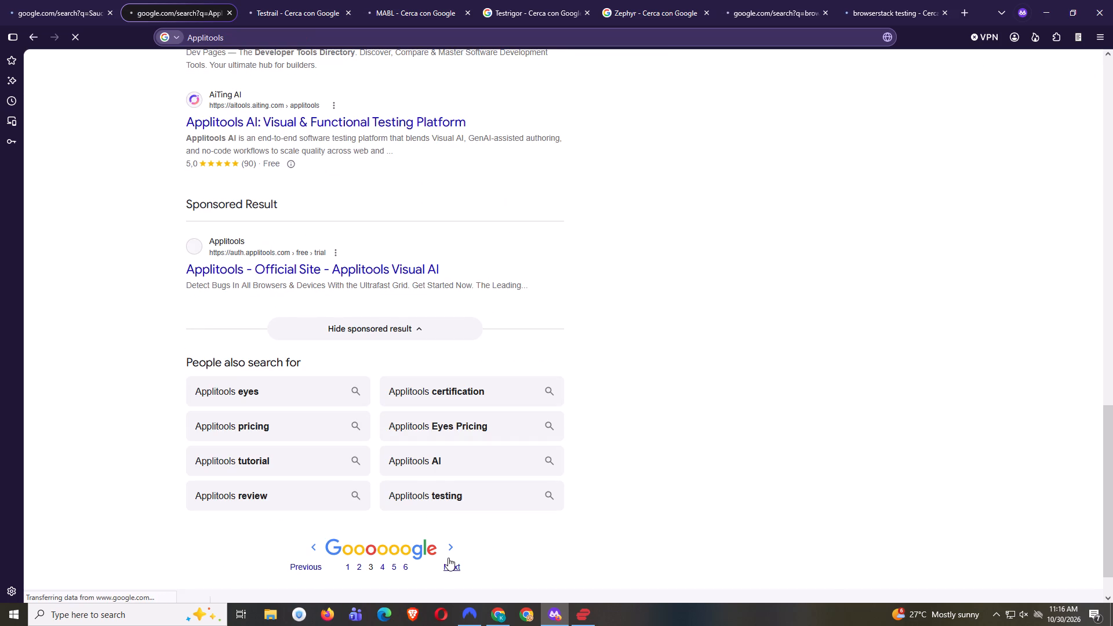
scroll(448, 558, down, 19)
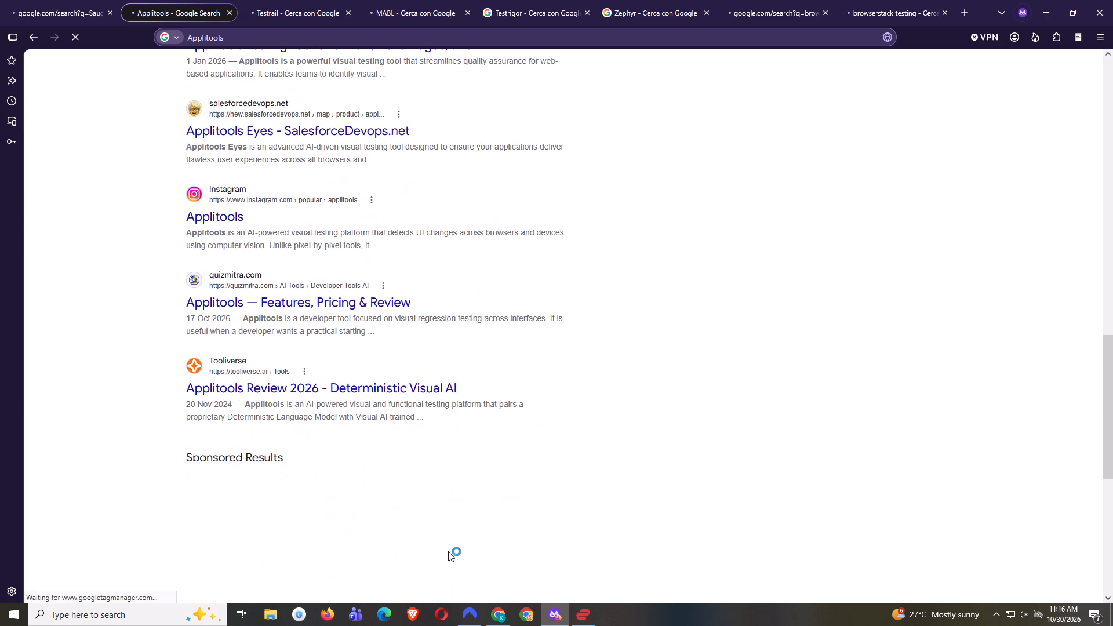
scroll(448, 551, down, 10)
click(454, 517)
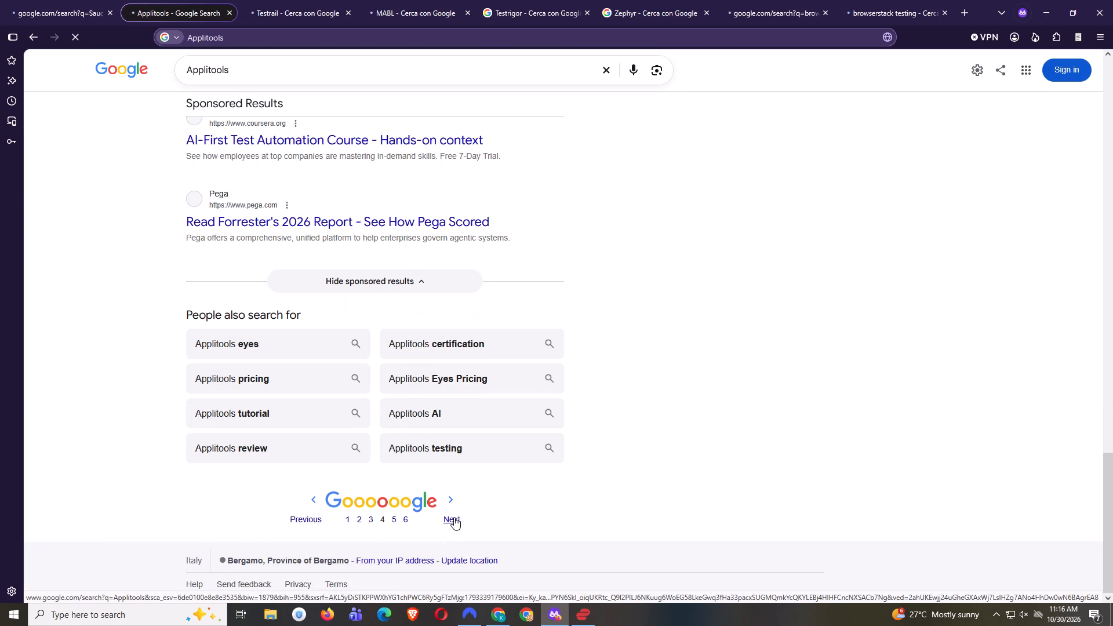
scroll(454, 517, down, 18)
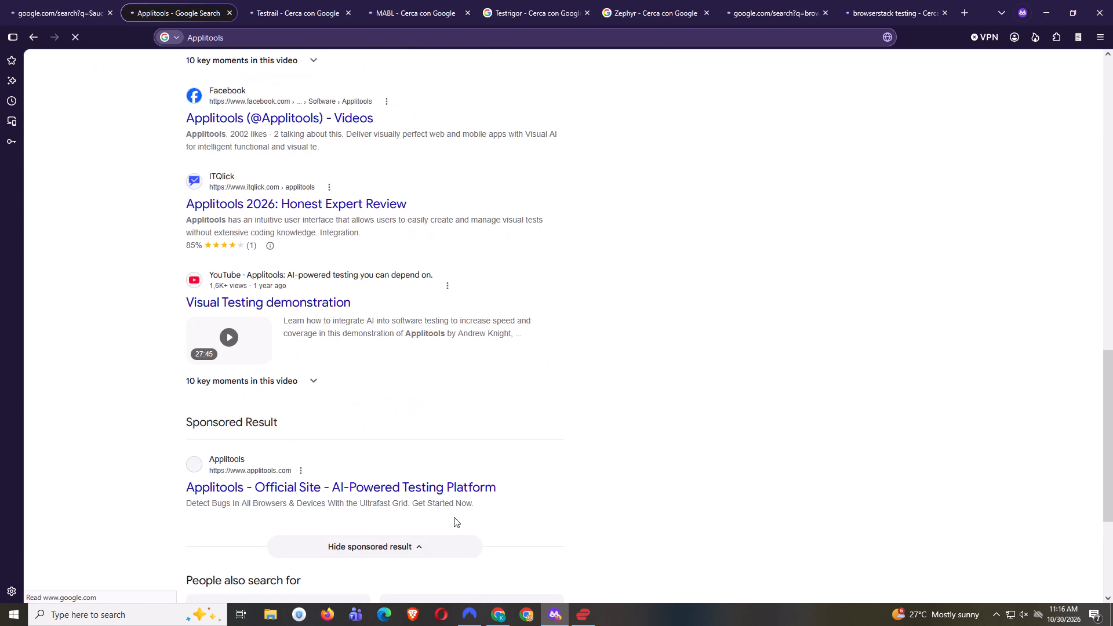
scroll(454, 517, down, 7)
click(454, 552)
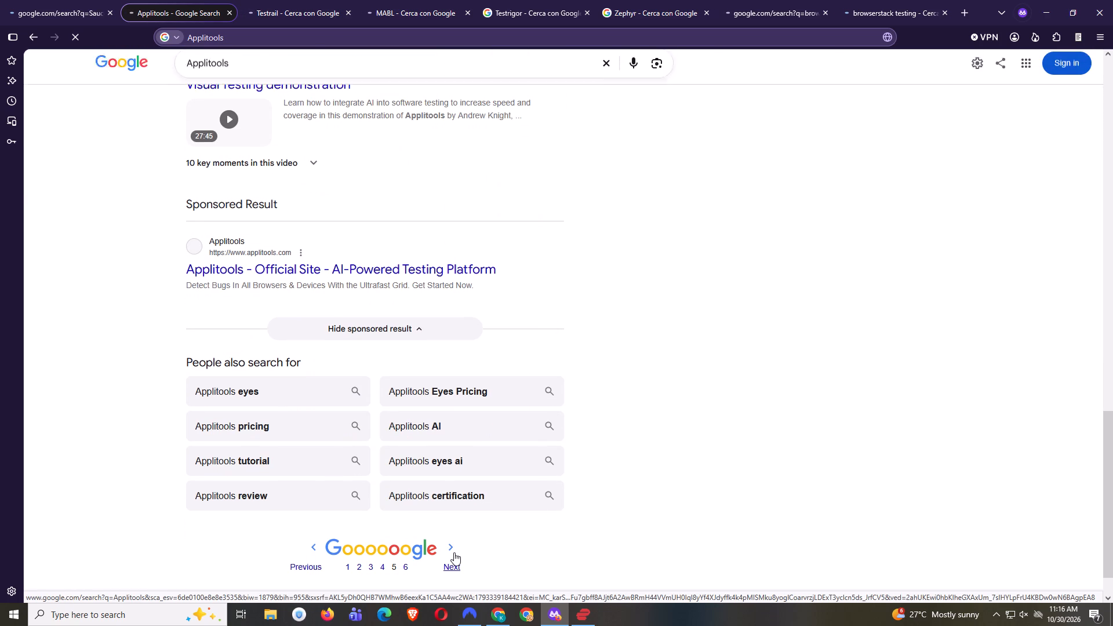
Examine the sponsored results on the last Applitools page, restart the results from the first page, and request its second page.
scroll(449, 543, down, 14)
scroll(351, 207, down, 6)
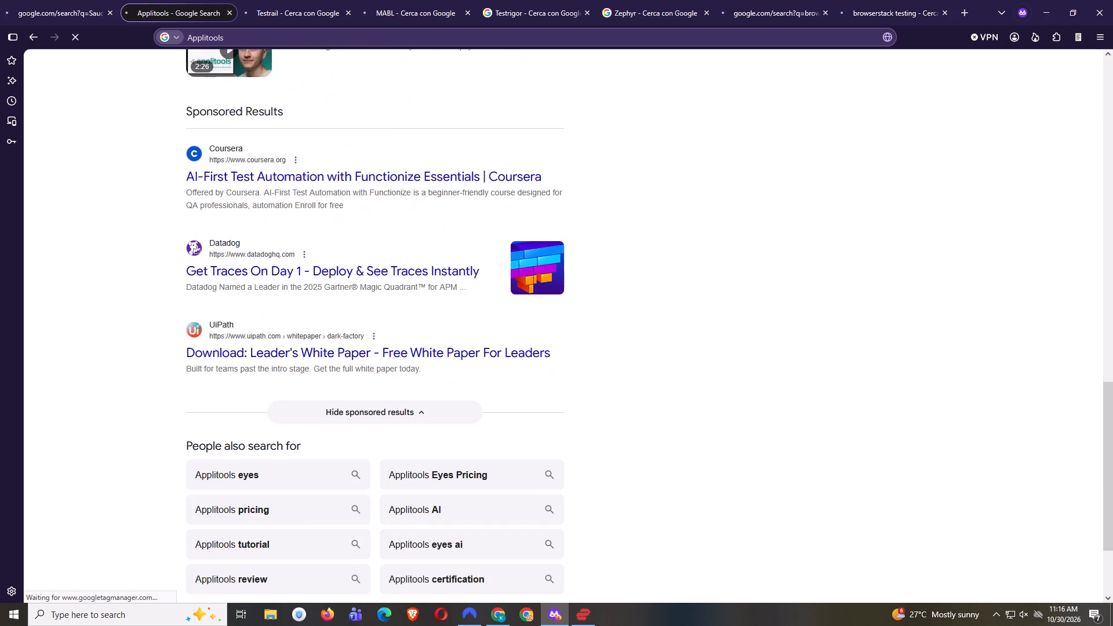
scroll(342, 188, down, 1)
scroll(252, 107, down, 4)
click(407, 517)
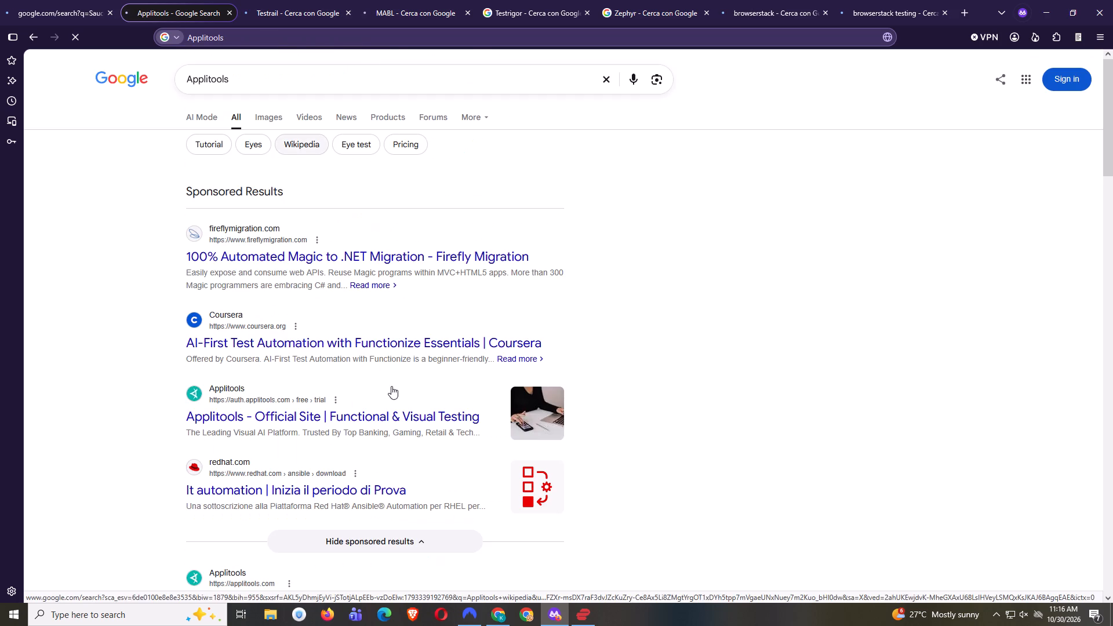
scroll(394, 425, down, 16)
scroll(437, 445, down, 3)
scroll(449, 512, down, 4)
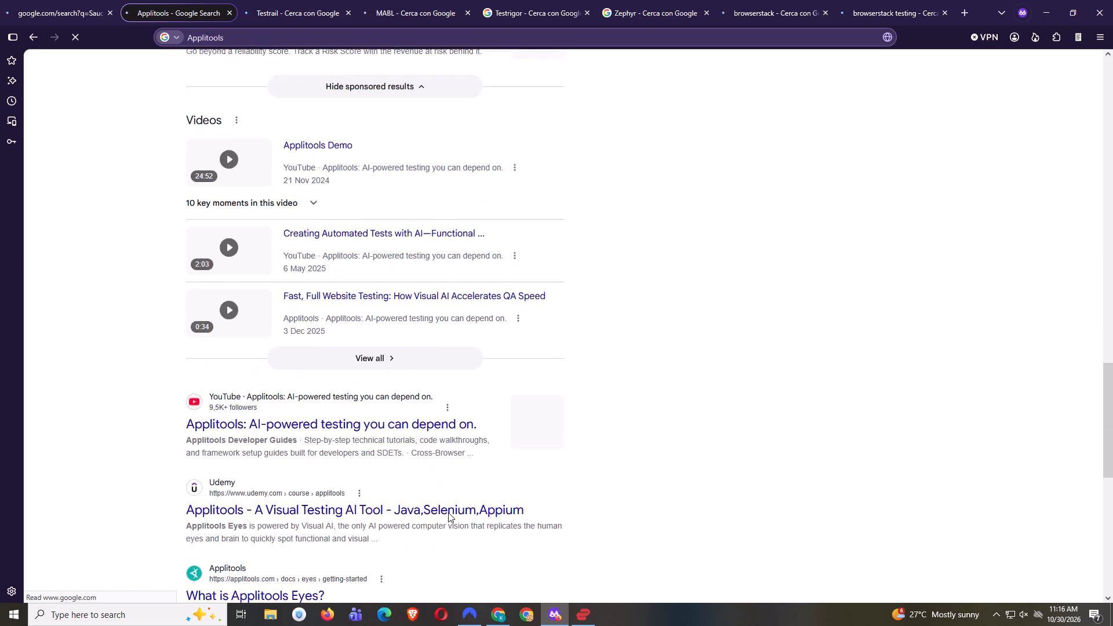
scroll(448, 512, down, 11)
click(447, 518)
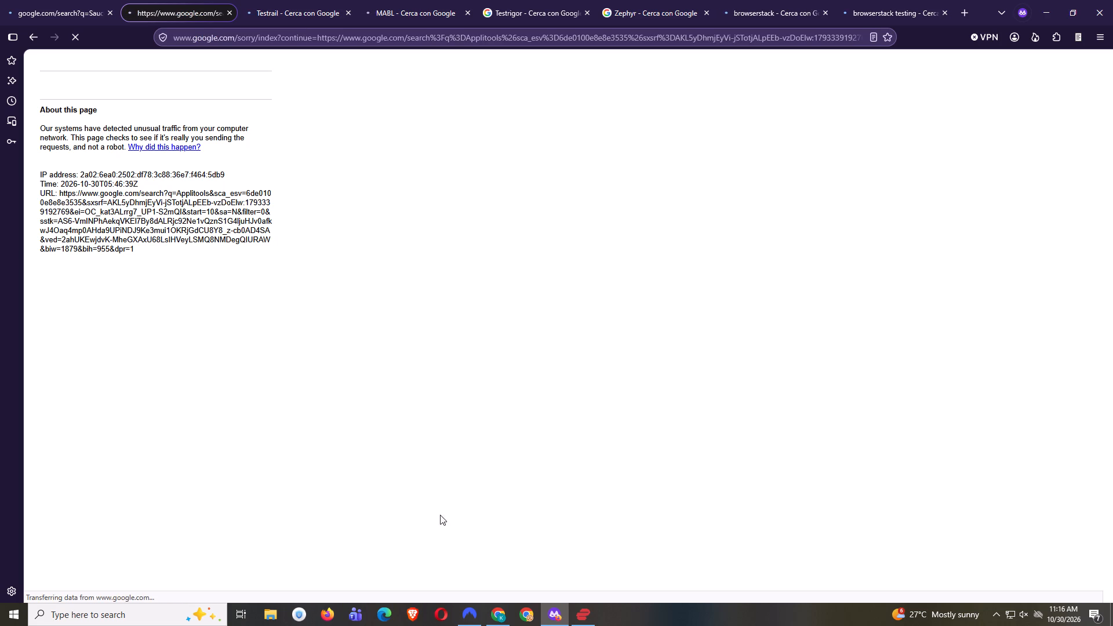
Complete the reCAPTCHA check by selecting all squares with bicycles and verifying.
click(58, 89)
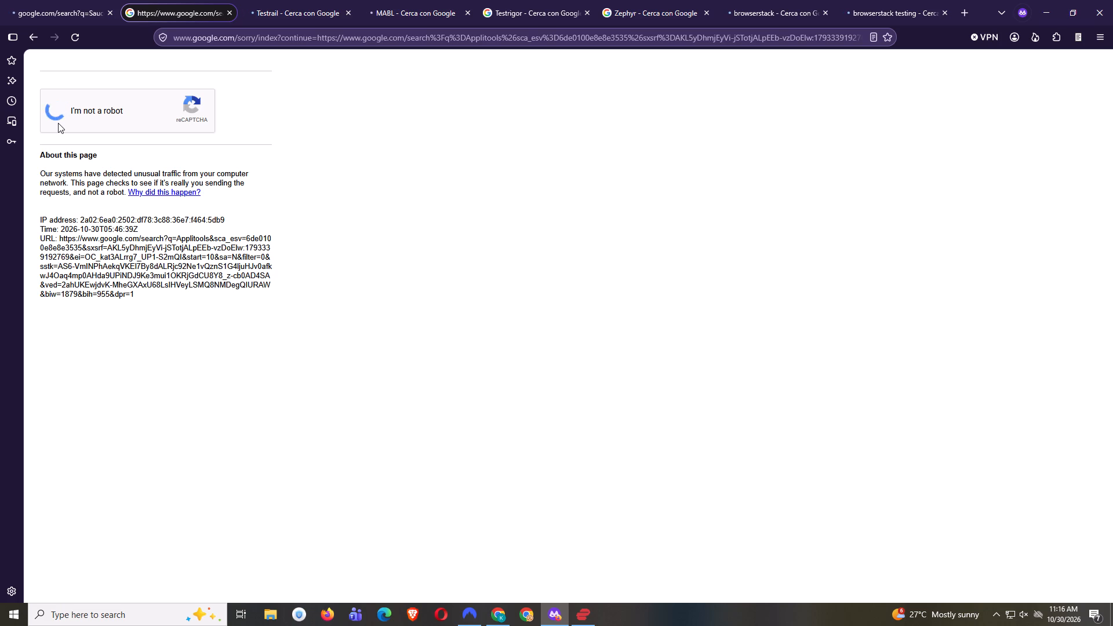
drag(143, 283, 146, 283)
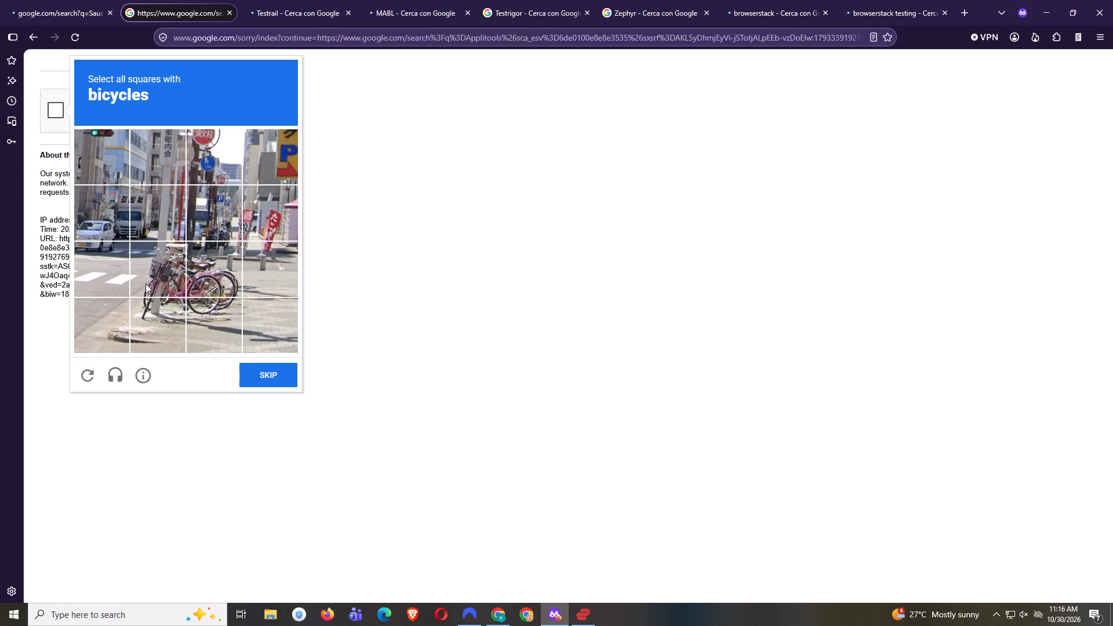
drag(146, 283, 154, 283)
click(210, 283)
click(216, 300)
click(182, 329)
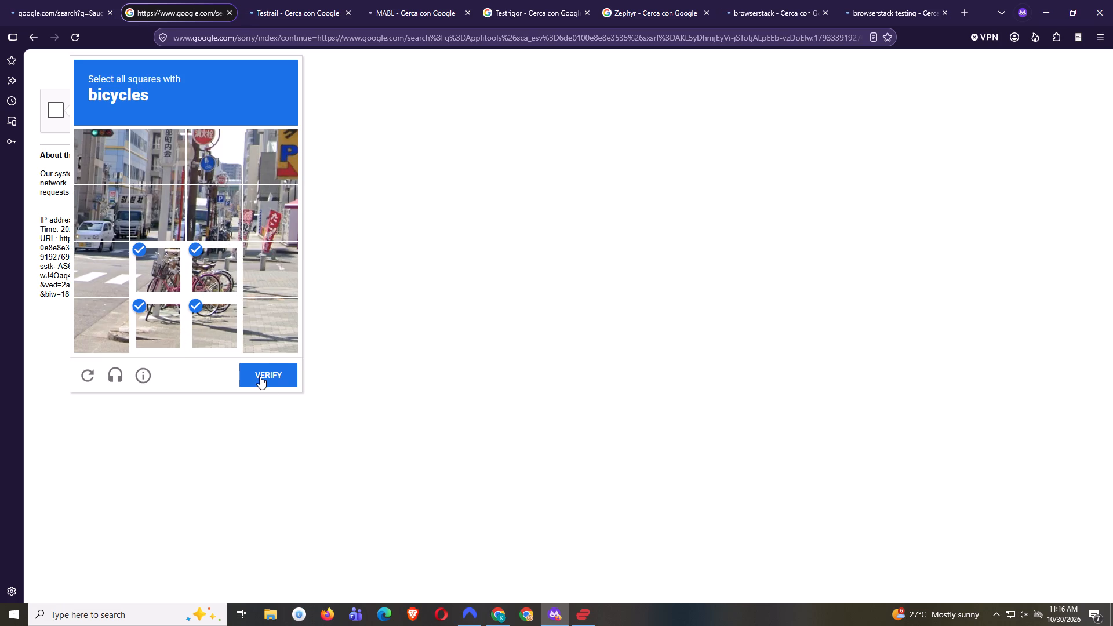
click(260, 376)
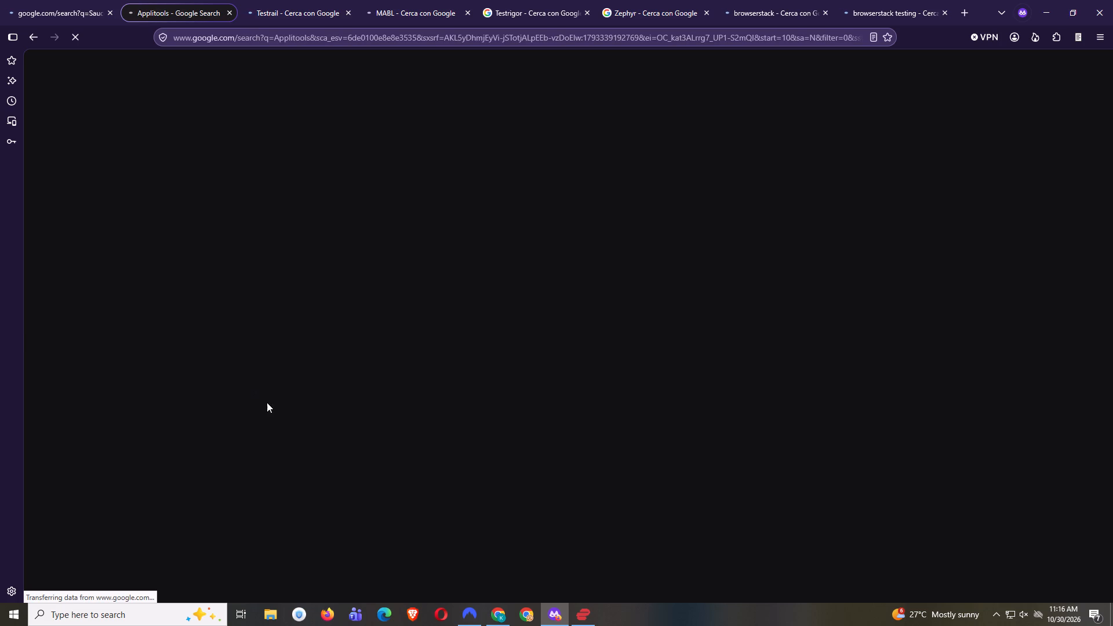
Examine the second and third Applitools results pages for sponsored entries and request the following page.
scroll(624, 454, down, 15)
scroll(457, 449, down, 4)
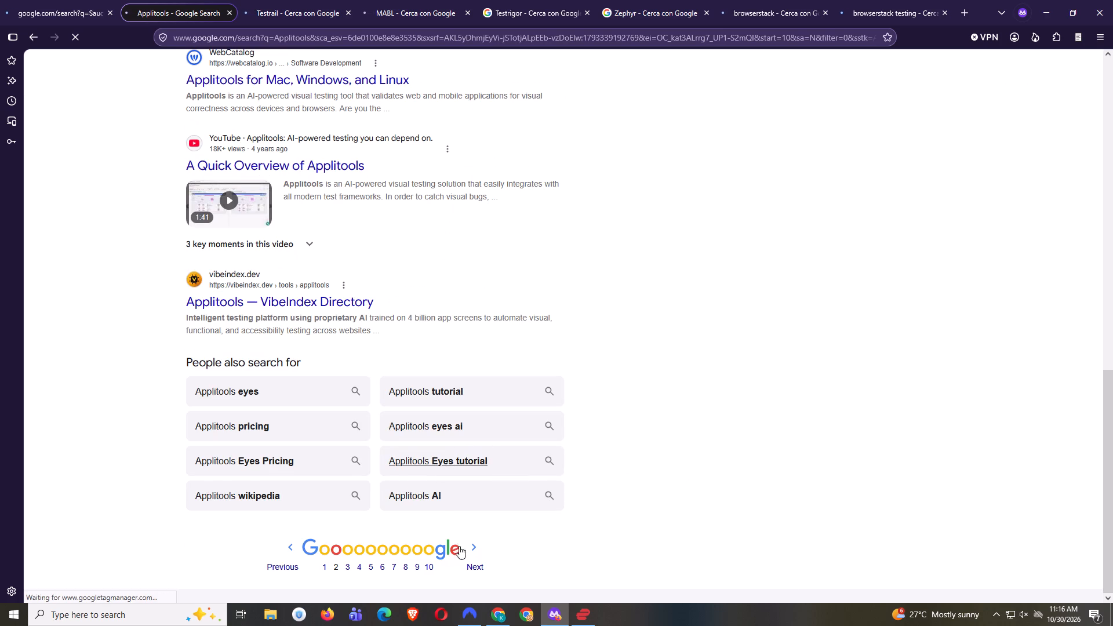
click(460, 548)
scroll(475, 525, down, 10)
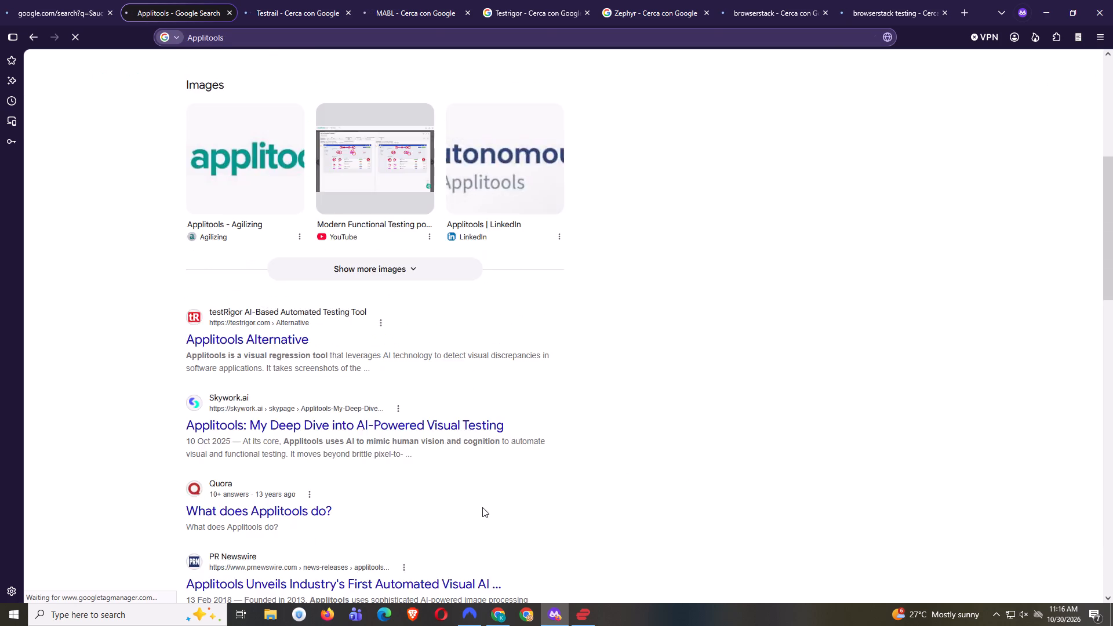
scroll(482, 507, down, 17)
double_click(472, 572)
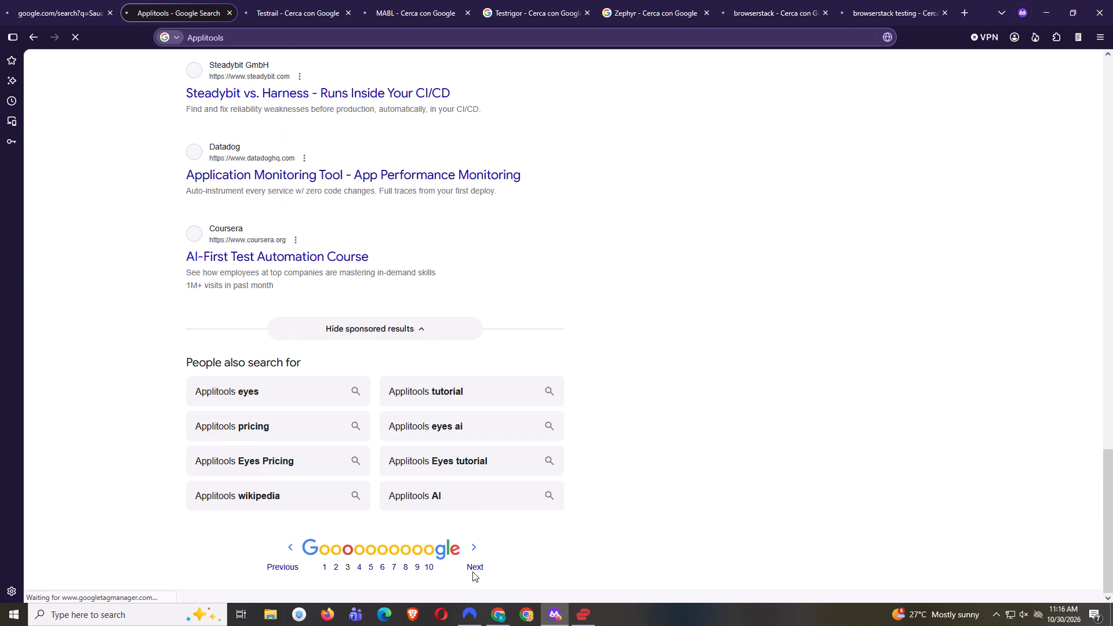
click(472, 569)
Change the Google results language to English on the Testrail search.
click(255, 0)
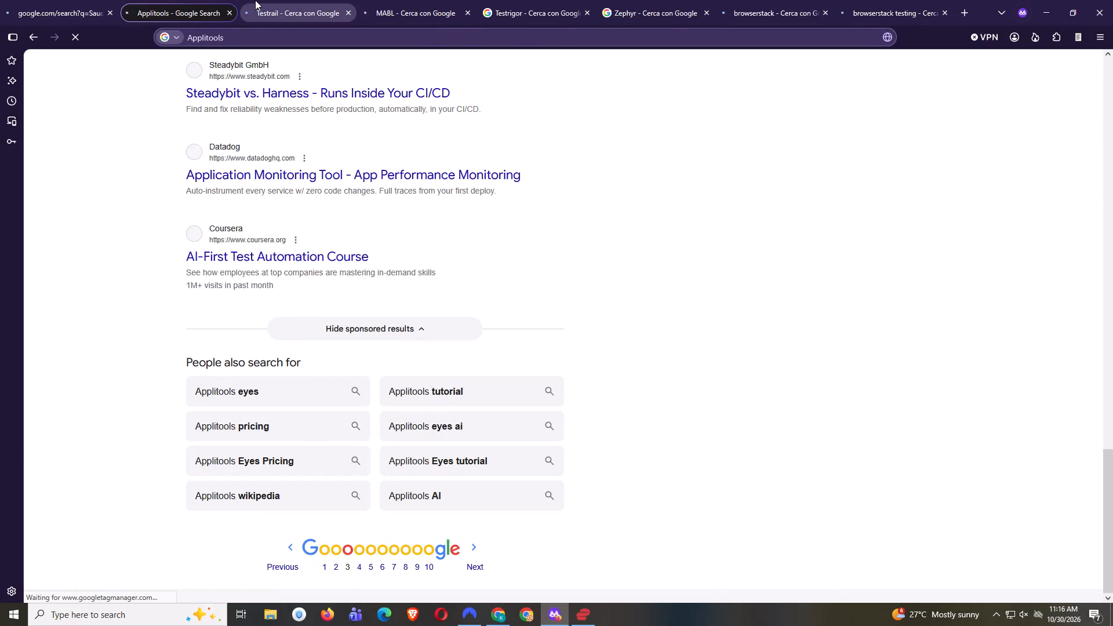
click(950, 187)
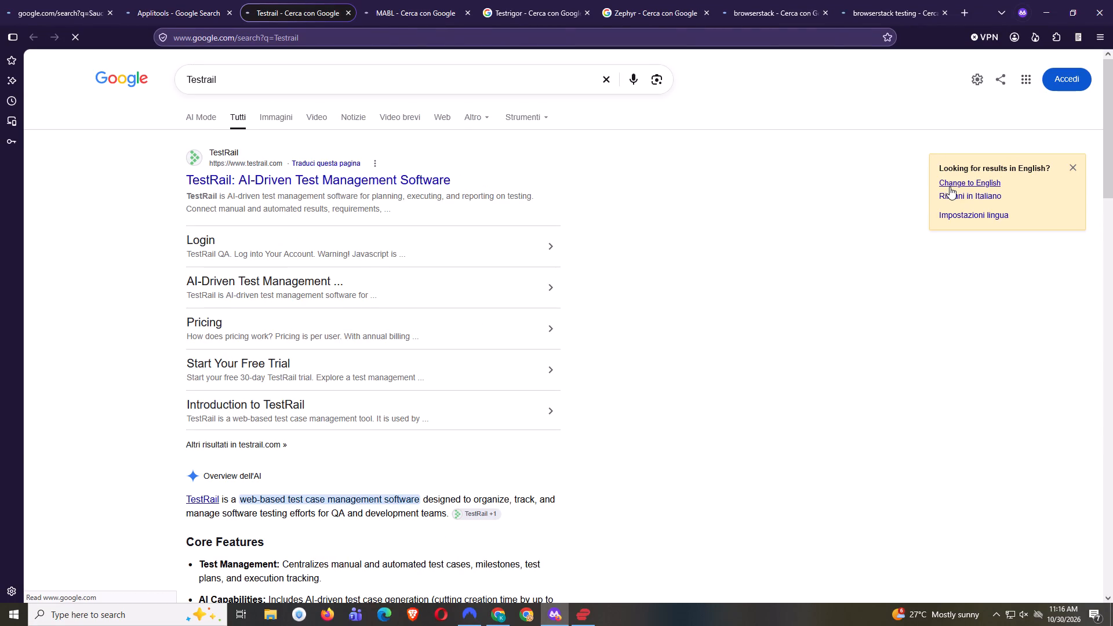
On the MABL search, open the top Datadog, TestMu AI, PlayerZero and Cymulate sponsored results in separate new tabs.
click(359, 0)
middle_click(348, 258)
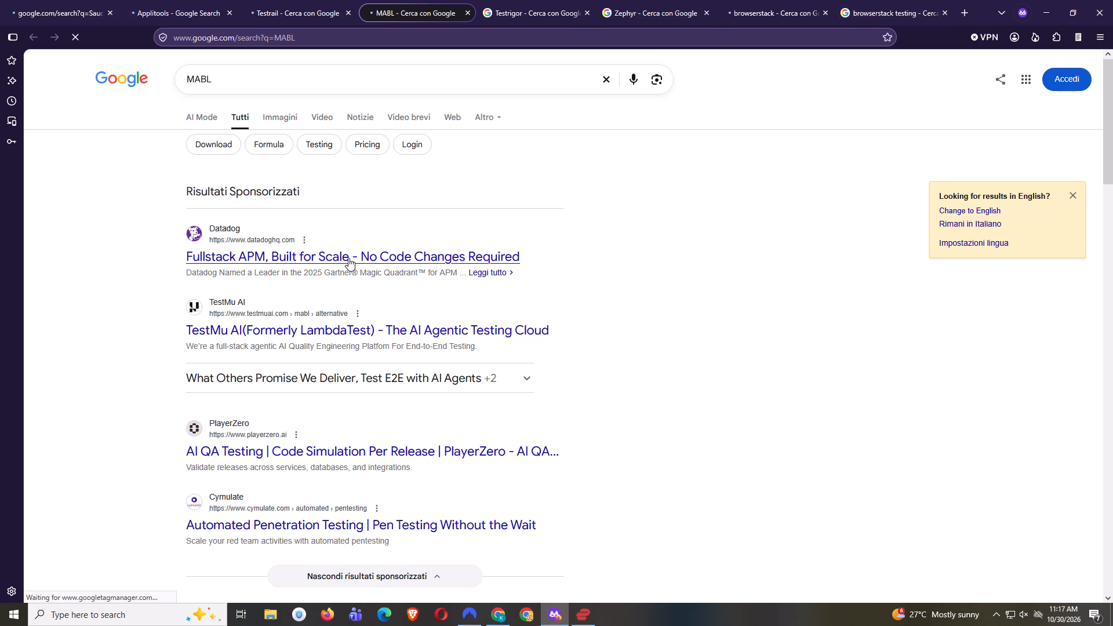
middle_click(347, 332)
middle_click(365, 449)
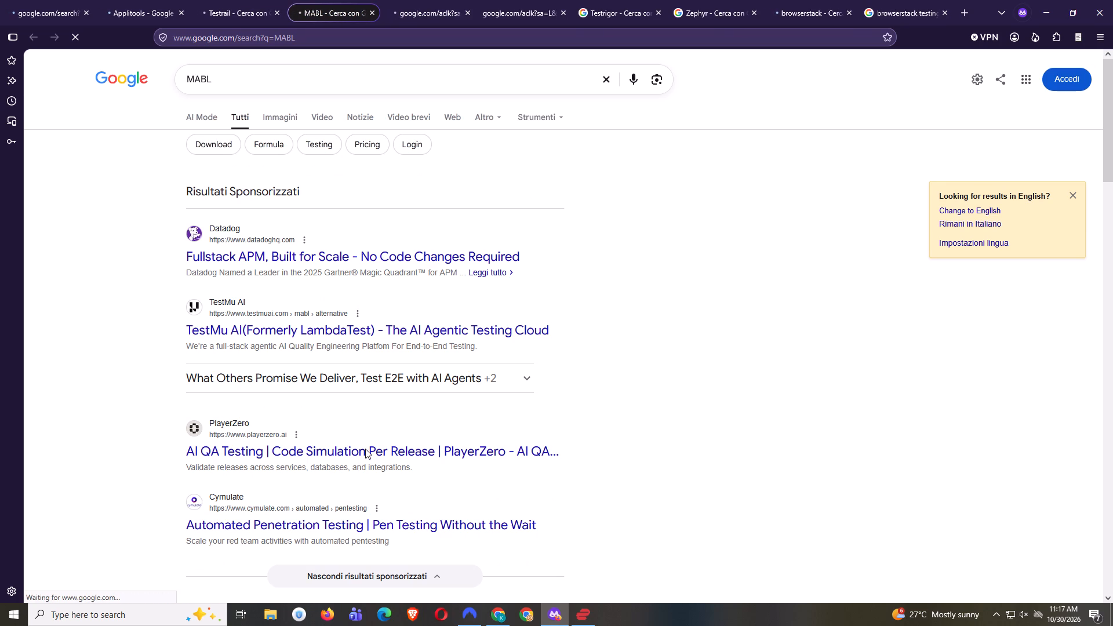
middle_click(389, 525)
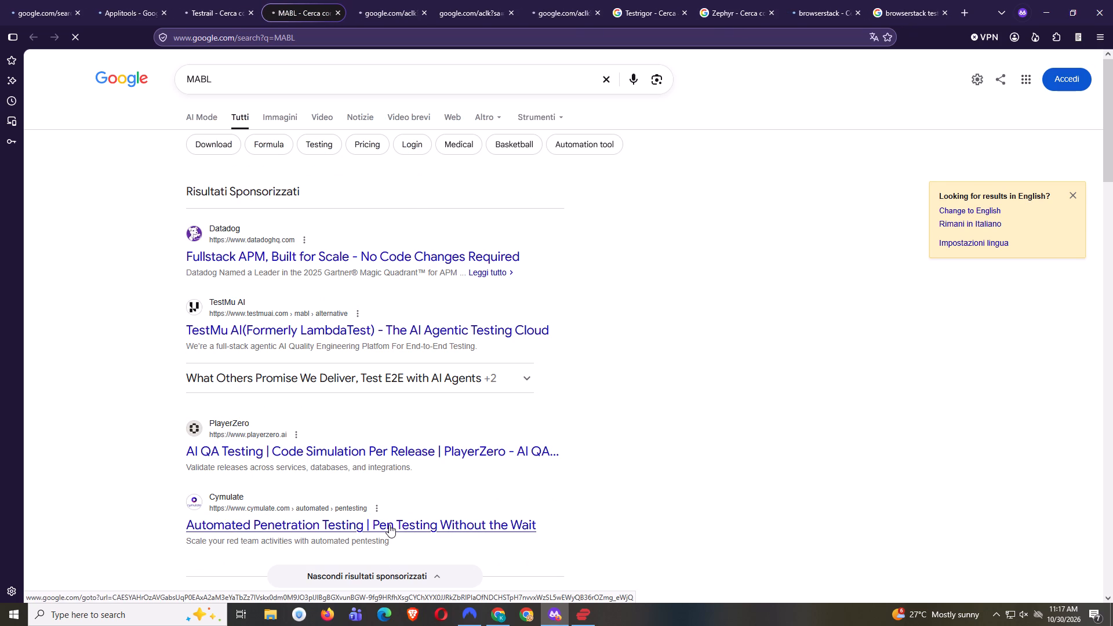
Open a sponsored result from the lower ad block of the MABL search in a new tab.
scroll(461, 439, down, 18)
scroll(467, 424, down, 4)
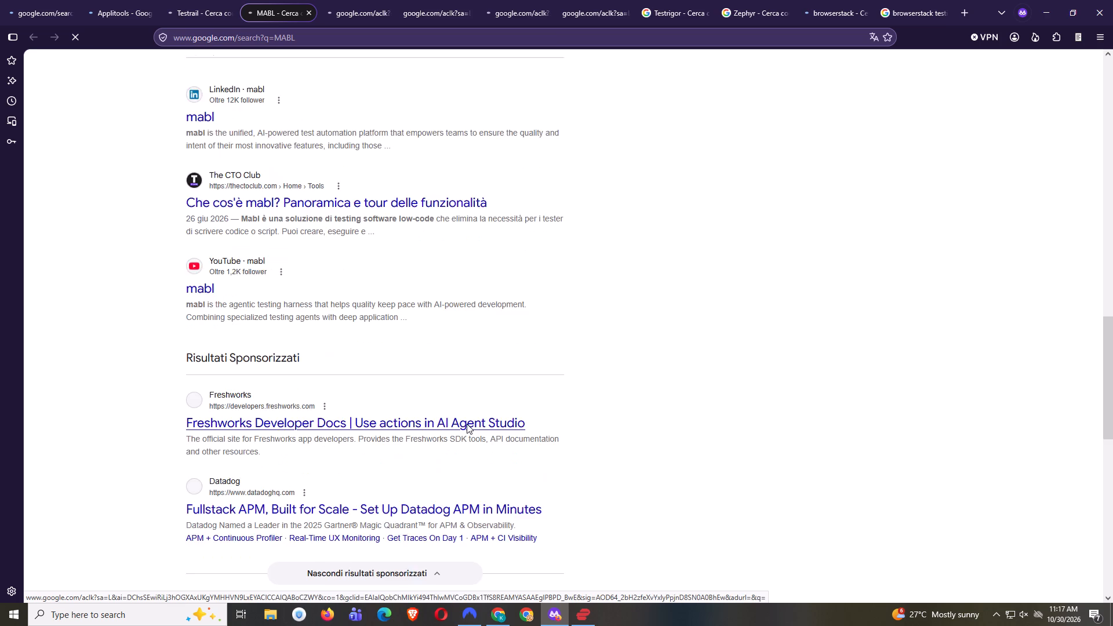
middle_click(292, 221)
scroll(404, 502, down, 13)
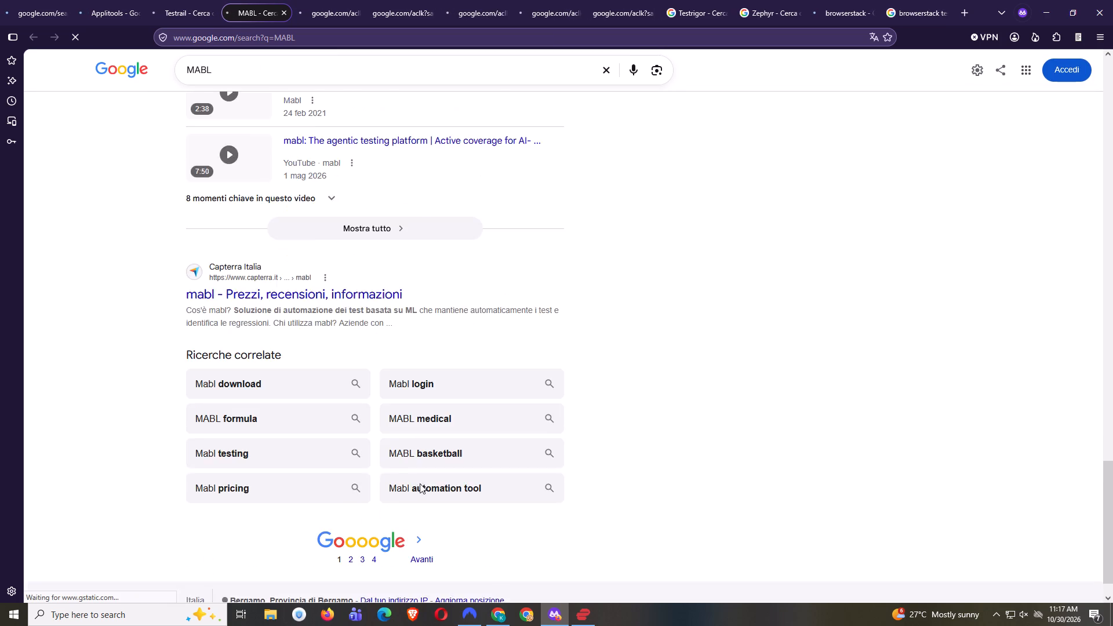
Copy the advertiser name "datadoghq" from the web address of the first opened MABL ad.
click(316, 2)
scroll(177, 82, down, 18)
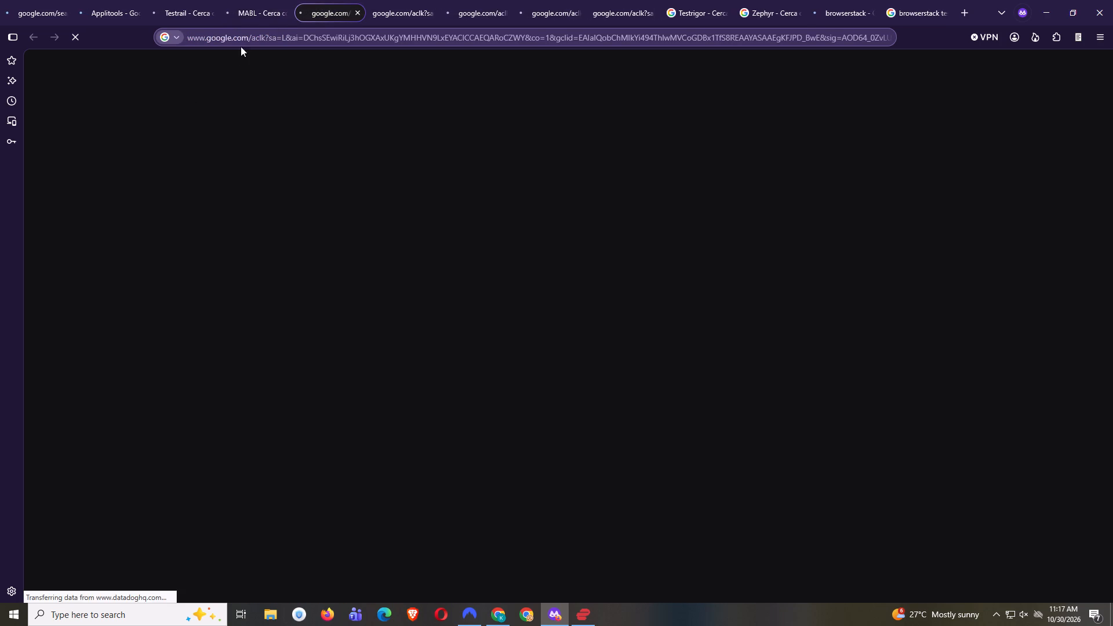
double_click(208, 39)
key(ctrl+c)
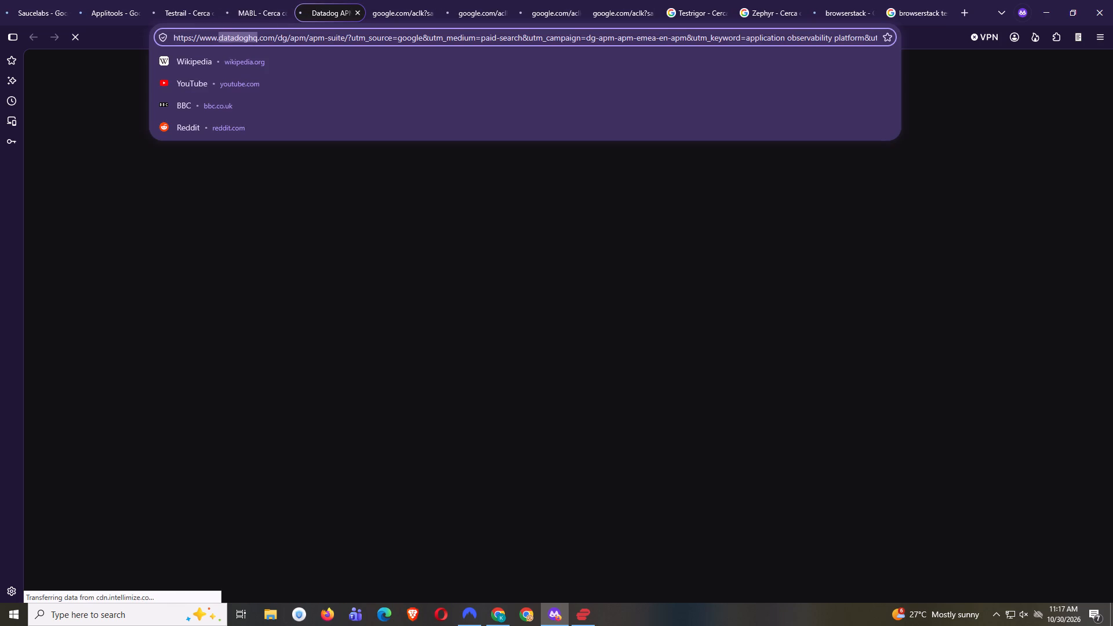
Find datadoghq in the company list on Sheet9 of the task sheet and set its column B count to 2.
key(alt+Tab)
click(89, 600)
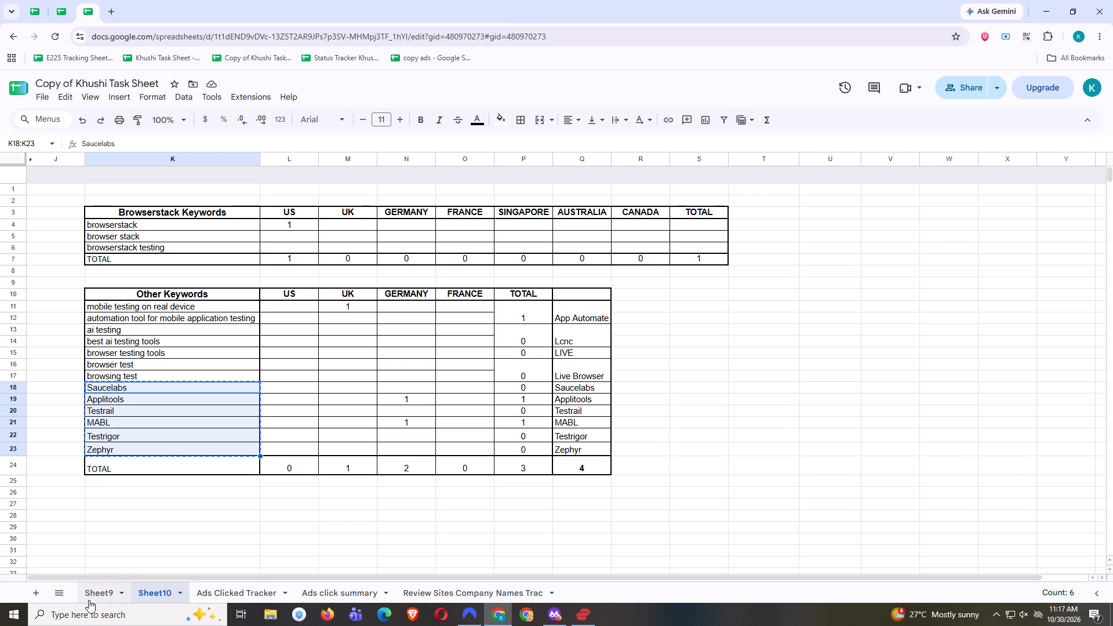
key(ctrl+f)
key(ctrl+v)
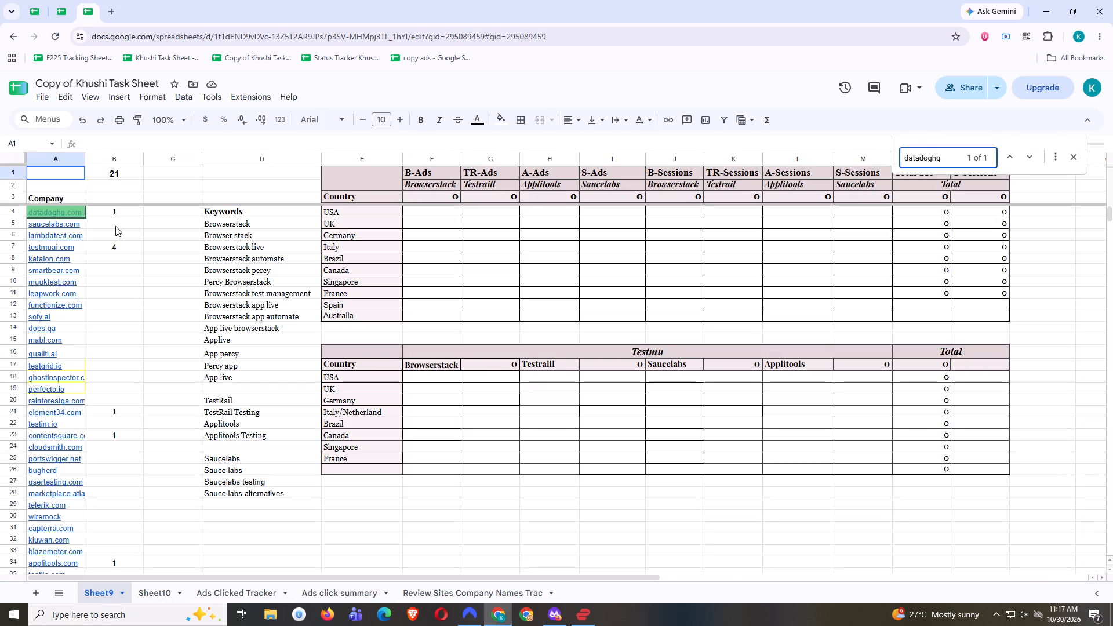
click(122, 213)
key(2)
click(127, 224)
Copy the advertiser name "testmuai" from the TestMu AI ad's web address and close the Datadog ad tab.
key(alt+Tab)
click(380, 13)
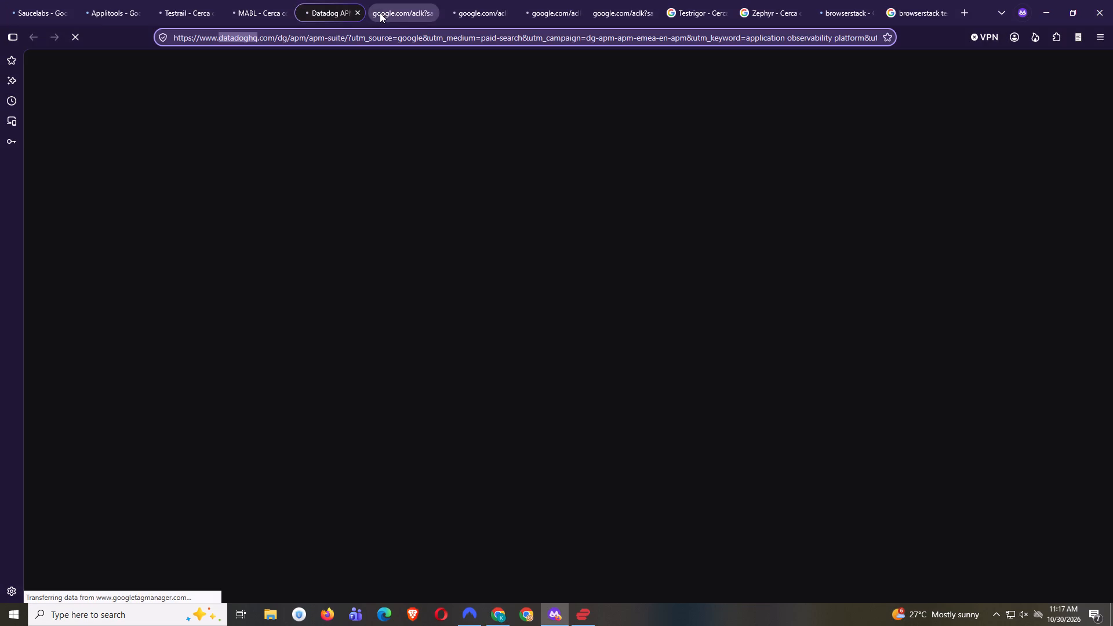
click(358, 16)
click(358, 14)
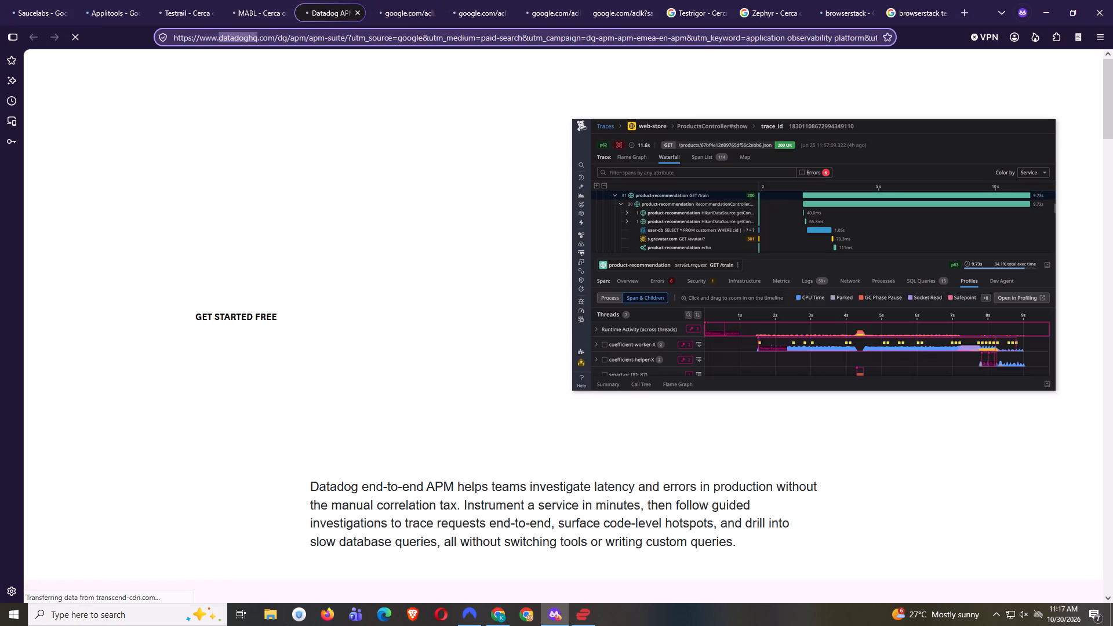
click(400, 18)
double_click(193, 32)
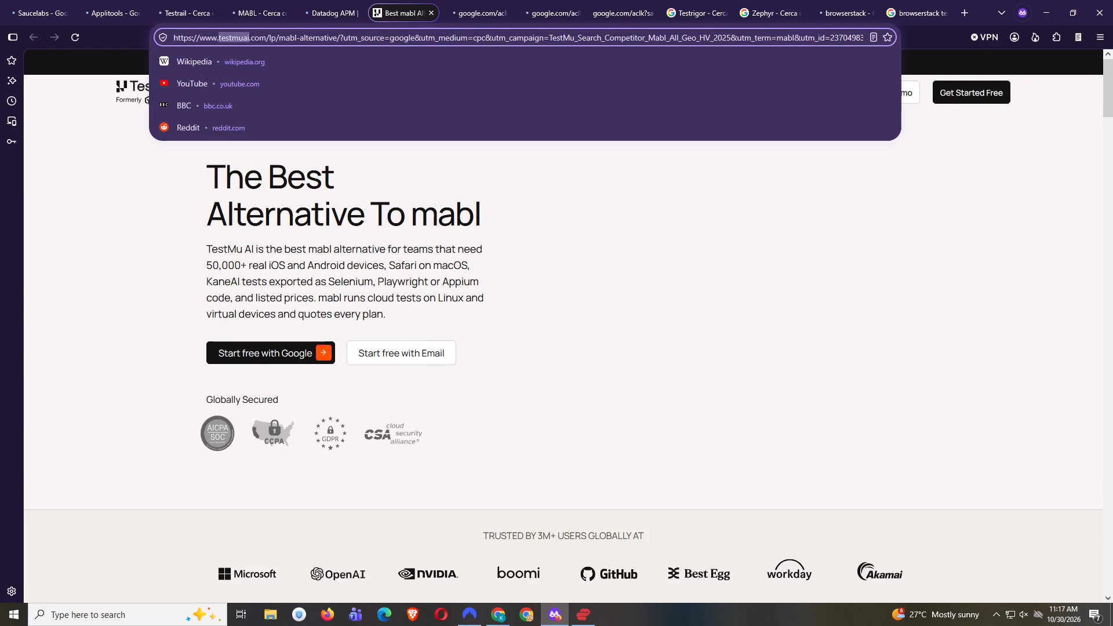
key(ctrl+c)
double_click(359, 10)
Find testmuai in the Sheet9 company list and set its column B count to 5.
key(alt+Tab)
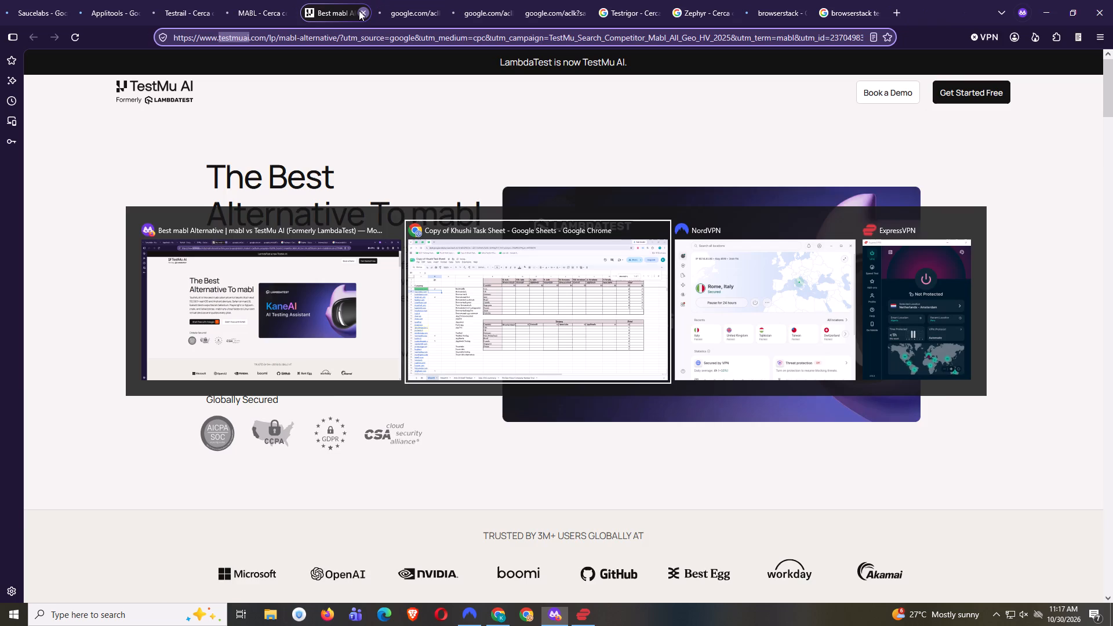
key(ctrl+f)
key(ctrl+v)
scroll(137, 235, up, 4)
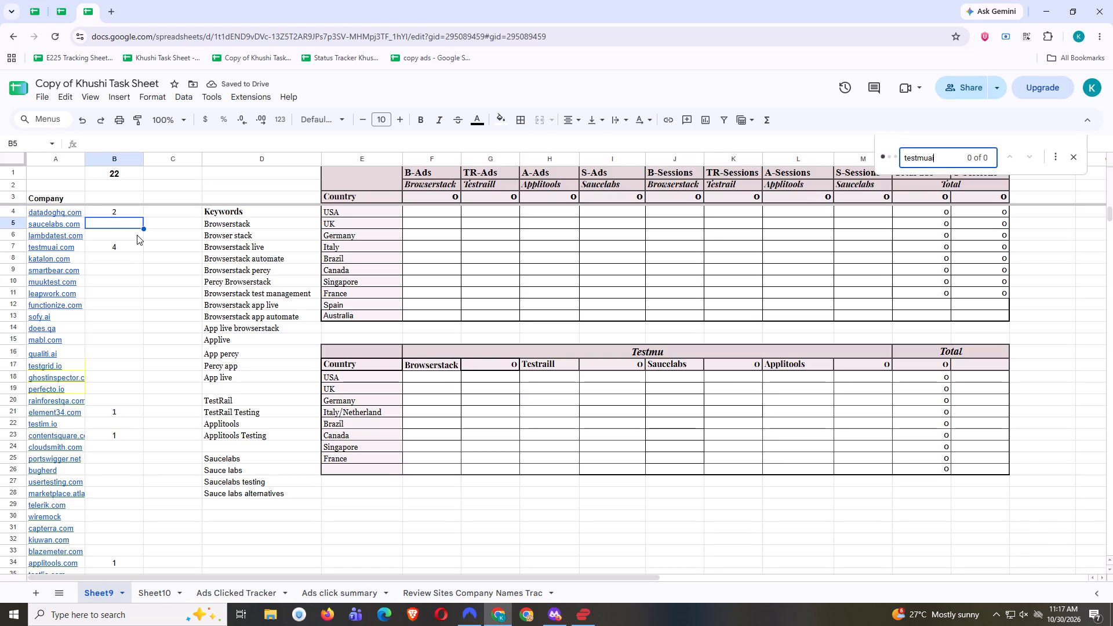
click(123, 248)
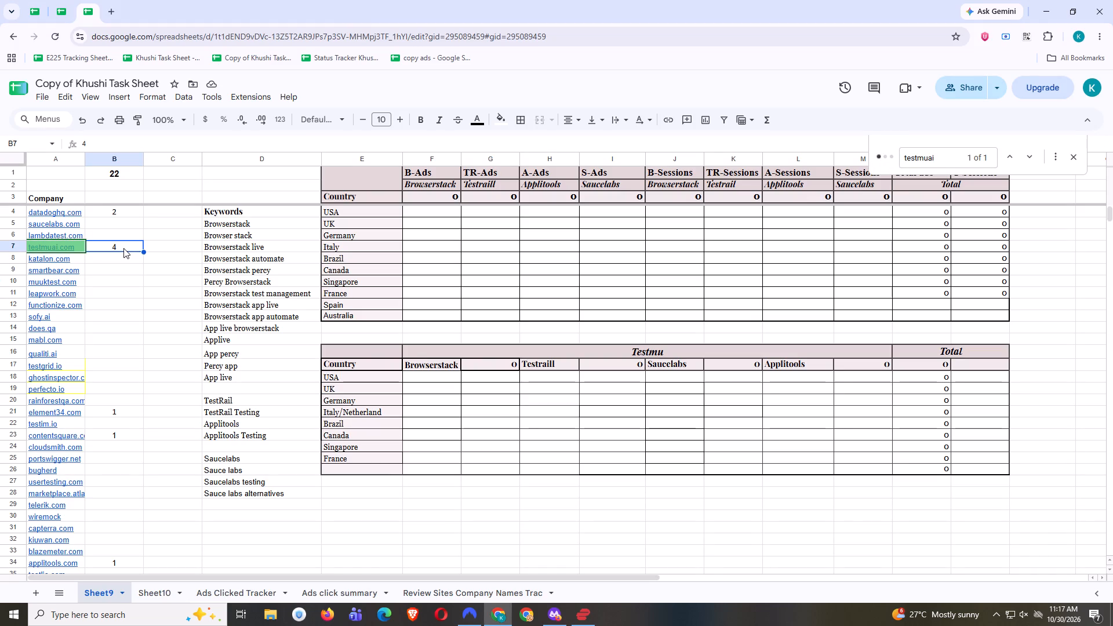
key(5)
click(125, 266)
Look up "playerzero" from its ad's web address in Sheet9, set its count to 2, and close the PlayerZero tab.
key(alt+Tab)
click(439, 4)
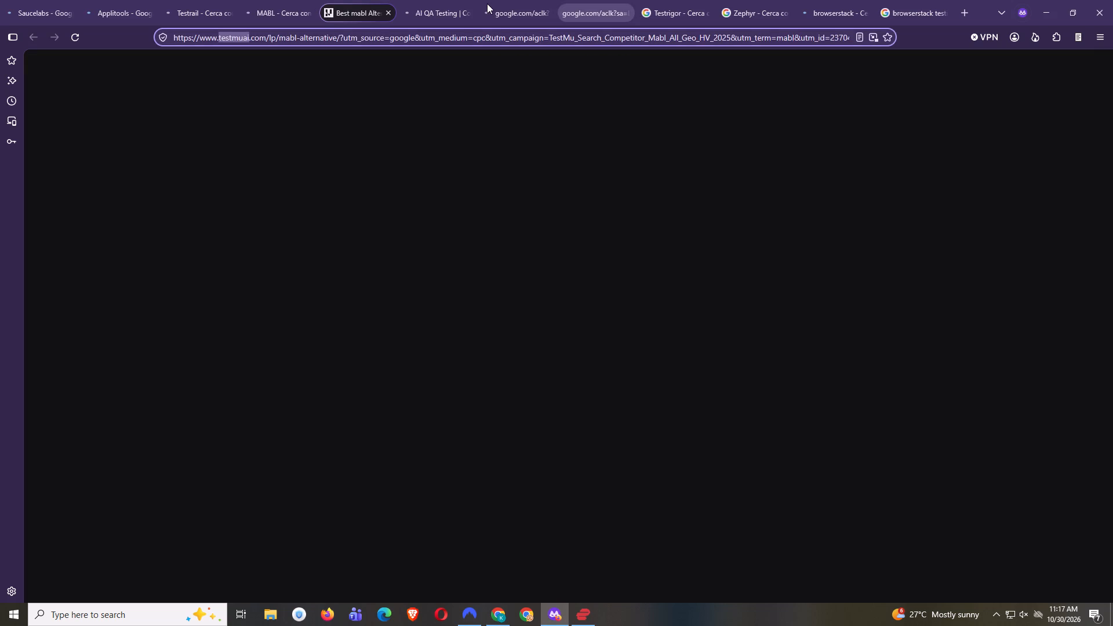
double_click(192, 34)
key(ctrl+c)
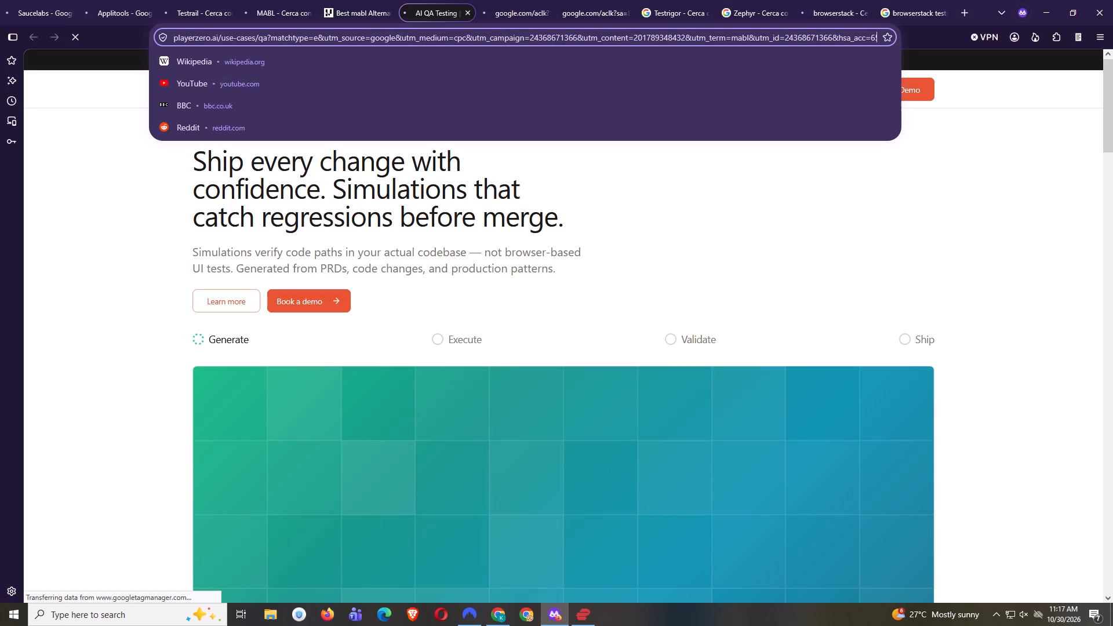
key(alt+Tab)
key(ctrl+f)
key(ctrl+v)
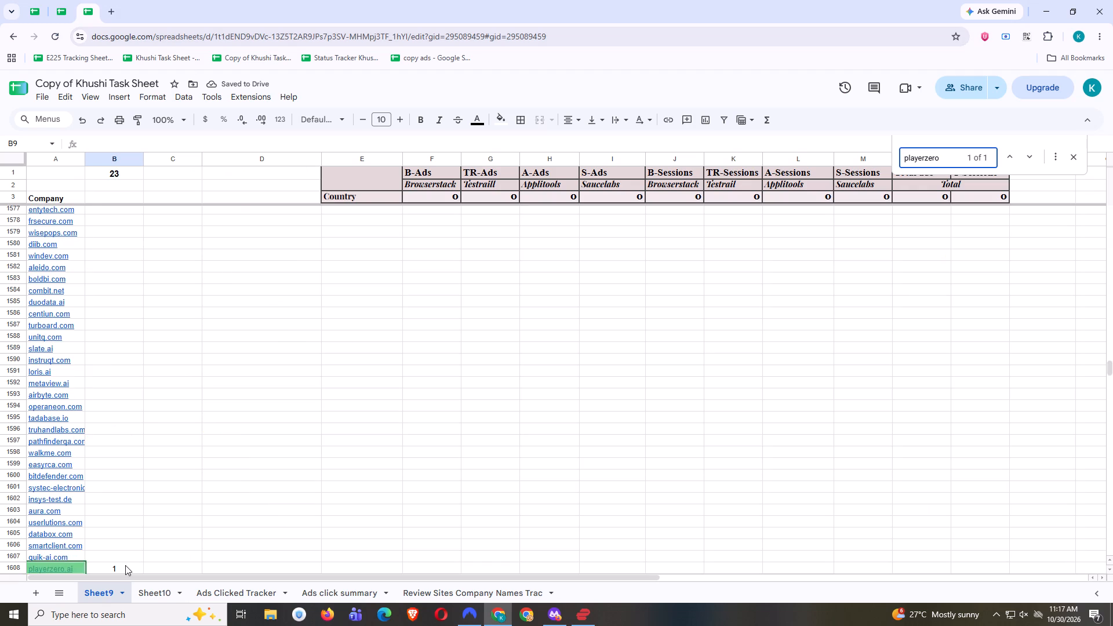
click(127, 569)
key(2)
click(126, 544)
key(alt+Tab)
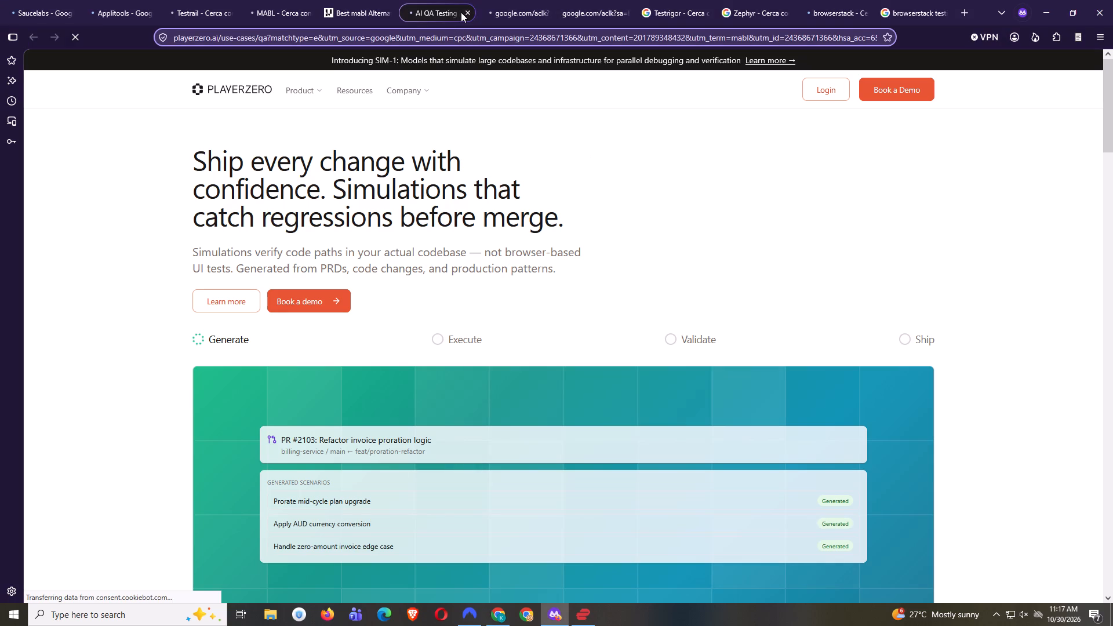
click(465, 16)
Look up "cymulate" from its ad's web address in Sheet9, enter a count of 1, and close the Cymulate tab.
double_click(183, 26)
double_click(188, 35)
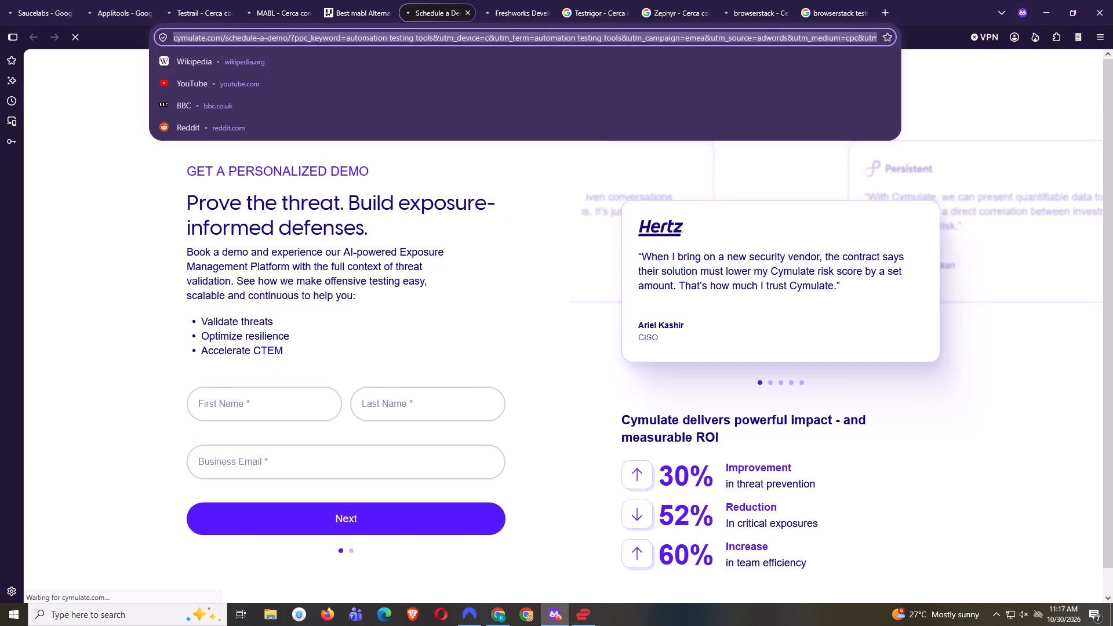
key(ctrl+c)
key(alt+Tab)
key(ctrl+f)
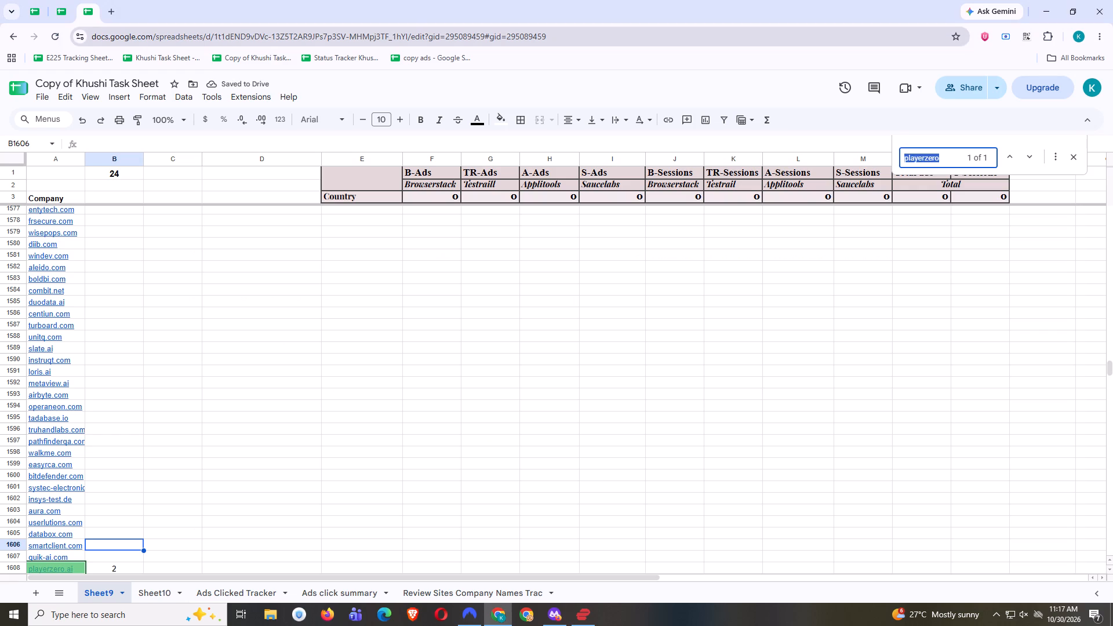
key(ctrl+v)
click(116, 213)
key(1)
click(111, 236)
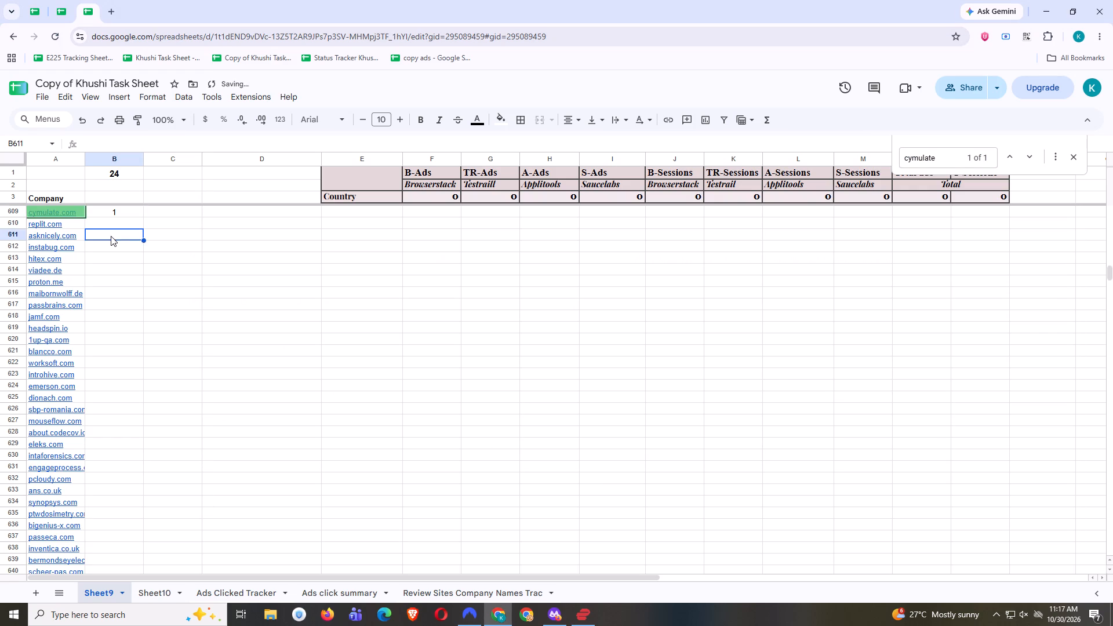
key(alt+Tab)
click(514, 10)
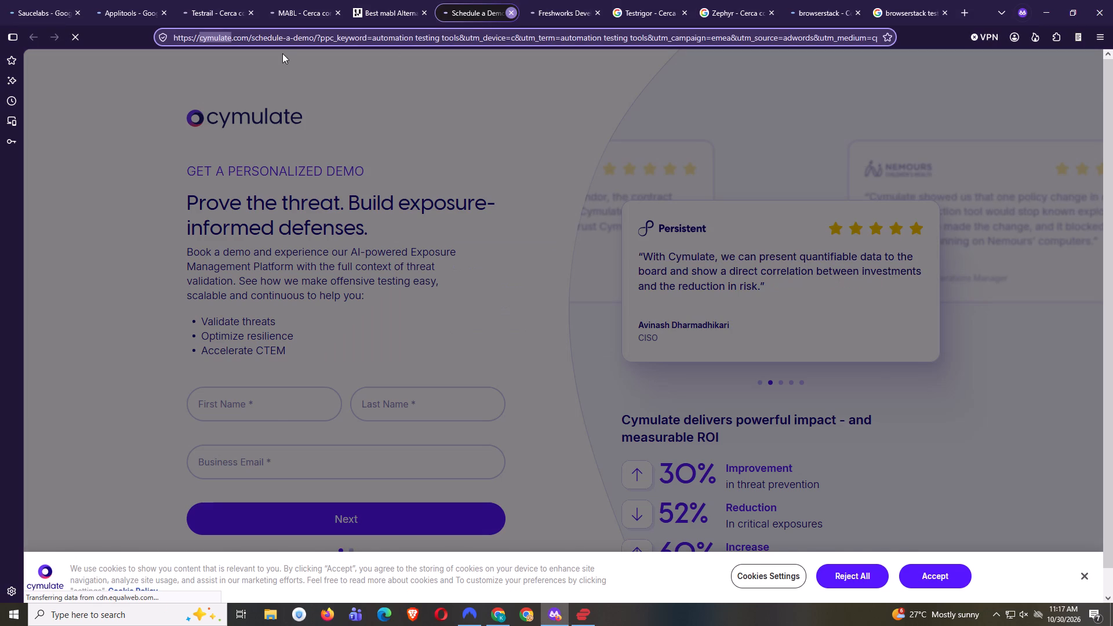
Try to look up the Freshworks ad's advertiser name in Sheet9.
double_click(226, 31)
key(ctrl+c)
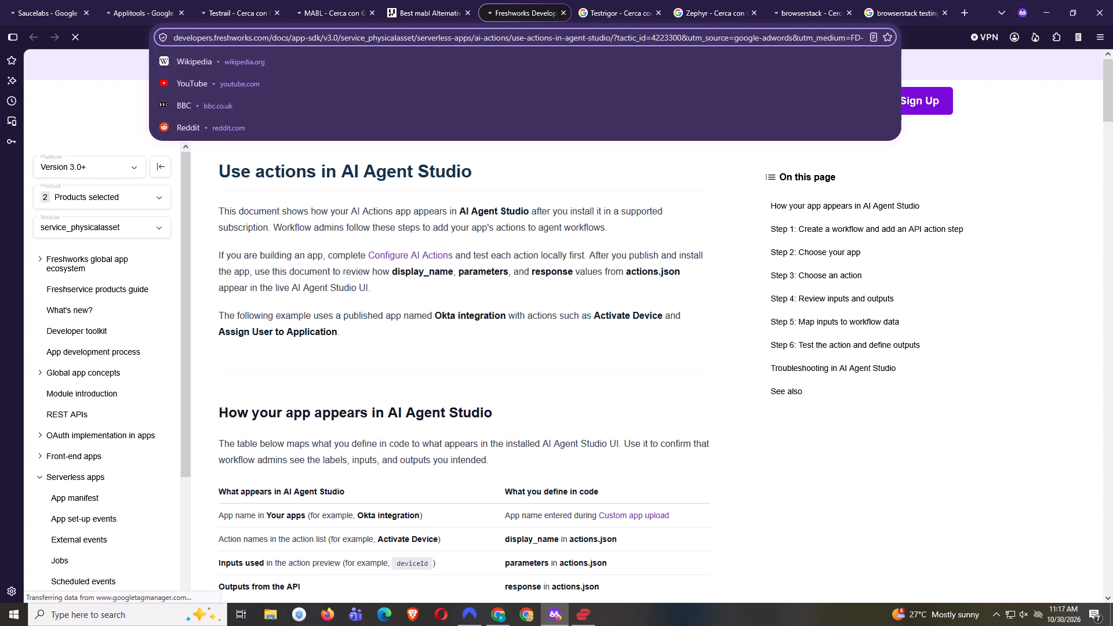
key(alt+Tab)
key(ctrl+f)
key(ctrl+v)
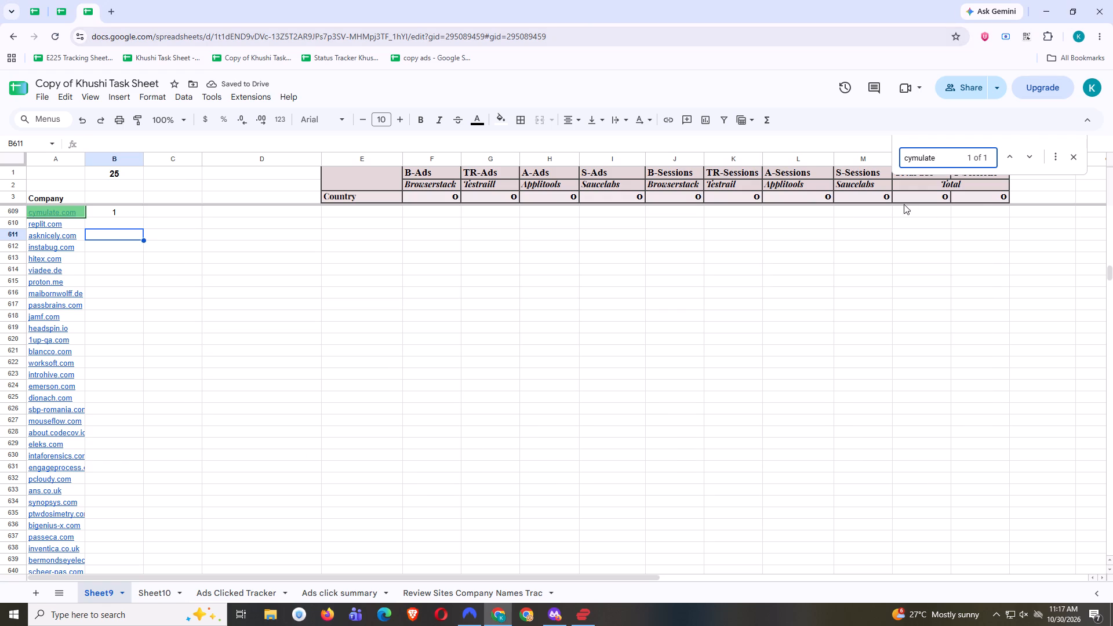
Look up "freshworks" from the ad's web address in Sheet9 and enter a count of 1 for the developers.freshworks entry.
key(alt+Tab)
double_click(246, 42)
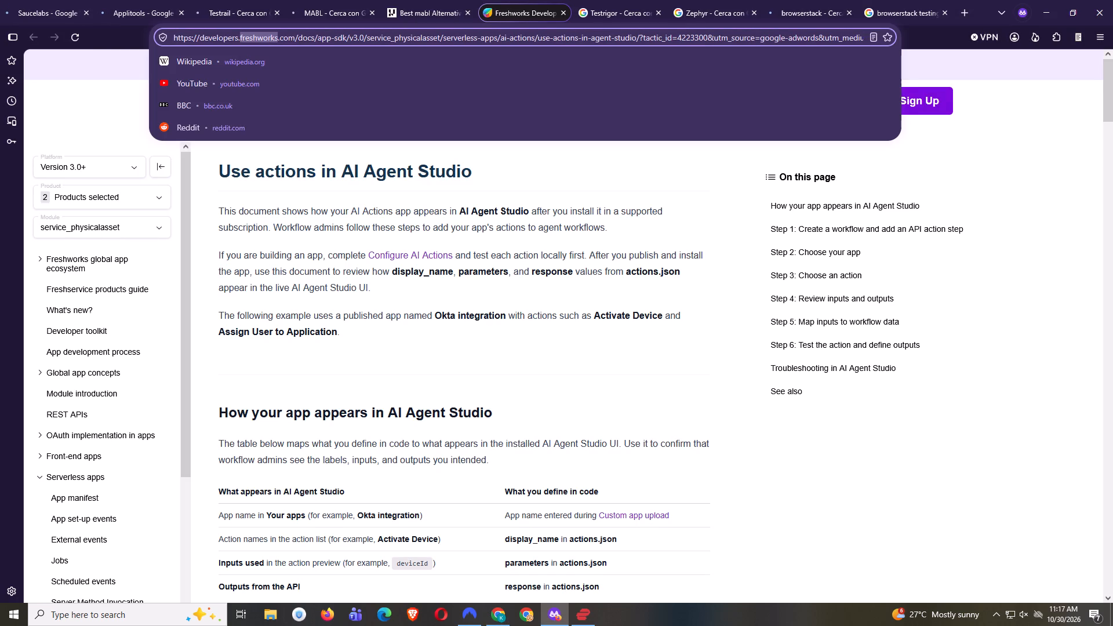
key(ctrl+c)
key(alt+Tab)
key(ctrl+f)
key(ctrl+v)
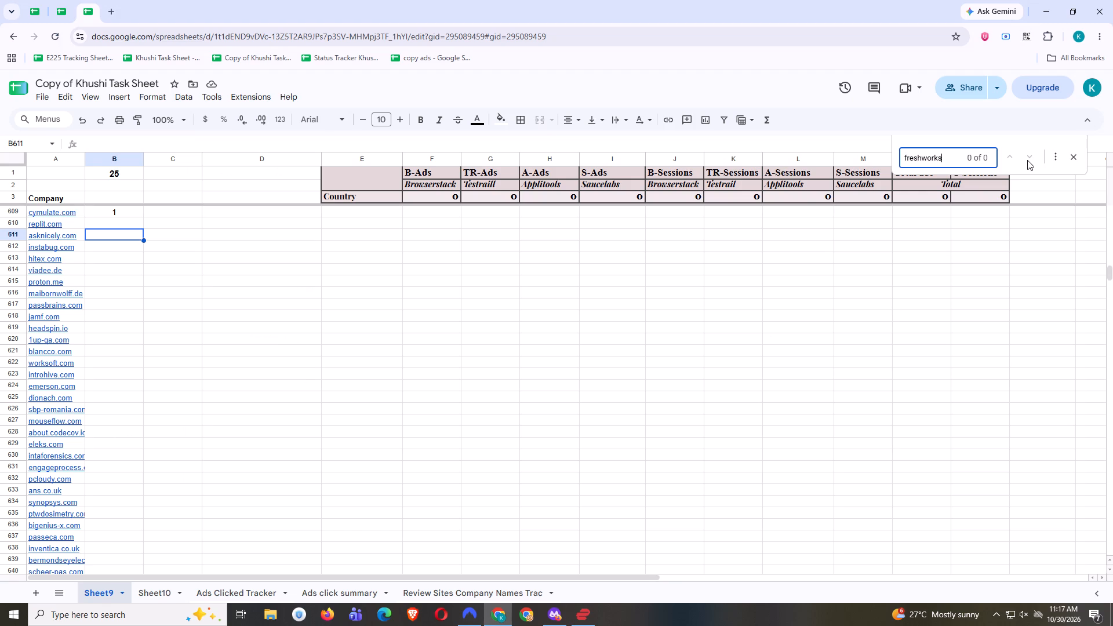
click(1030, 155)
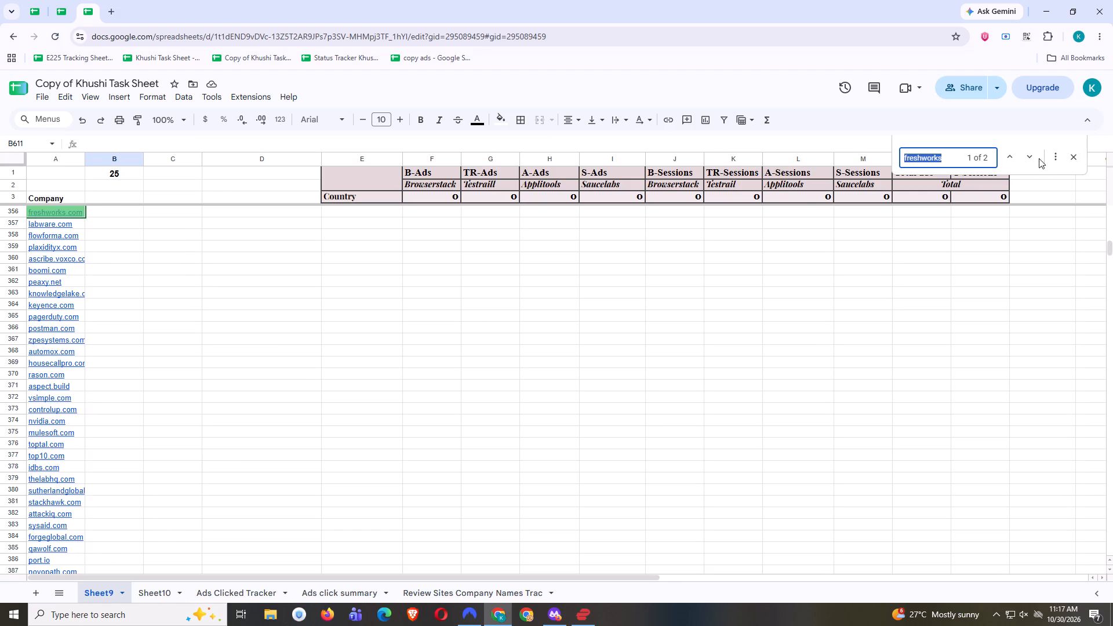
click(1031, 155)
click(112, 570)
key(1)
click(118, 538)
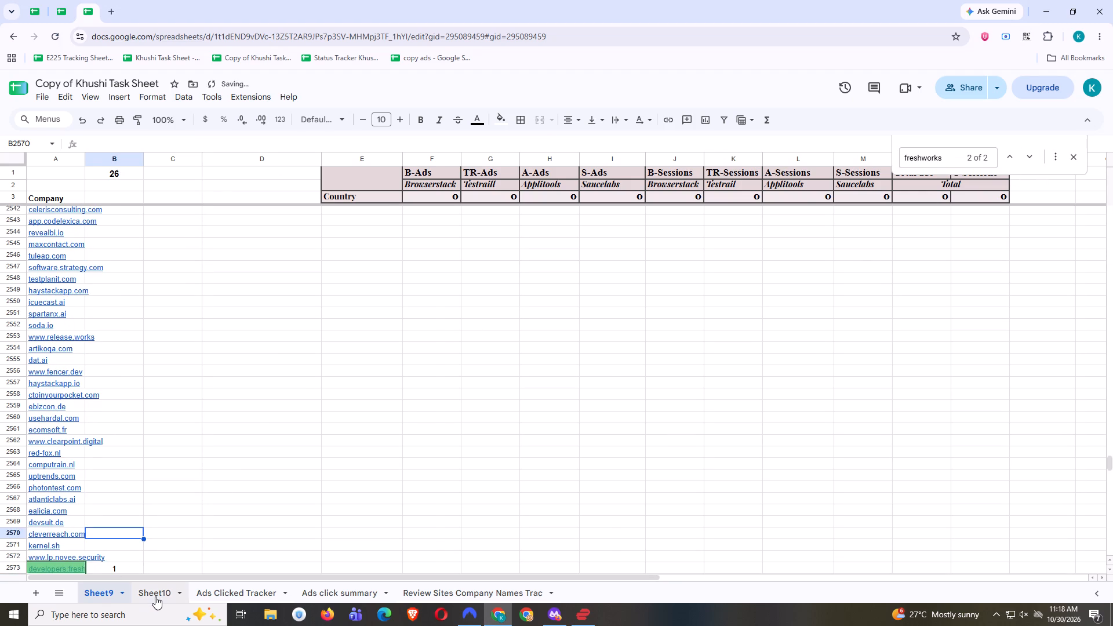
Enter 1 for MABL in the UK column of Sheet10's Other Keywords table and close the Freshworks ad tab.
click(155, 596)
click(368, 429)
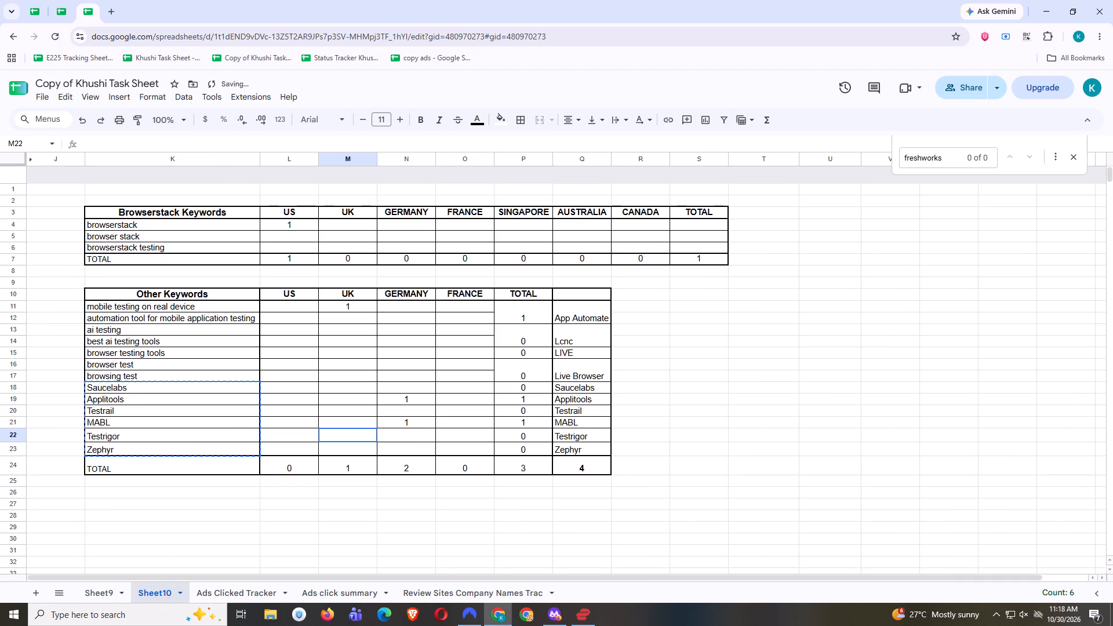
drag(180, 424, 344, 422)
click(344, 422)
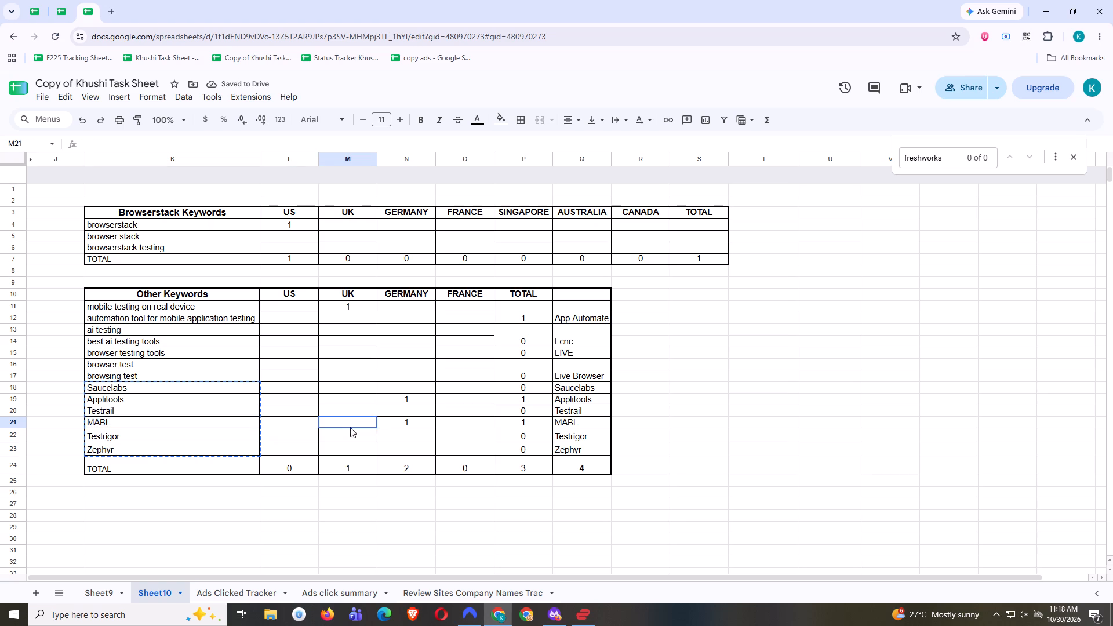
key(1)
click(571, 435)
key(alt+Tab)
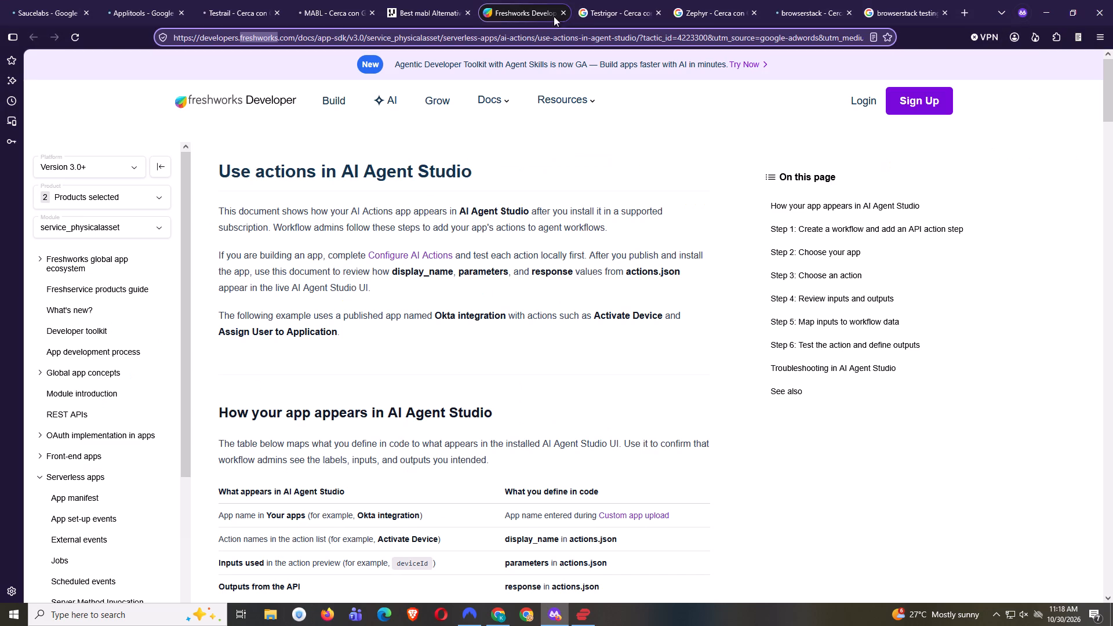
click(563, 14)
Change the Google results language to English on the Testrigor search.
click(523, 12)
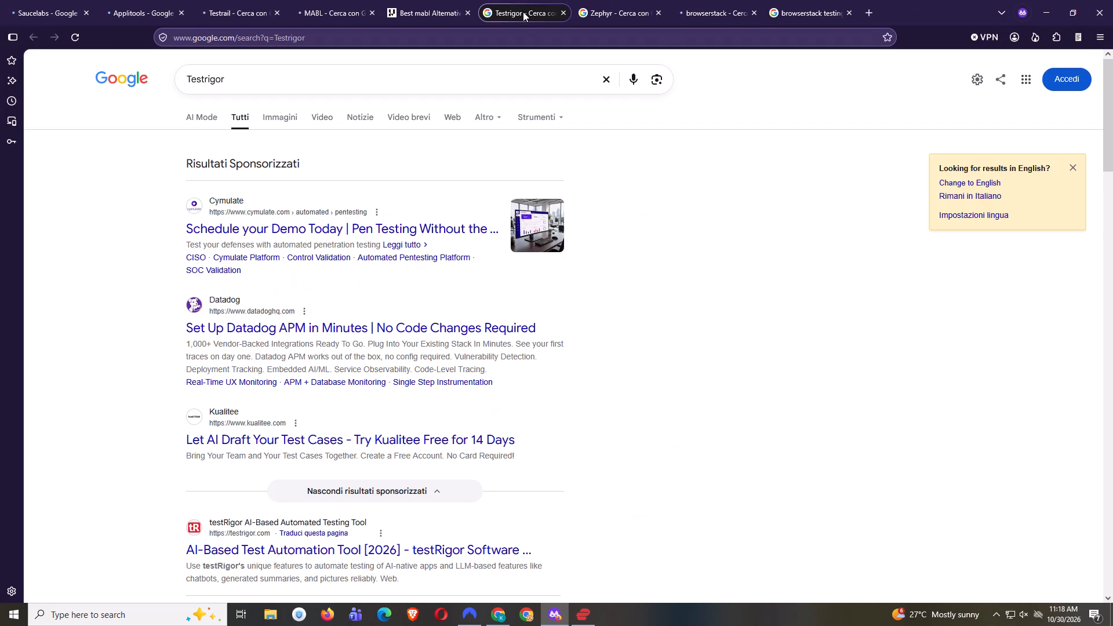
scroll(852, 305, down, 20)
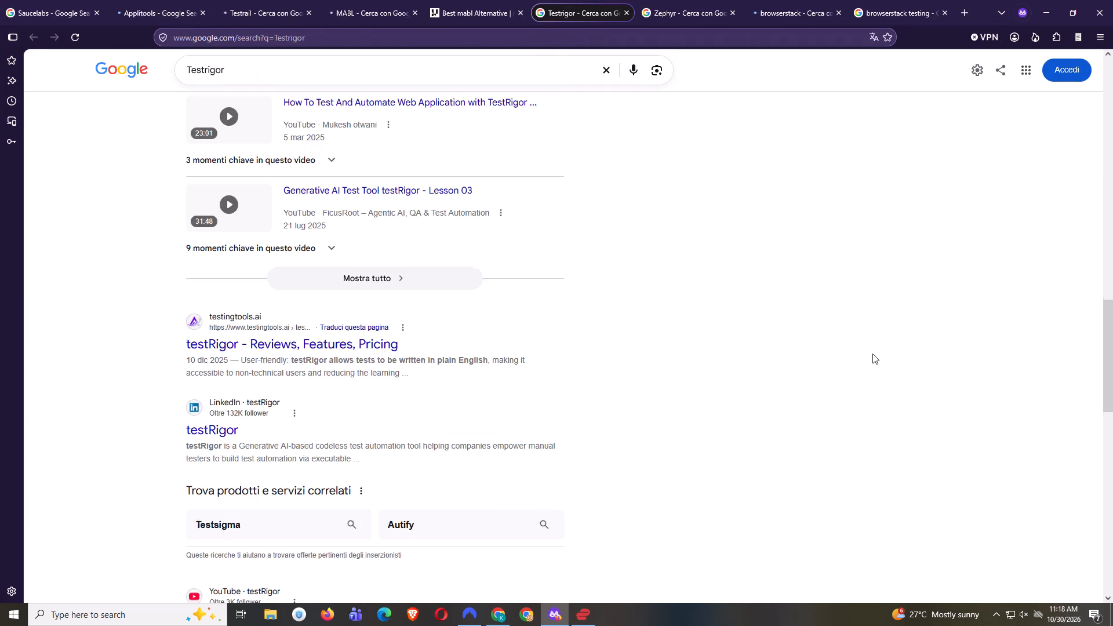
scroll(872, 354, down, 16)
scroll(878, 351, up, 16)
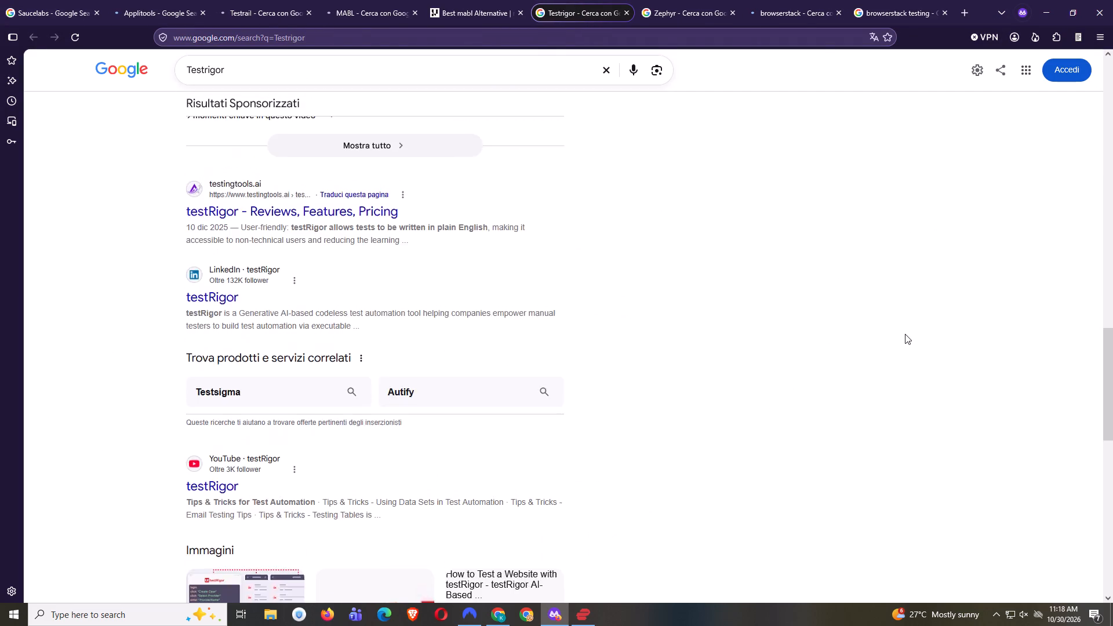
scroll(905, 334, up, 17)
click(963, 162)
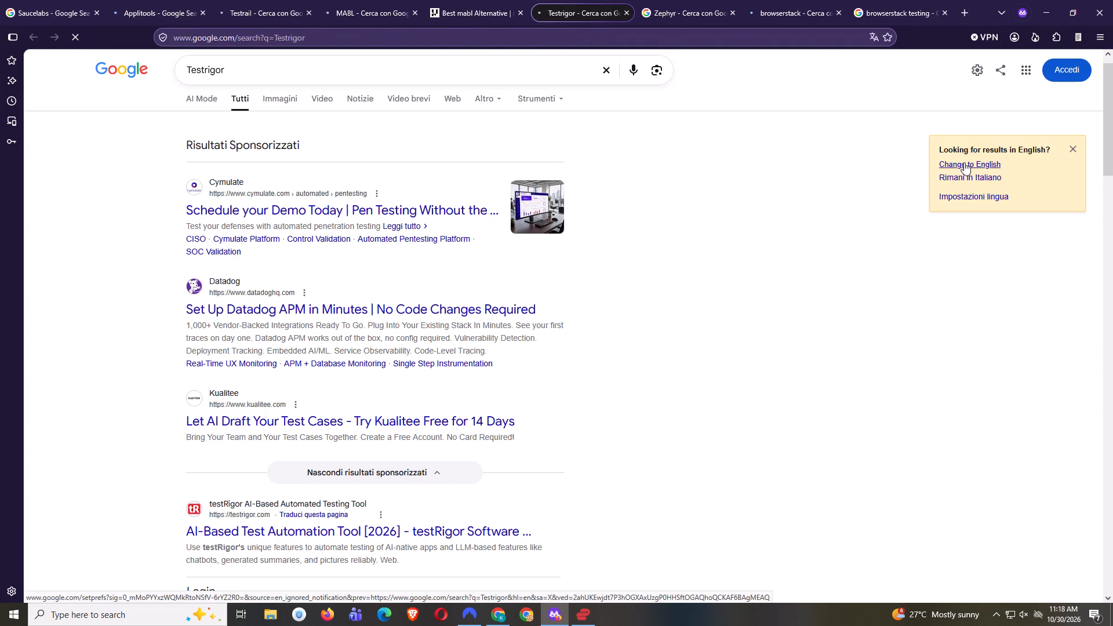
Examine the sponsored results on pages 1 to 3 of the Testrigor search.
scroll(408, 457, down, 9)
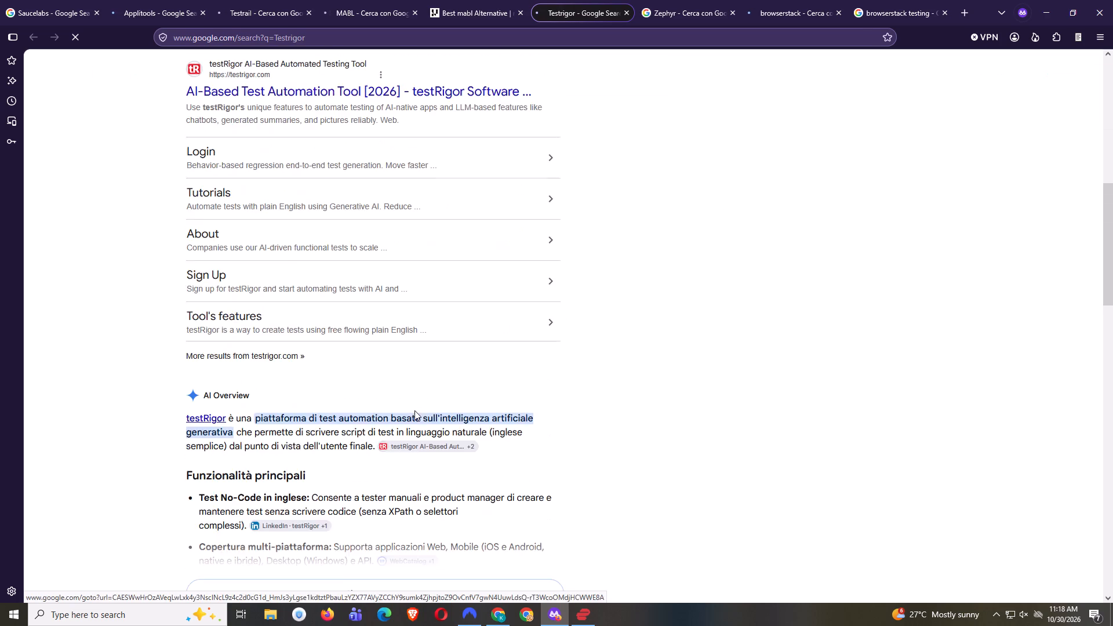
scroll(414, 410, down, 15)
scroll(419, 407, down, 10)
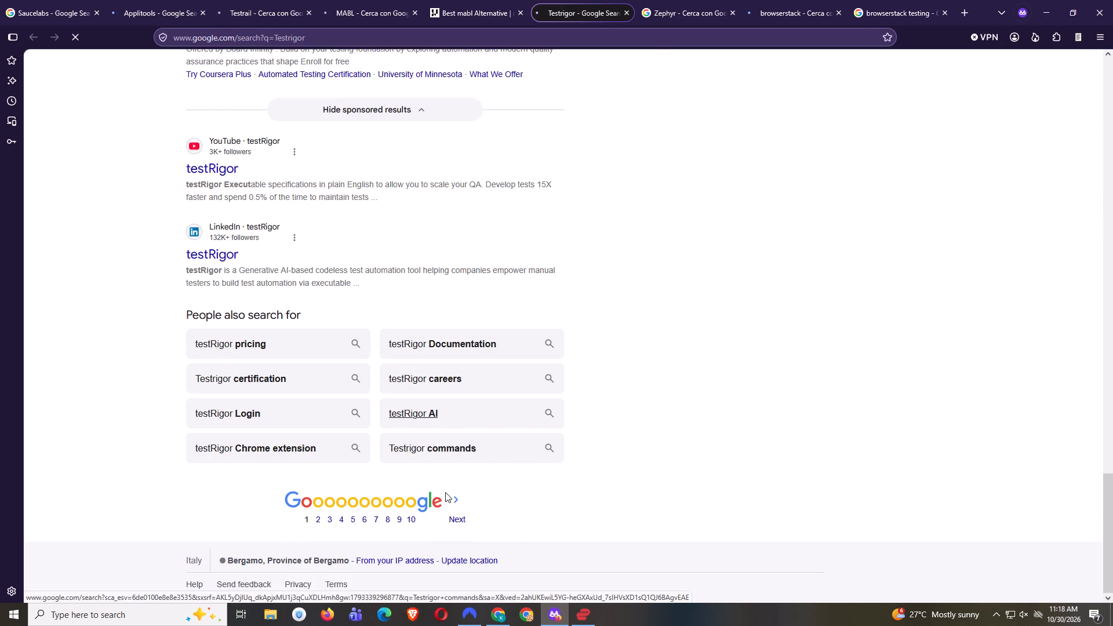
click(448, 510)
click(451, 515)
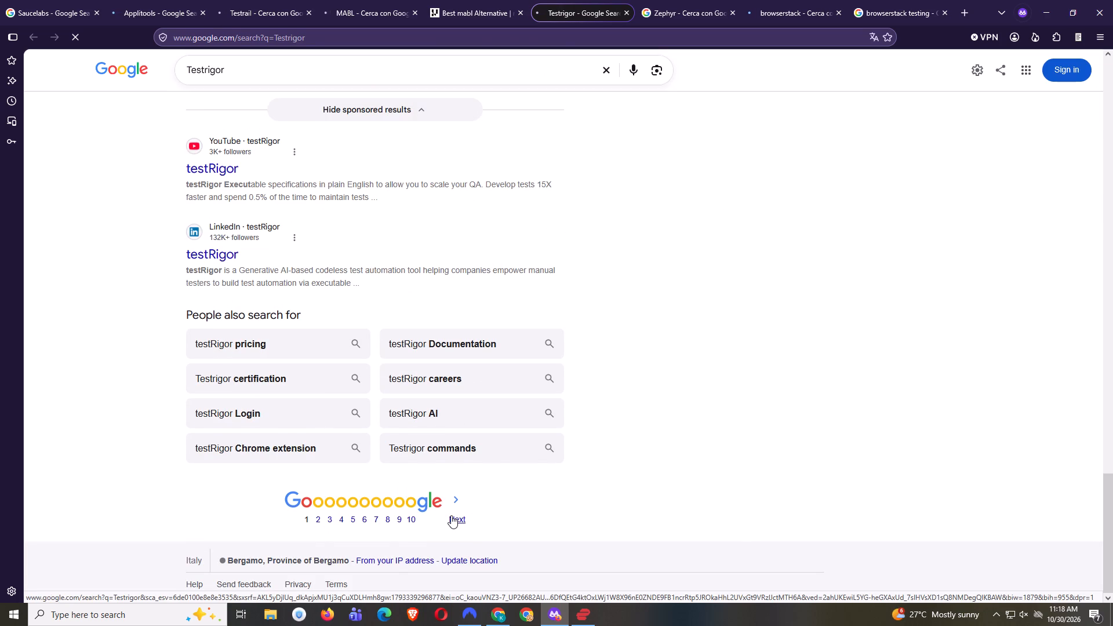
scroll(451, 515, down, 14)
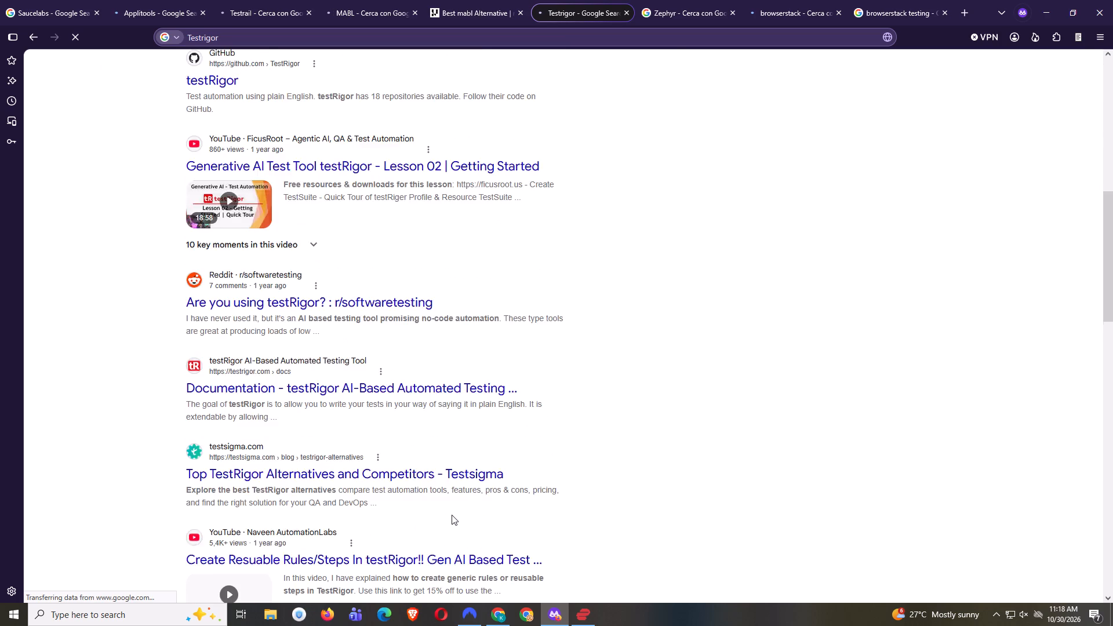
scroll(452, 515, down, 16)
click(455, 497)
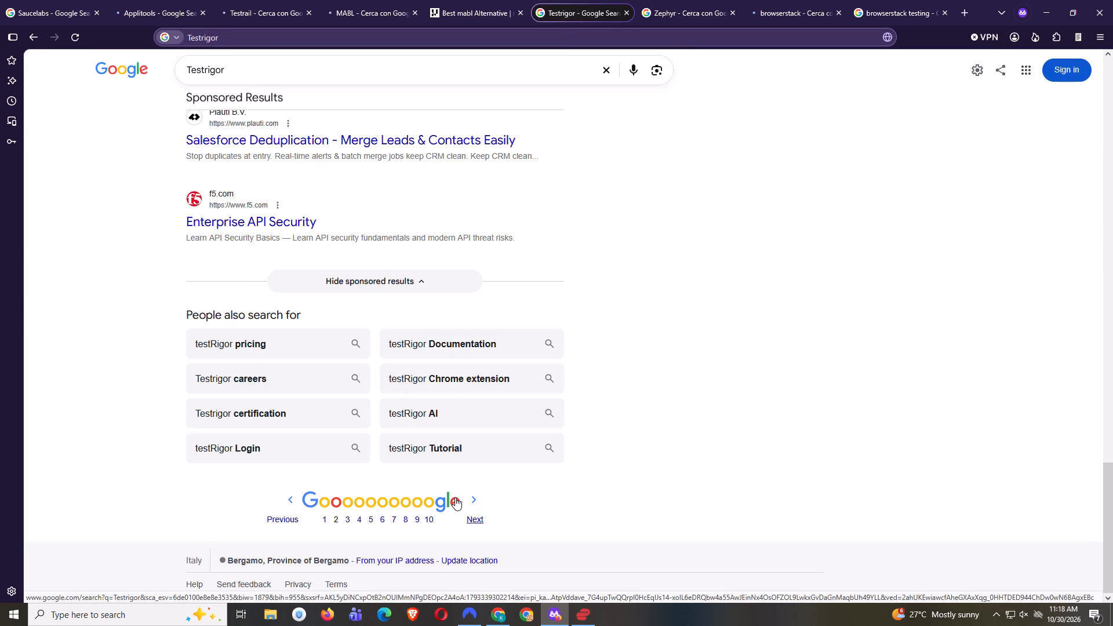
scroll(479, 529, down, 7)
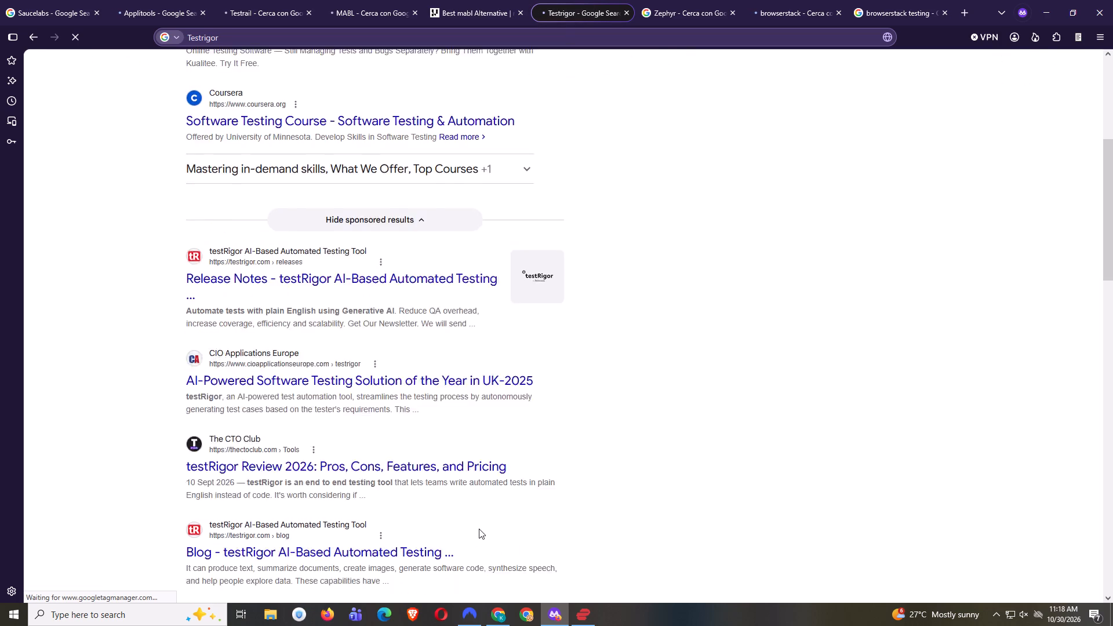
scroll(479, 529, down, 15)
scroll(474, 523, down, 6)
click(474, 520)
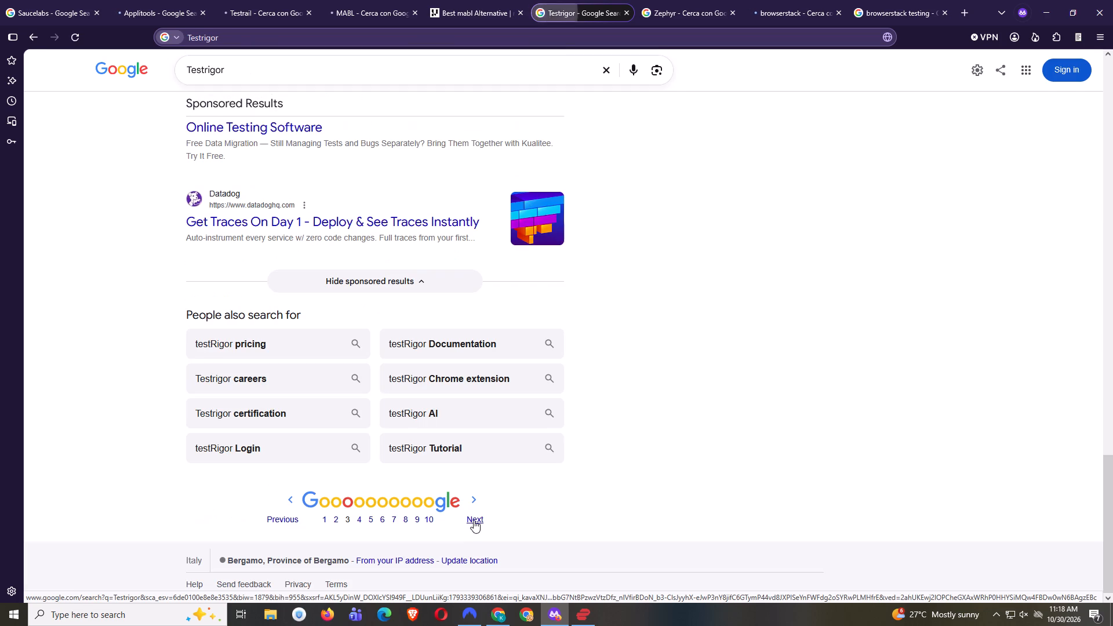
Examine the sponsored results on pages 4 and 5 of the Testrigor search.
scroll(474, 520, down, 15)
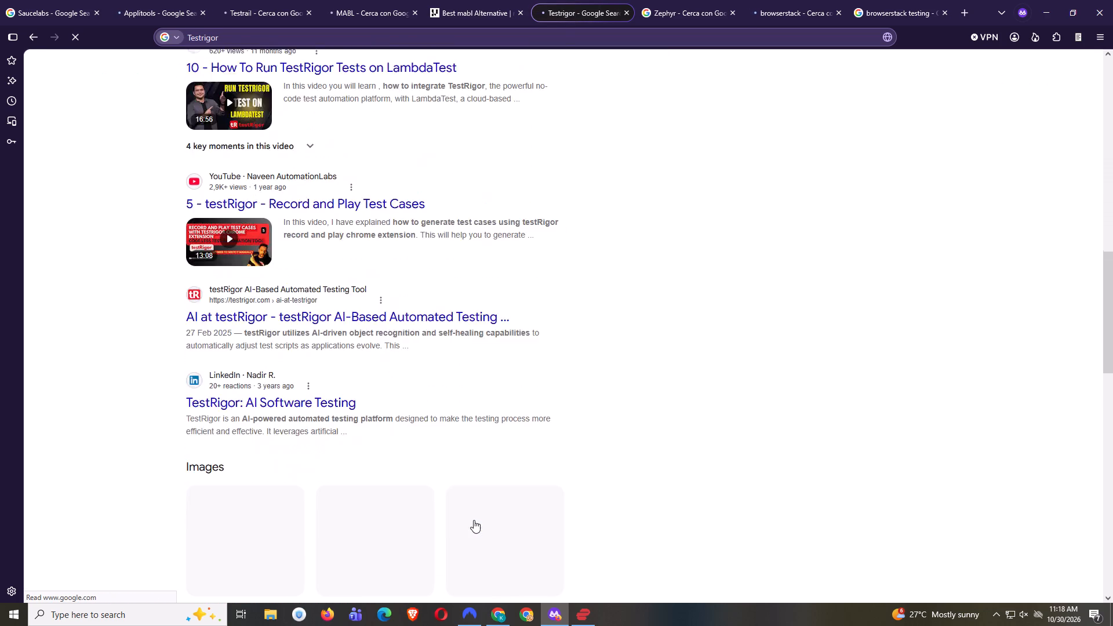
scroll(474, 520, down, 18)
click(474, 520)
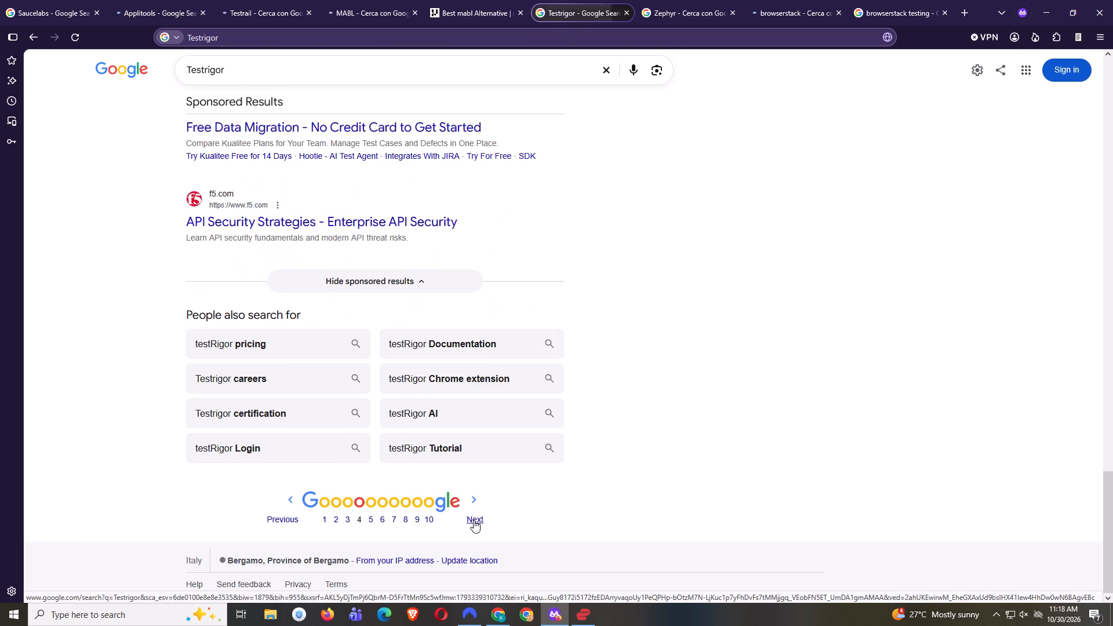
scroll(474, 520, down, 16)
scroll(474, 520, down, 5)
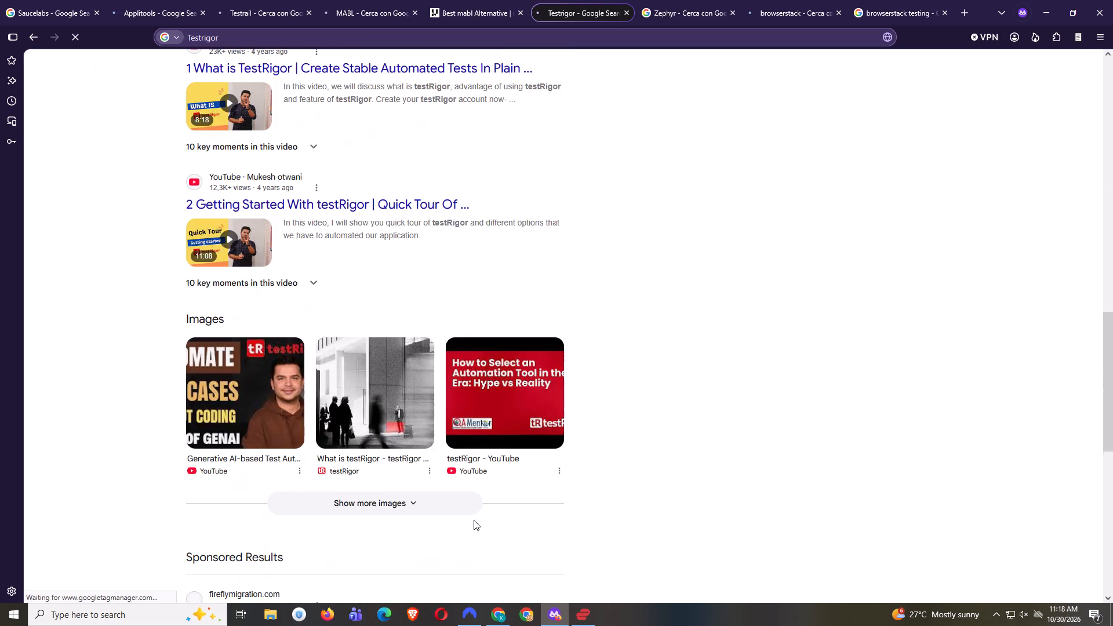
scroll(474, 520, down, 6)
click(474, 520)
click(474, 516)
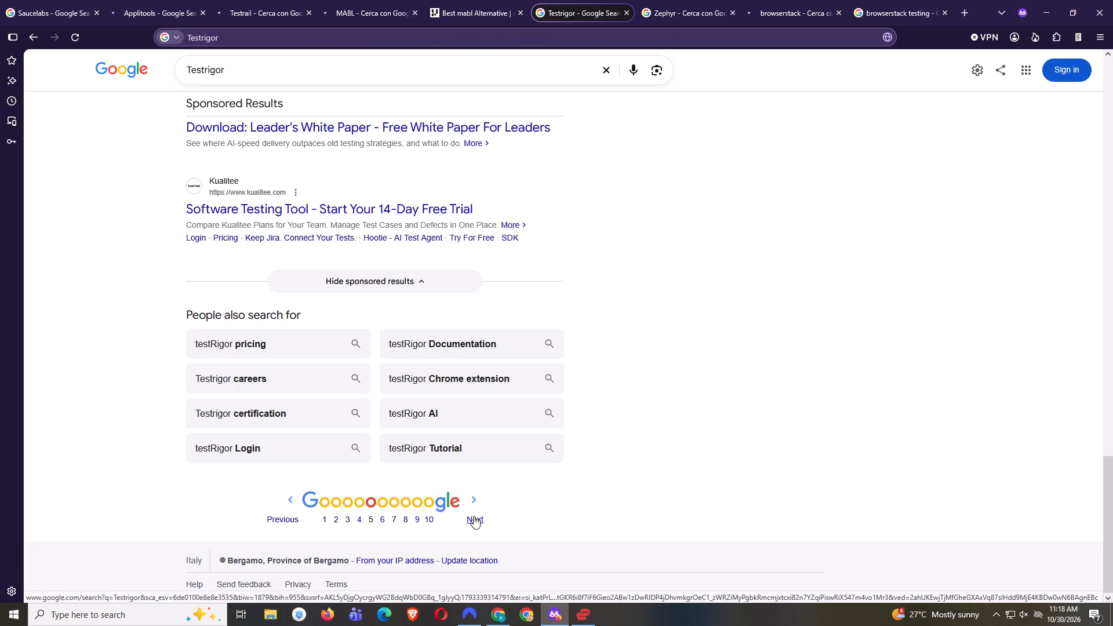
Examine the sponsored results on pages 6 to 8 of the Testrigor search.
scroll(474, 516, down, 16)
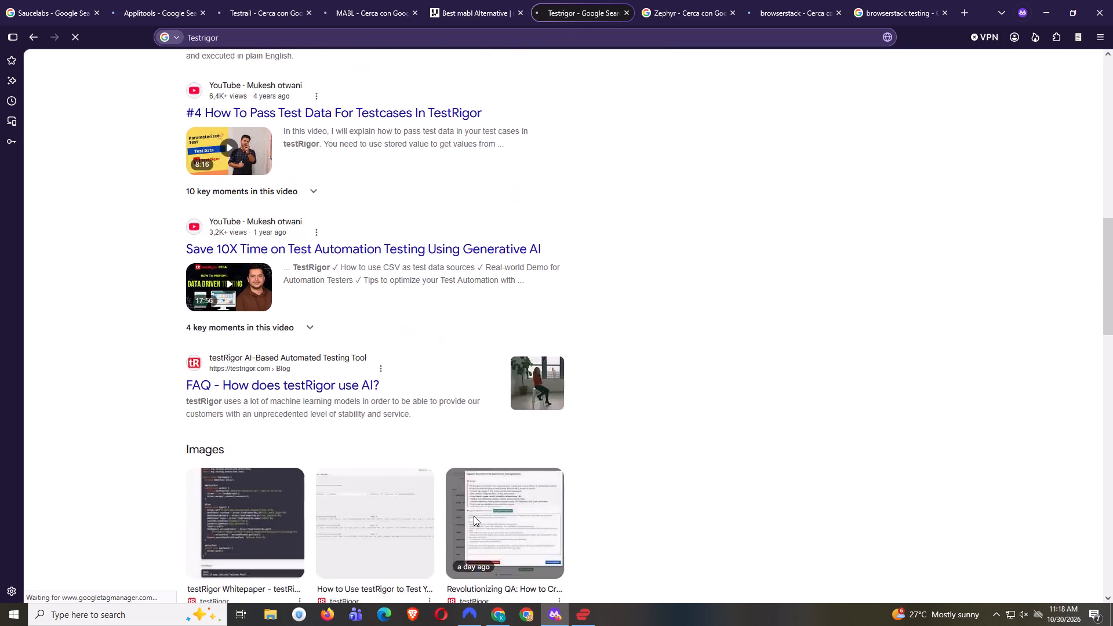
scroll(474, 516, down, 19)
click(474, 516)
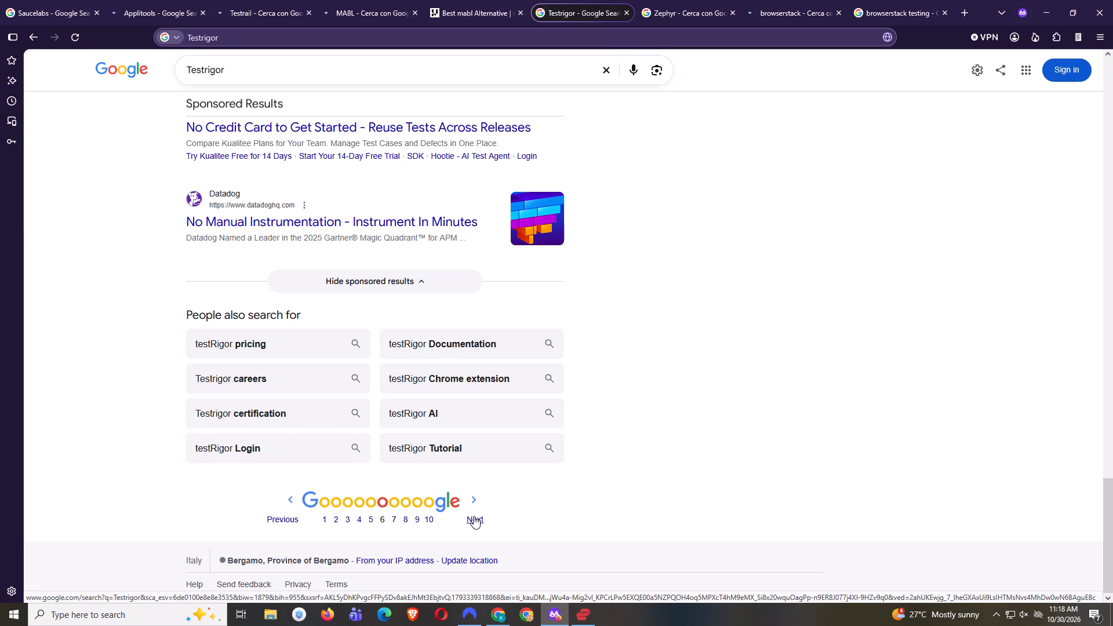
scroll(474, 516, down, 18)
scroll(474, 516, down, 4)
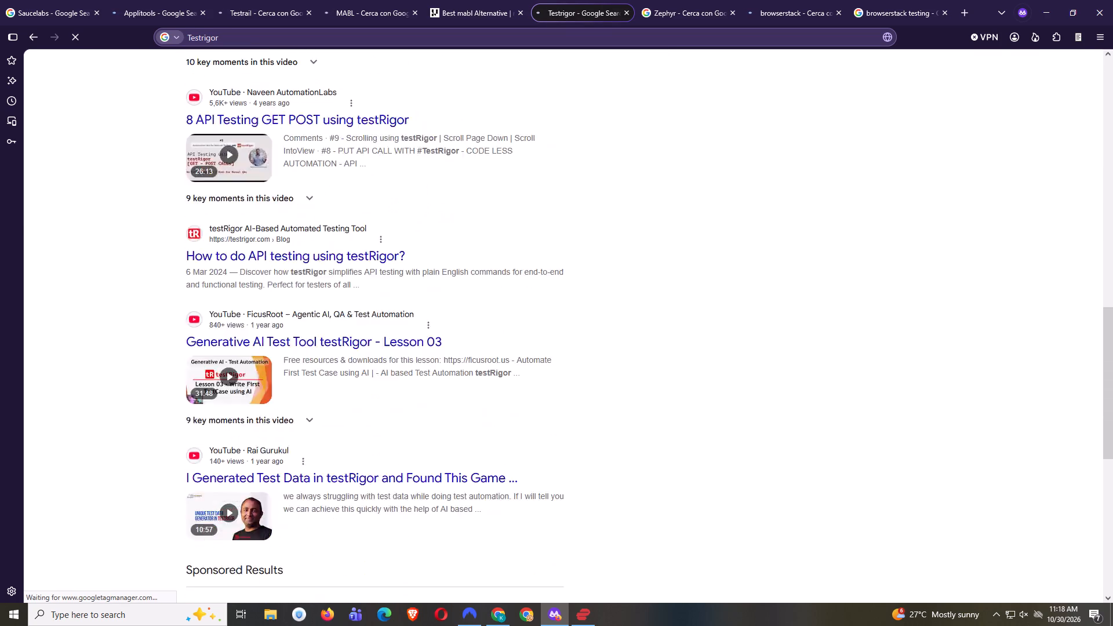
scroll(474, 516, down, 12)
click(474, 516)
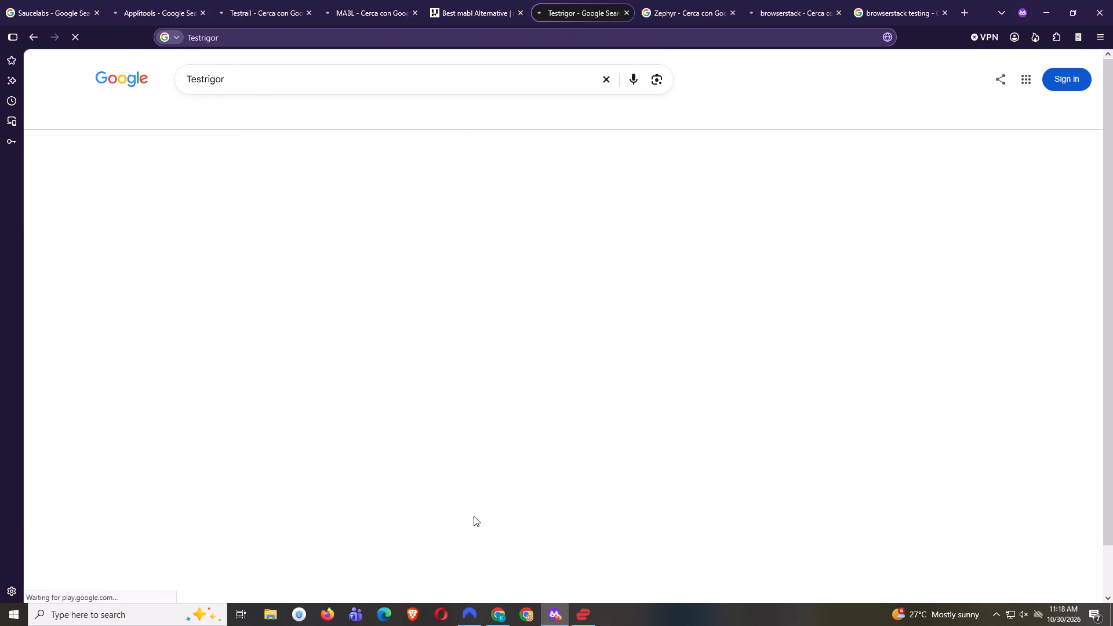
scroll(474, 516, down, 18)
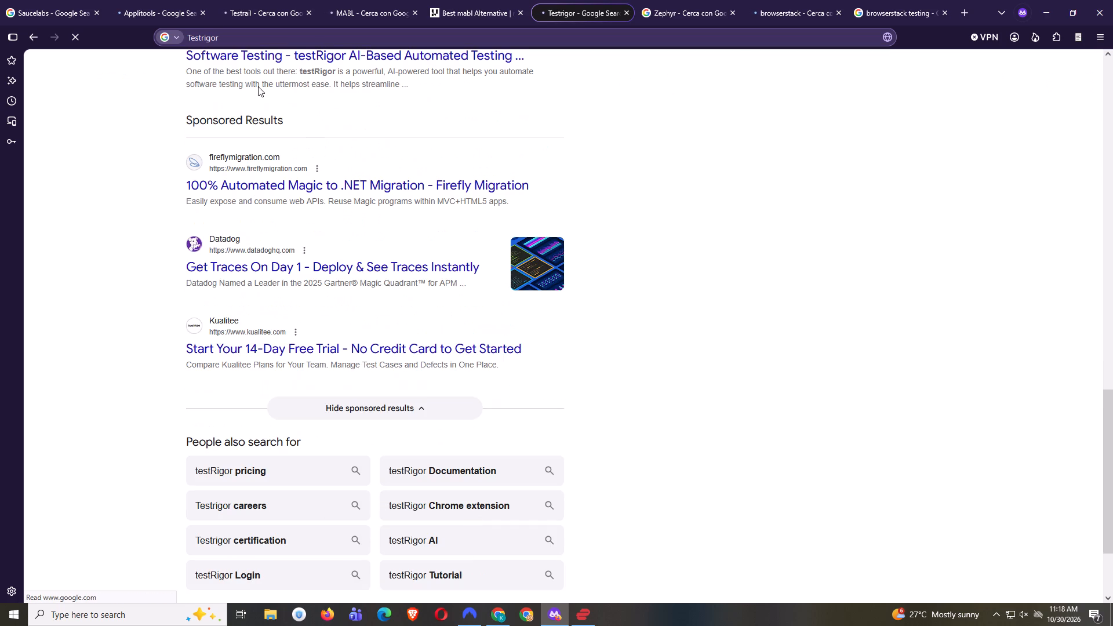
scroll(260, 90, down, 4)
Run the Testrigor search again from the address bar.
click(242, 43)
key(Return)
key(Return)
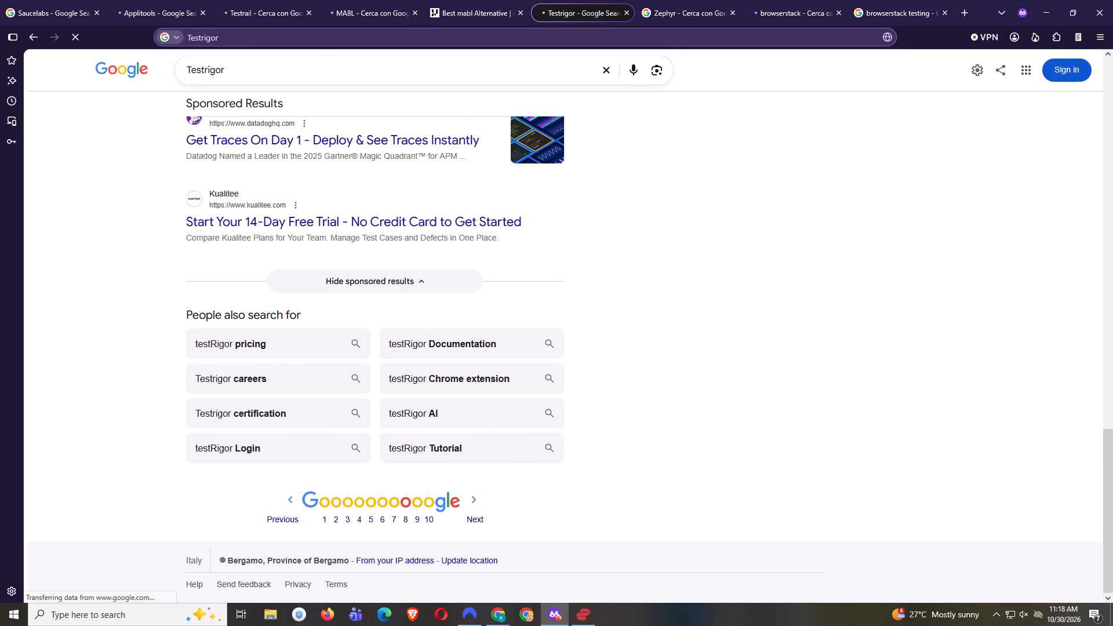
Change the Google results language to English on the Zephyr search.
click(642, 13)
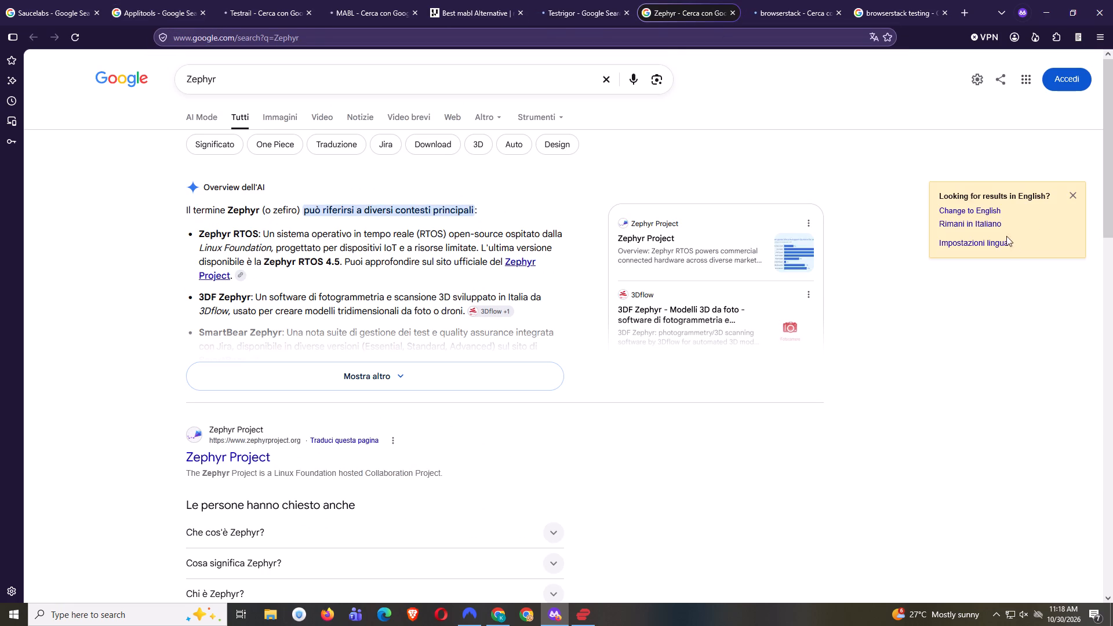
click(973, 205)
click(972, 208)
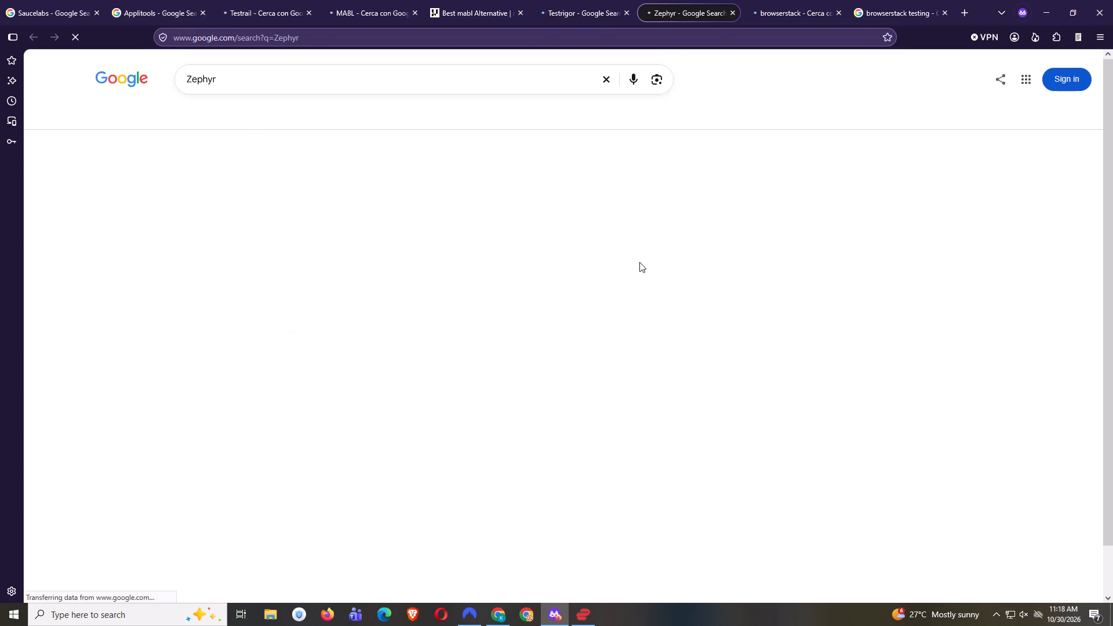
Check the first two Zephyr result pages for sponsored ads and close the Zephyr search tab.
scroll(494, 463, down, 20)
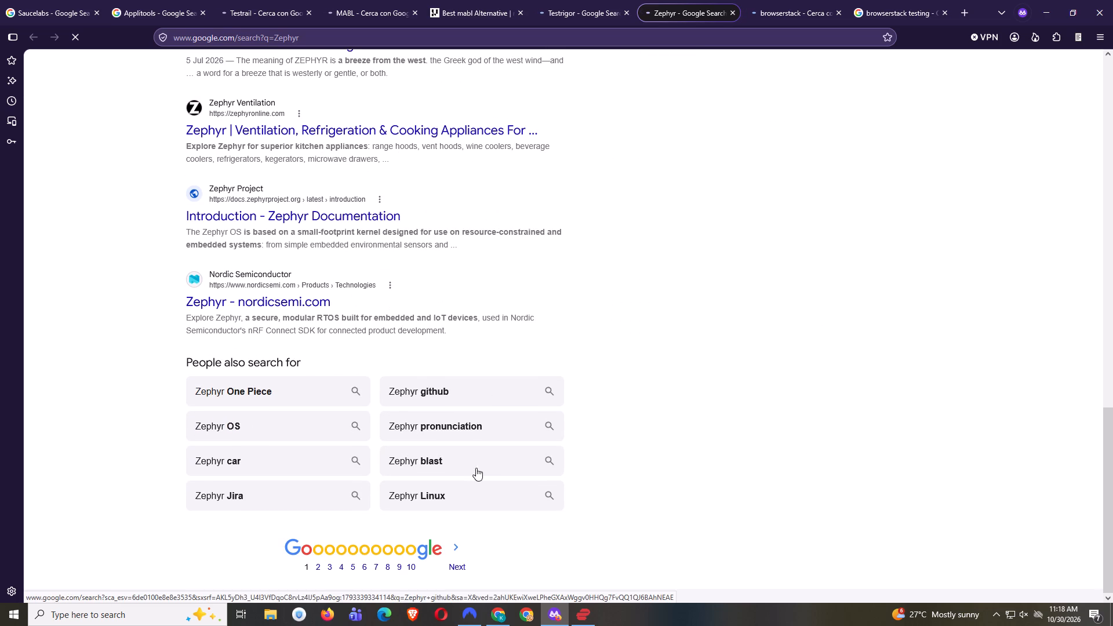
click(439, 577)
click(443, 570)
click(452, 566)
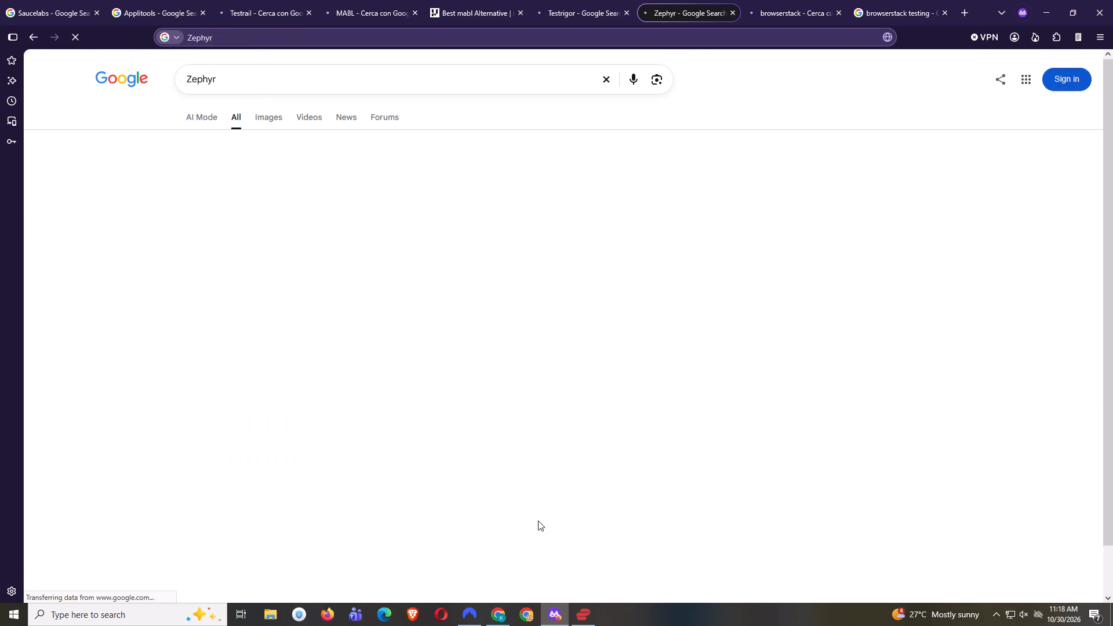
scroll(555, 497, down, 18)
click(730, 9)
Change the Google results language to English on the browserstack search.
click(788, 8)
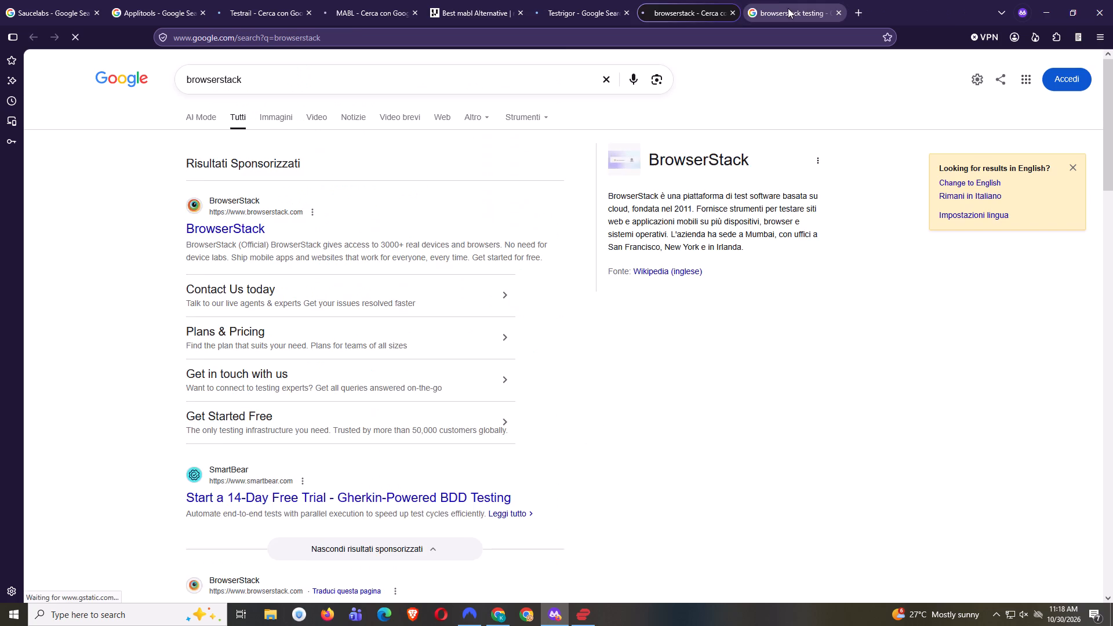
click(699, 15)
scroll(832, 394, down, 5)
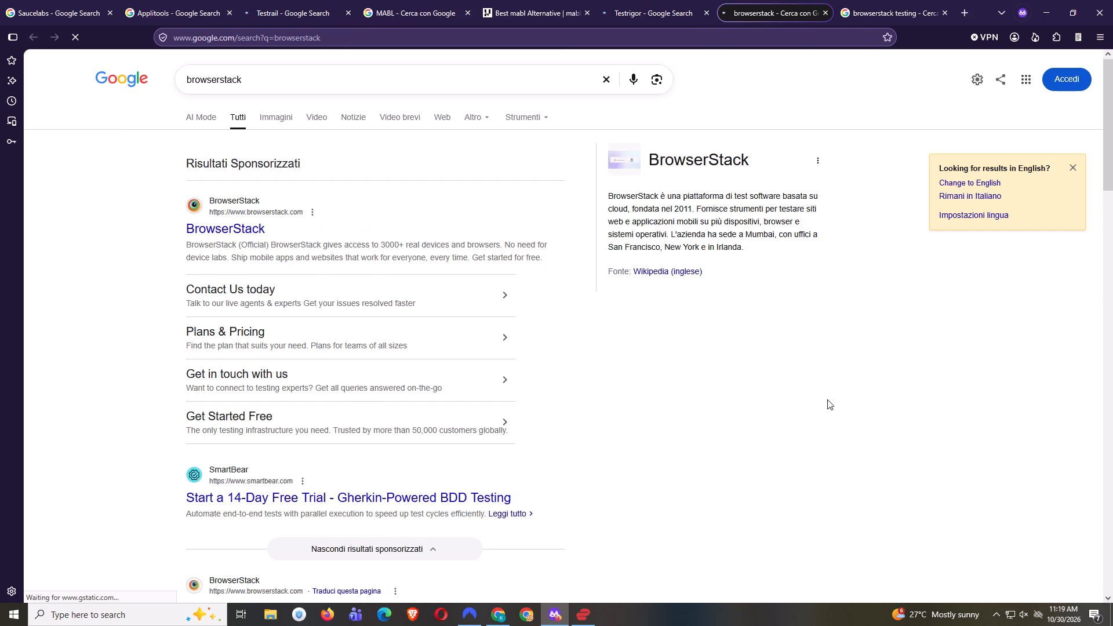
scroll(827, 399, down, 13)
scroll(878, 354, down, 3)
scroll(1101, 331, down, 5)
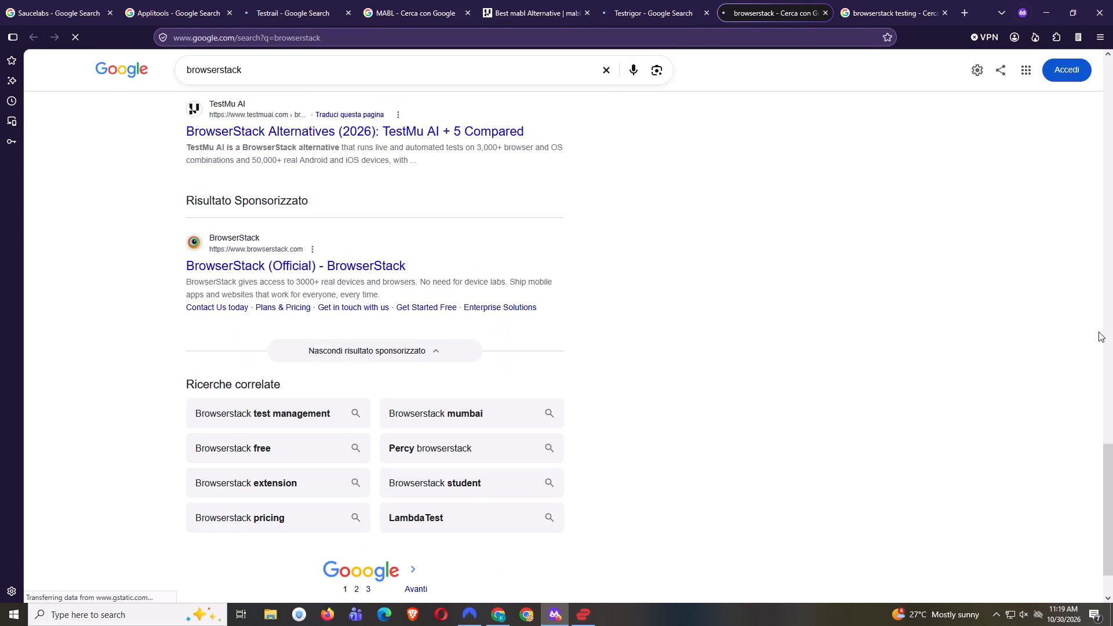
scroll(1099, 332, up, 20)
scroll(1099, 332, up, 9)
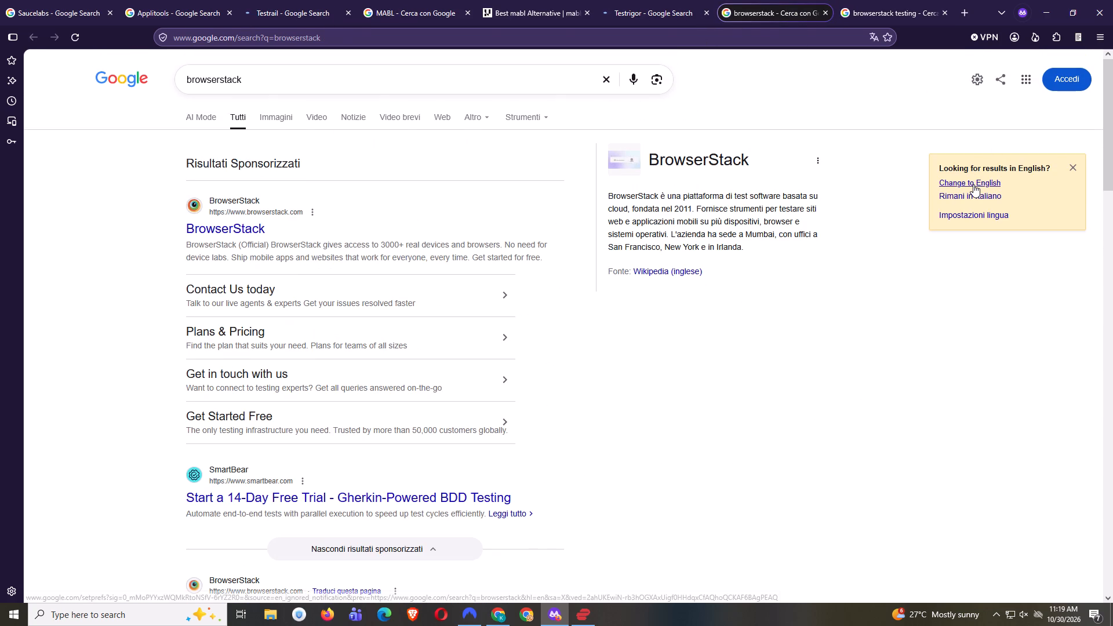
click(973, 184)
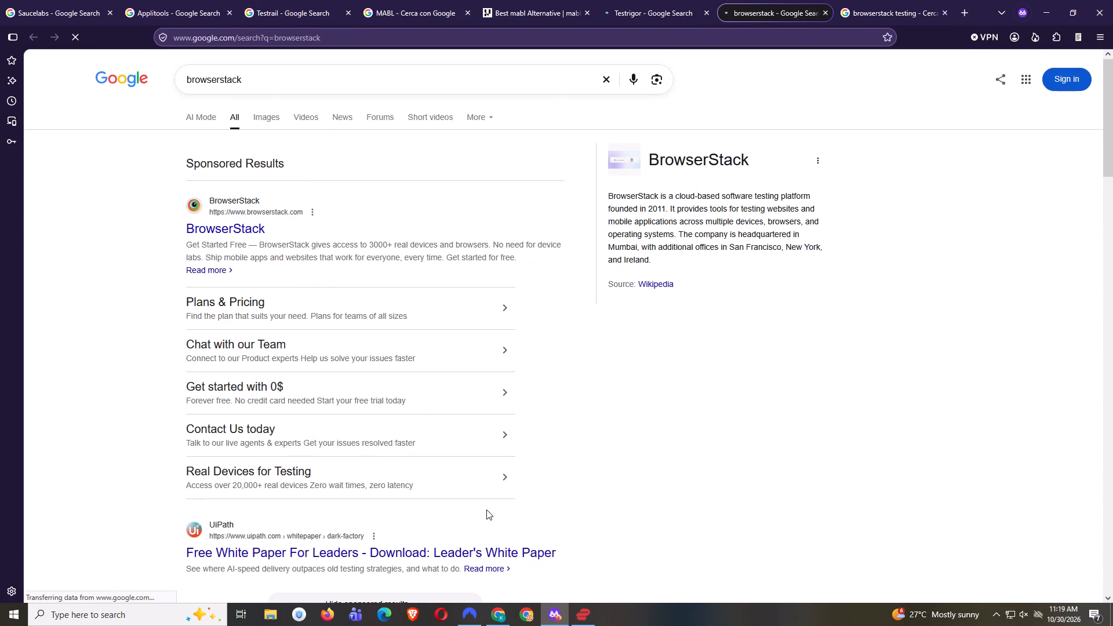
Examine the sponsored results on pages 1 and 2 of the browserstack search.
scroll(490, 507, down, 18)
scroll(448, 493, down, 9)
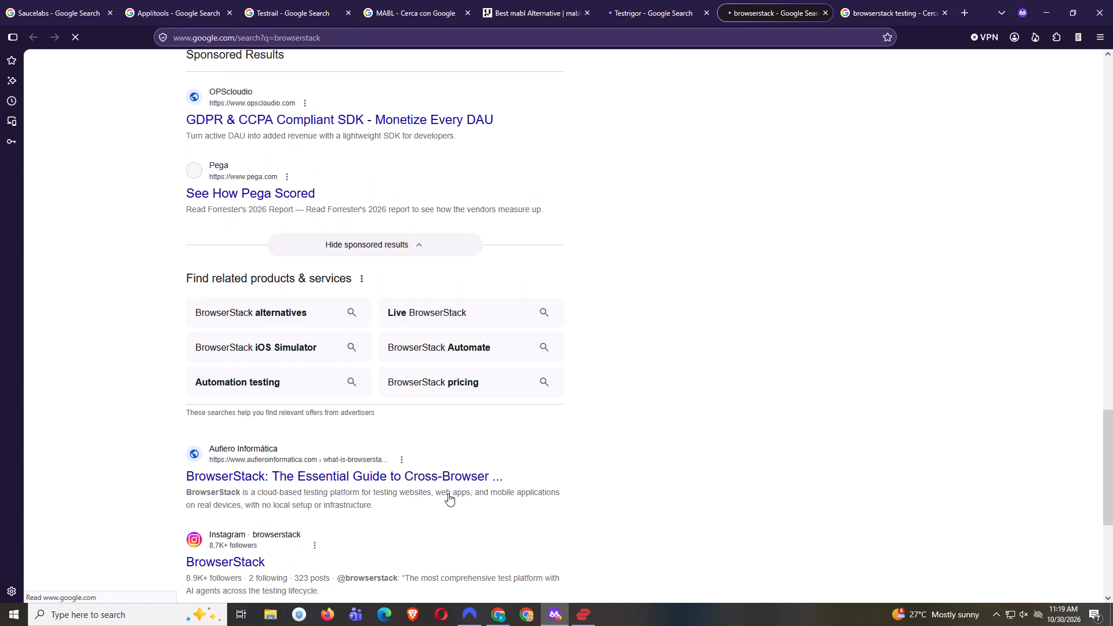
scroll(423, 529, down, 11)
click(421, 506)
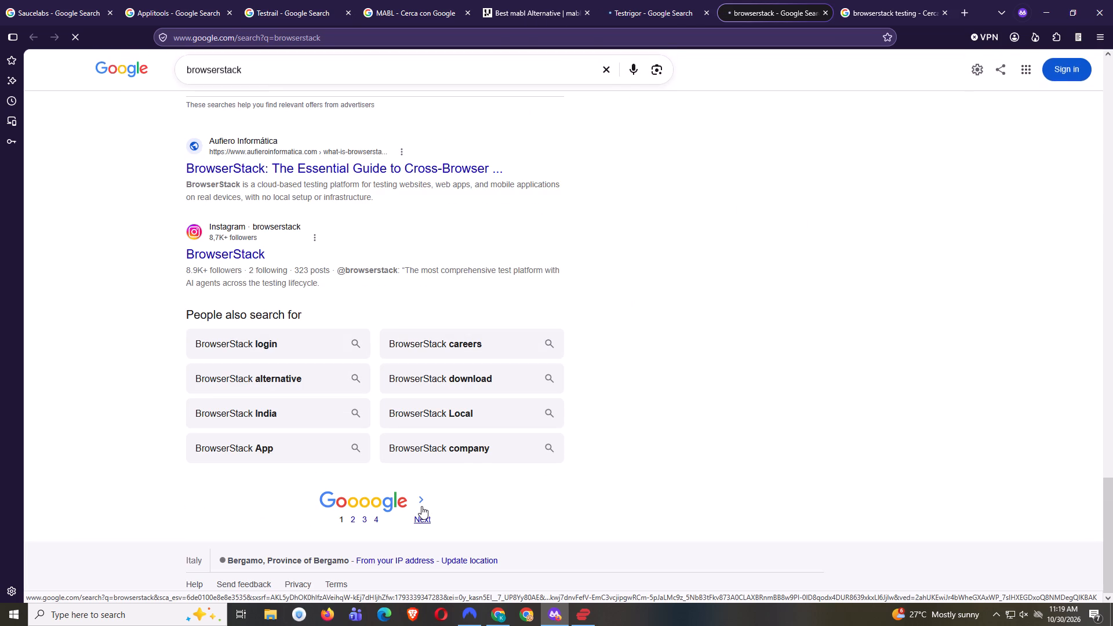
scroll(421, 506, down, 8)
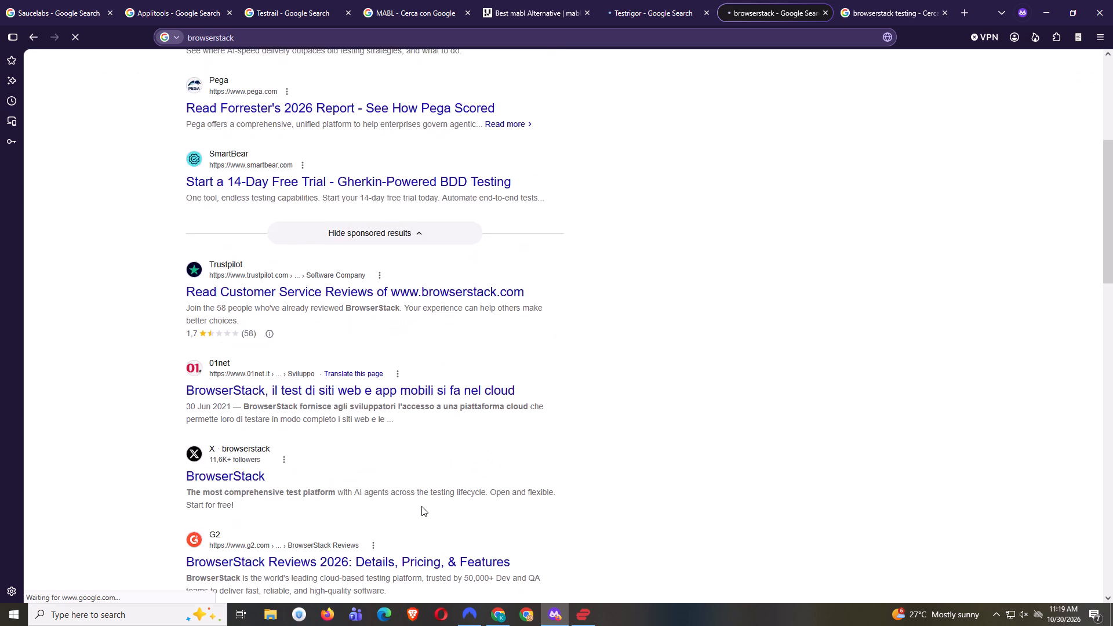
scroll(421, 506, down, 19)
click(445, 512)
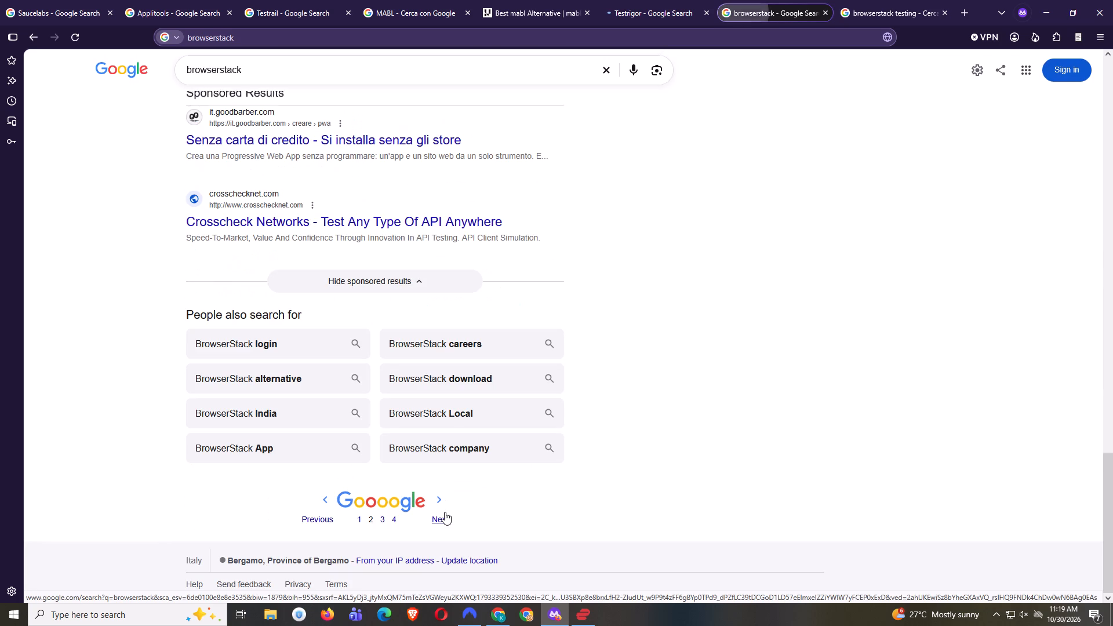
Examine the sponsored results on pages 3 and 4 of the browserstack search.
scroll(445, 512, down, 19)
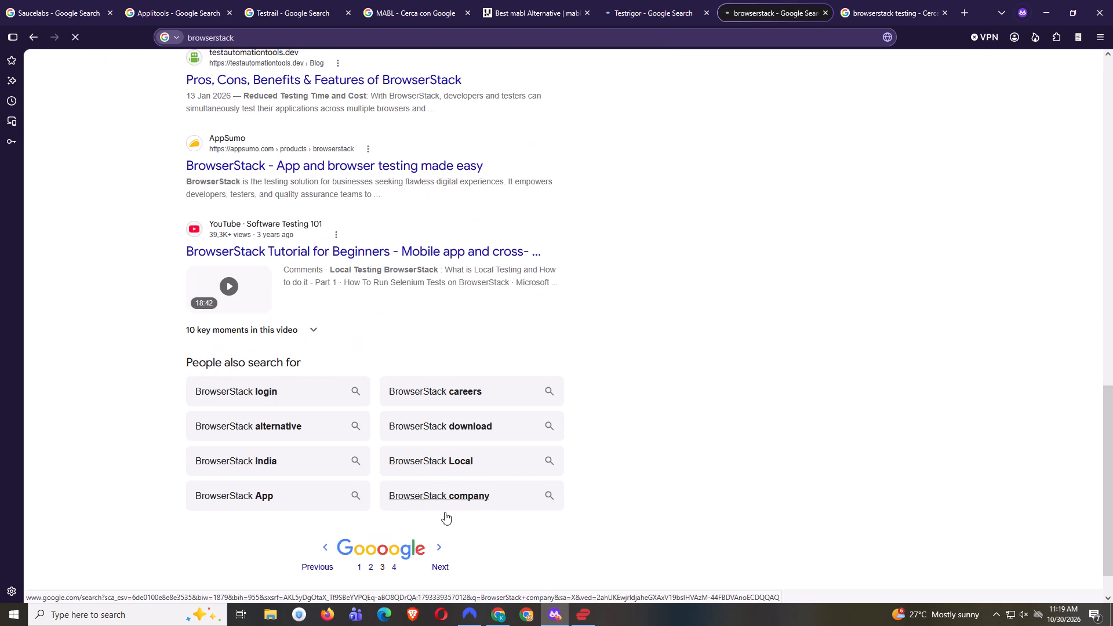
scroll(445, 512, down, 2)
click(437, 519)
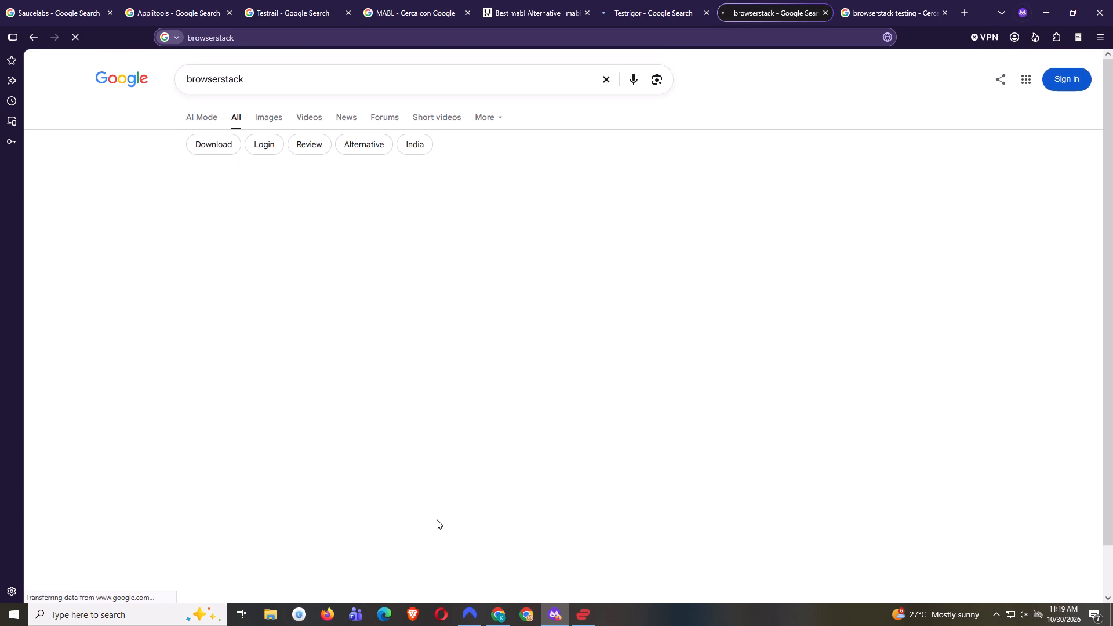
scroll(437, 519, down, 18)
scroll(437, 519, down, 5)
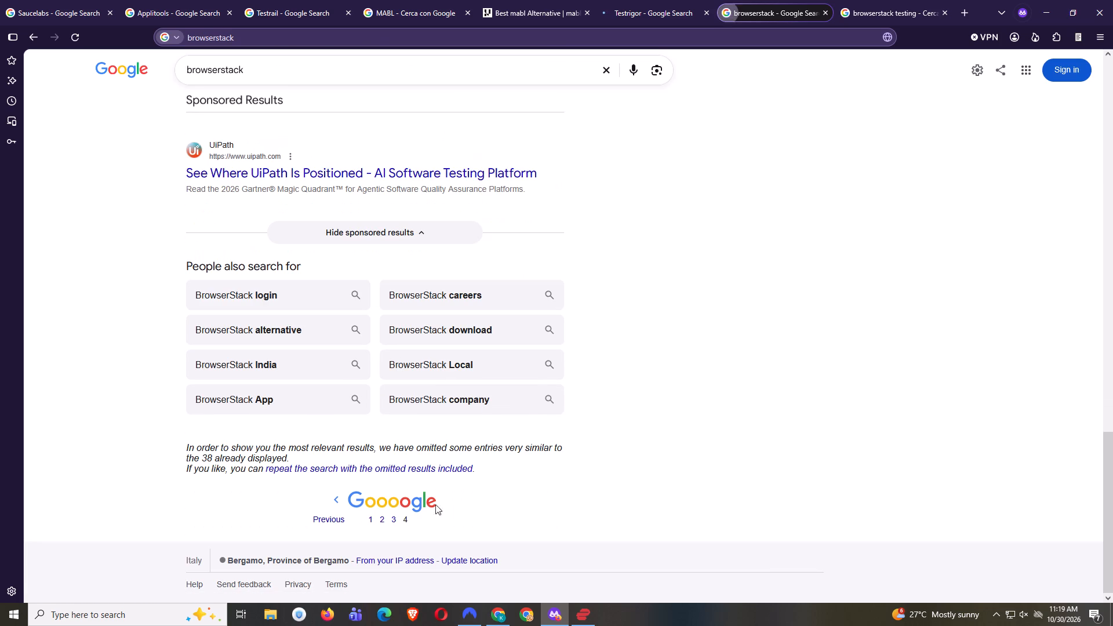
Repeat the browserstack search with the omitted results included and examine the sponsored results on pages 1 and 2.
click(433, 470)
scroll(433, 471, down, 2)
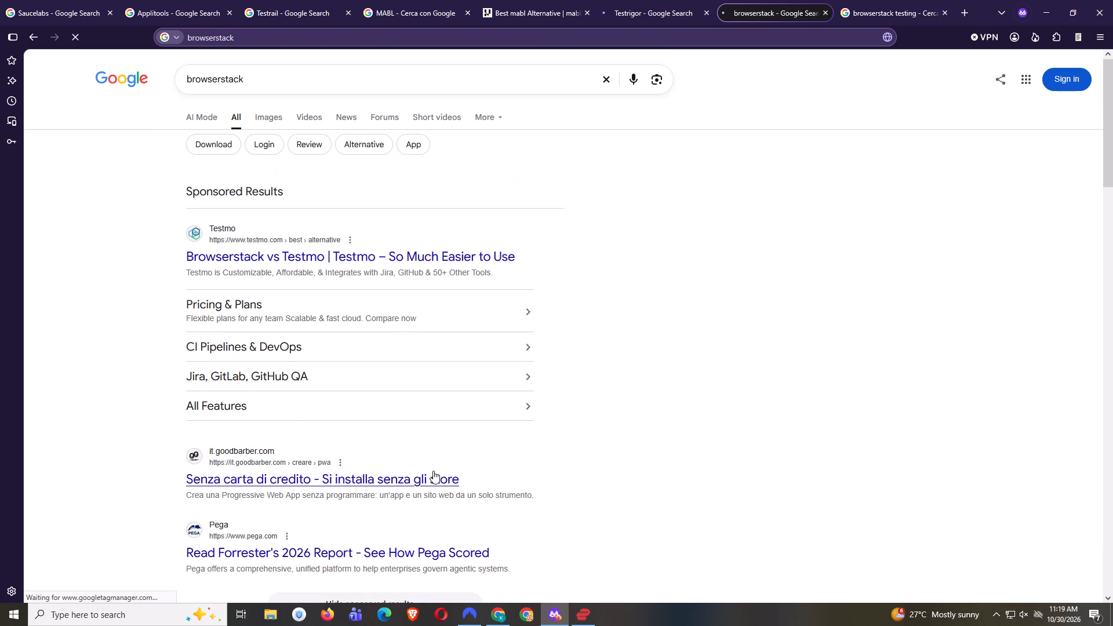
scroll(433, 471, down, 16)
scroll(457, 487, down, 6)
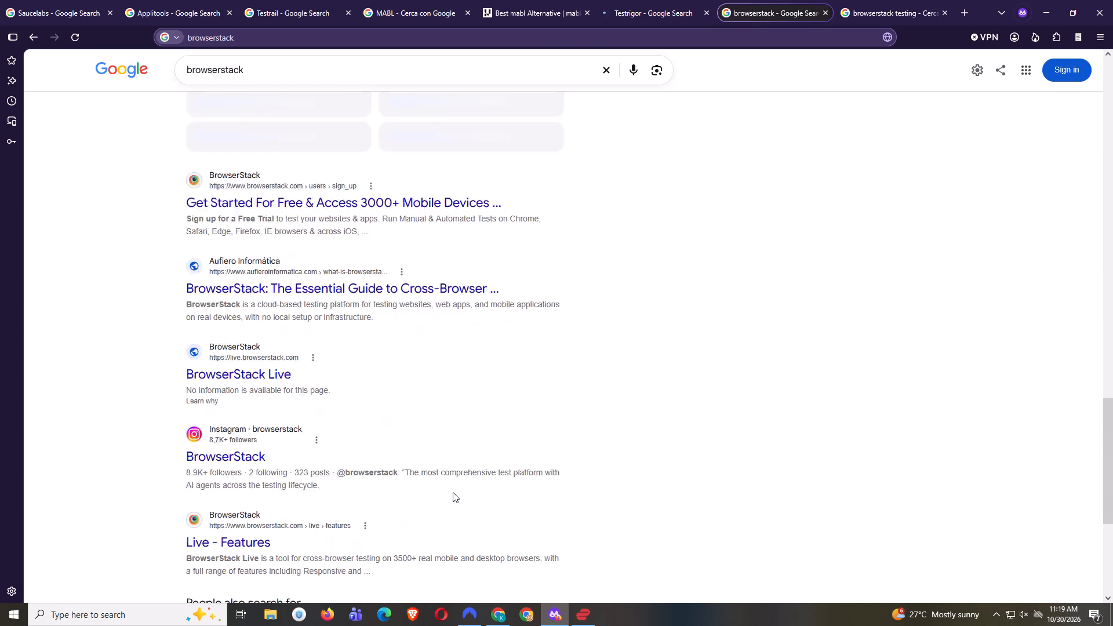
scroll(453, 502, down, 9)
click(454, 523)
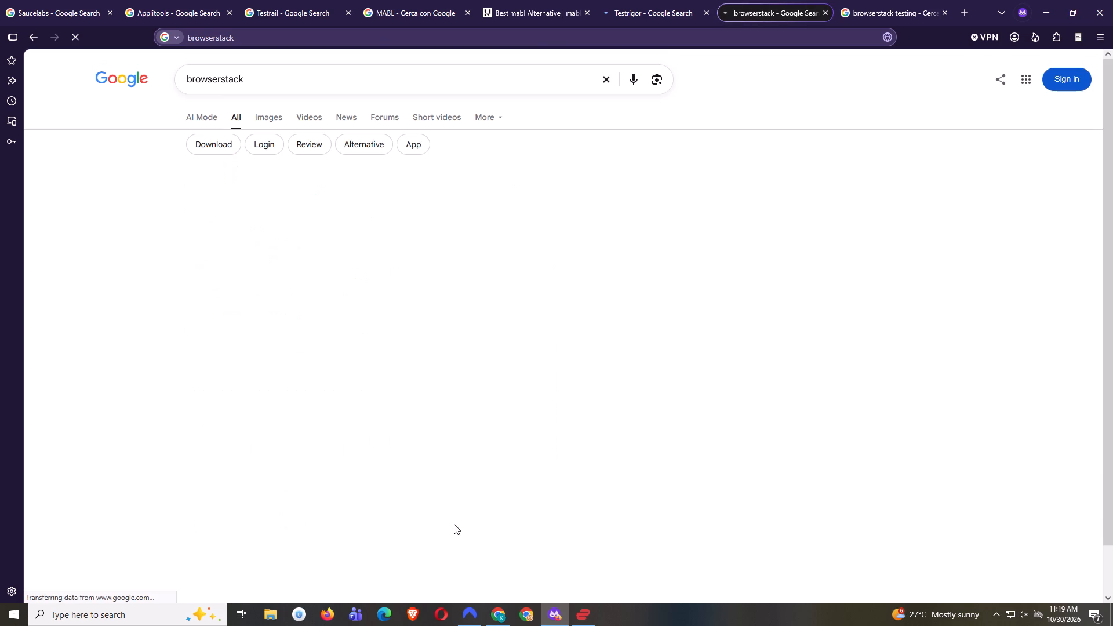
scroll(454, 524, down, 14)
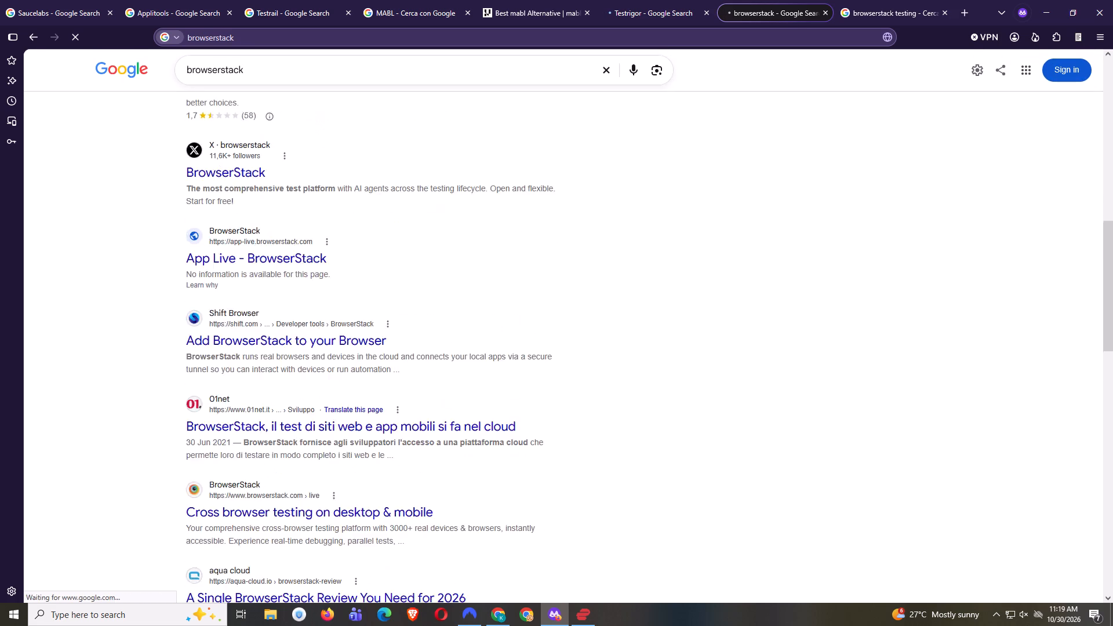
scroll(454, 524, down, 15)
click(467, 508)
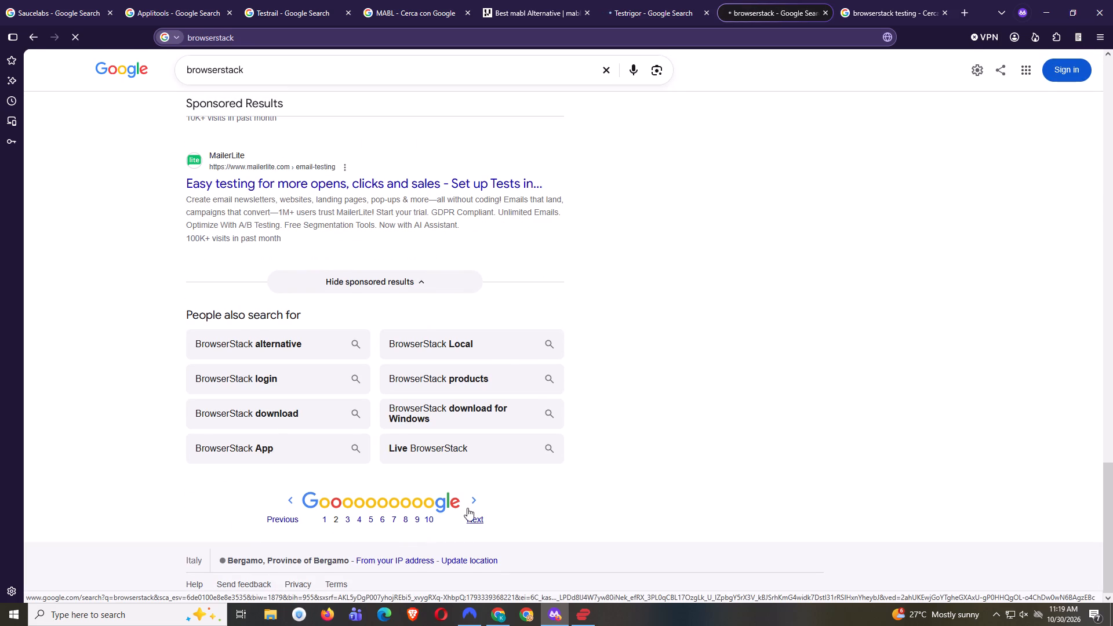
Examine the sponsored results on pages 3 to 5 of the expanded browserstack search.
scroll(467, 508, down, 20)
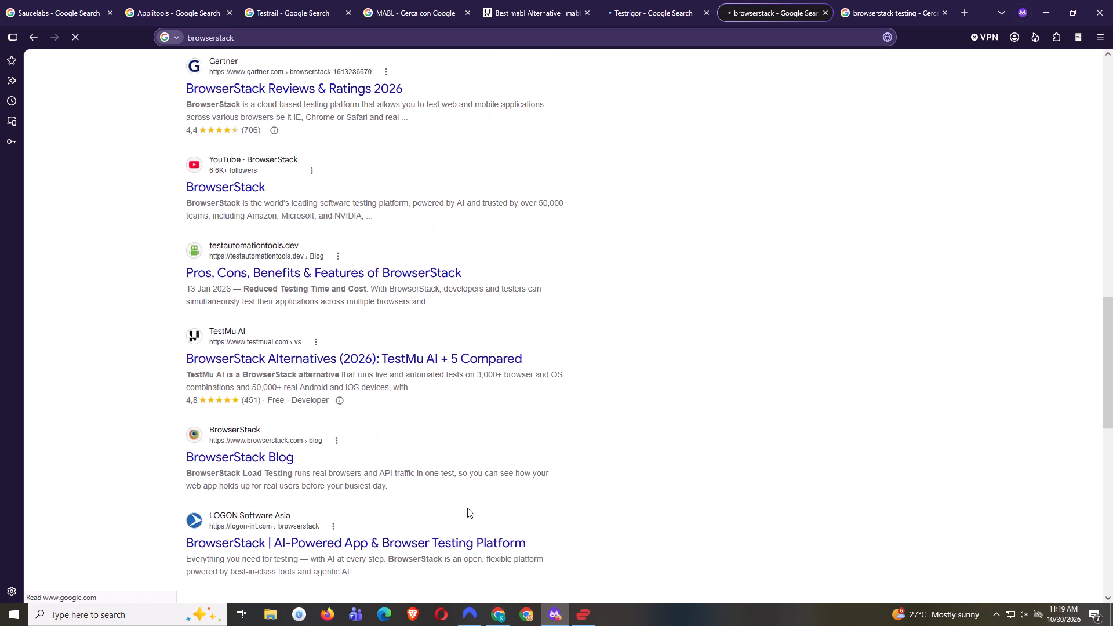
scroll(467, 508, down, 11)
click(467, 508)
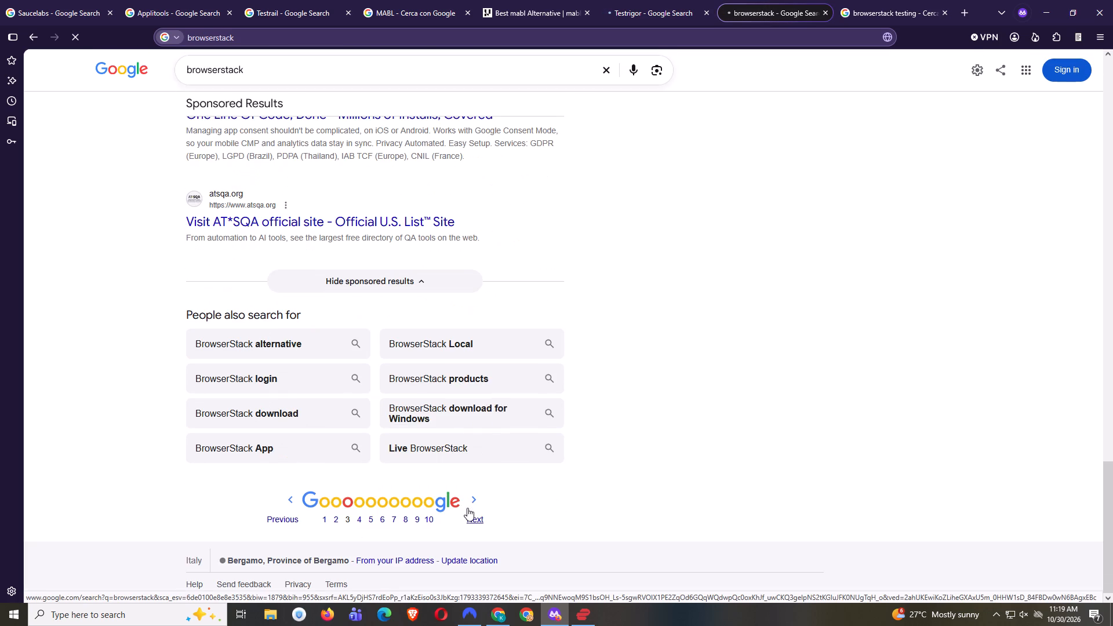
scroll(467, 508, down, 18)
scroll(467, 508, down, 5)
click(467, 508)
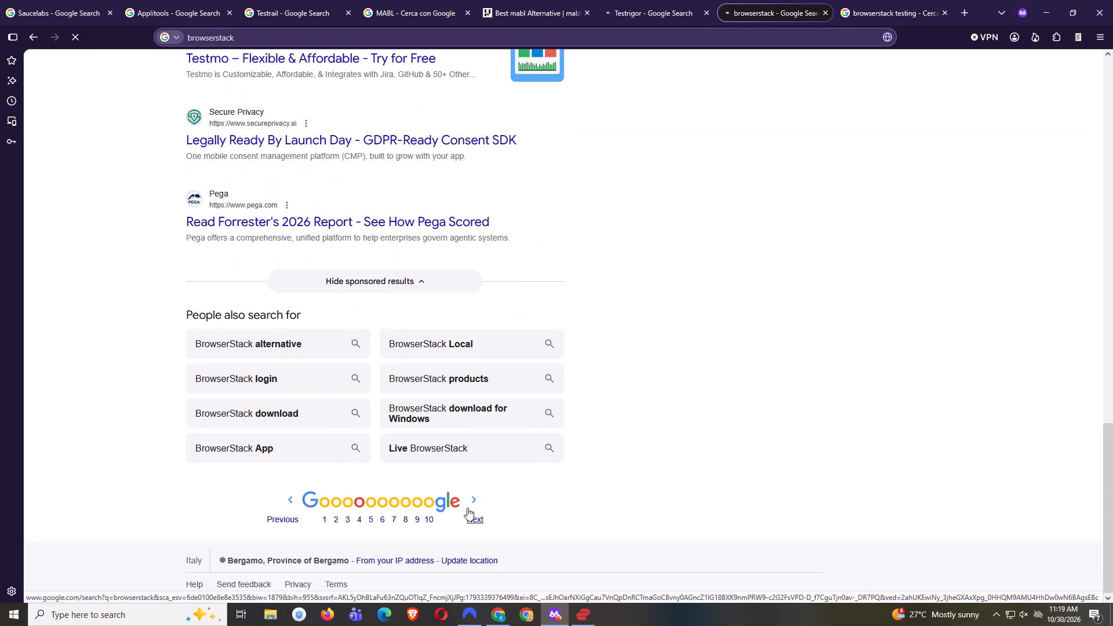
scroll(467, 508, down, 13)
scroll(282, 348, down, 5)
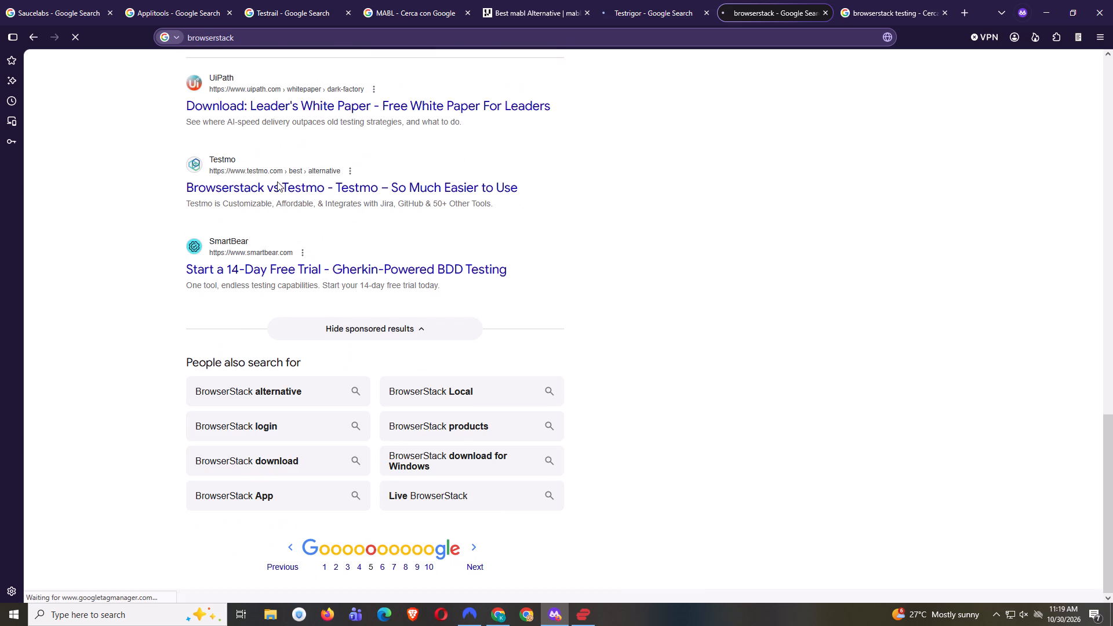
scroll(227, 61, down, 5)
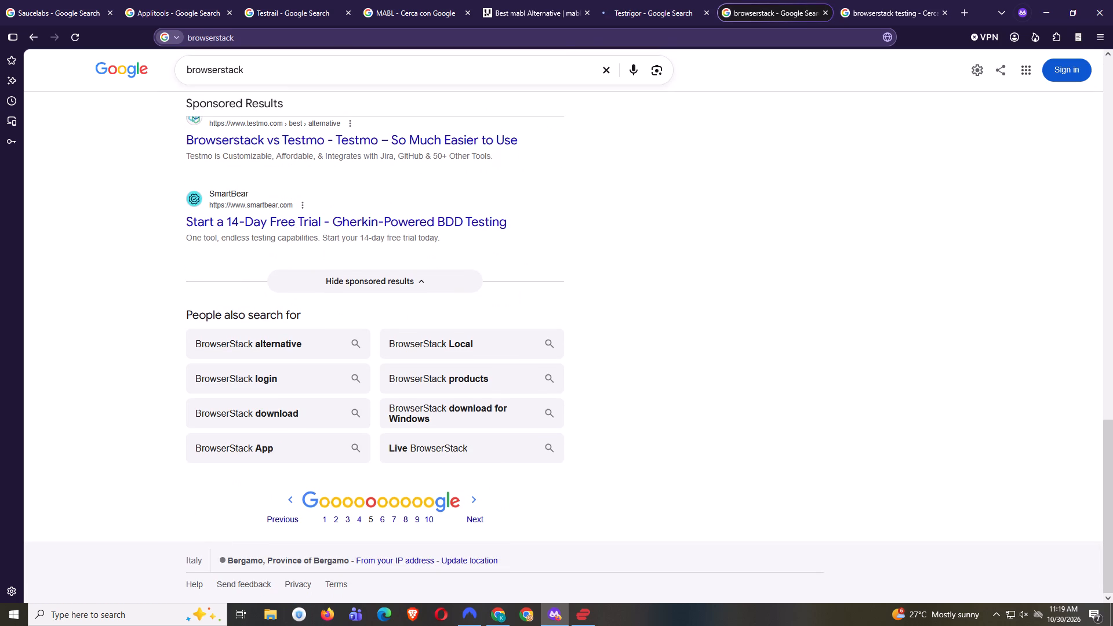
Change the Google query to "browser stack", check page 1 for sponsored results and go on to page 2.
click(220, 71)
key(space)
key(Return)
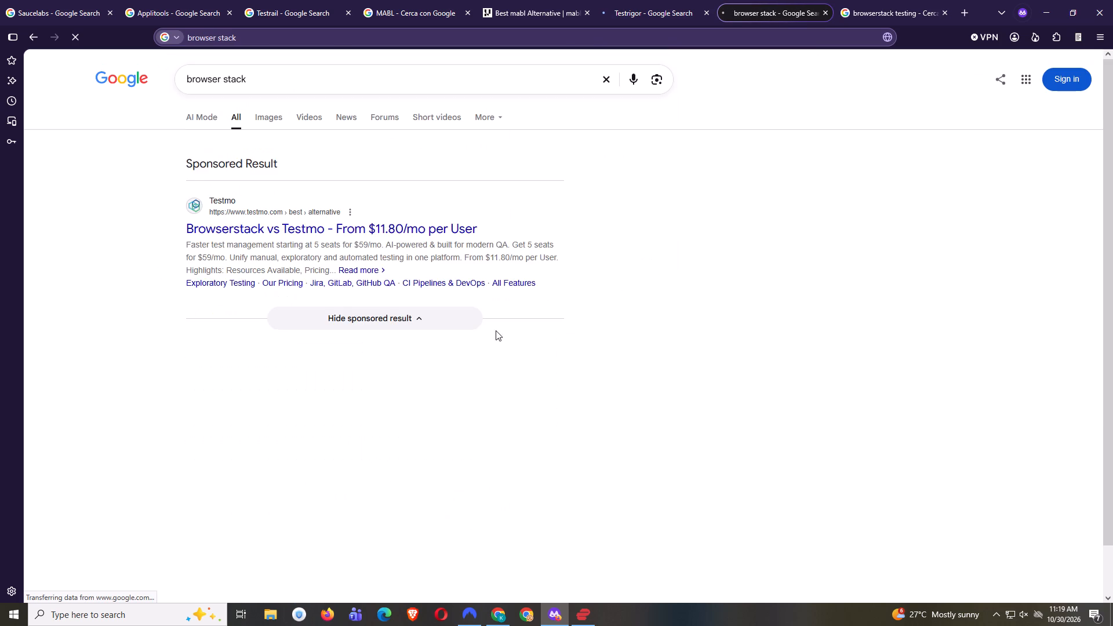
scroll(496, 345, down, 20)
scroll(496, 345, down, 2)
scroll(456, 503, down, 8)
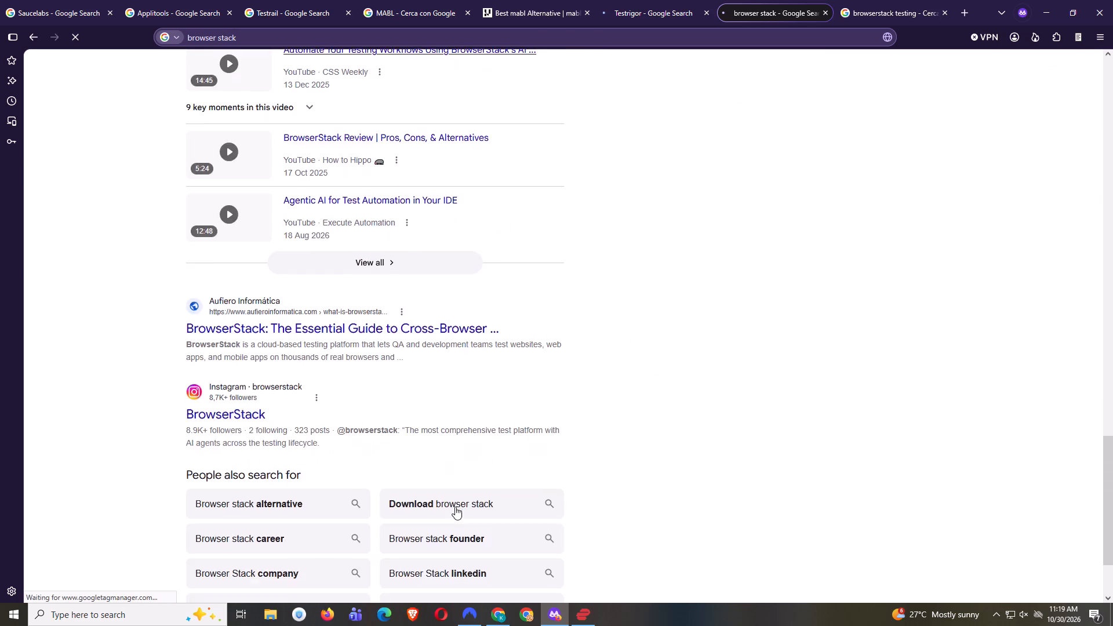
scroll(455, 507, down, 6)
click(456, 556)
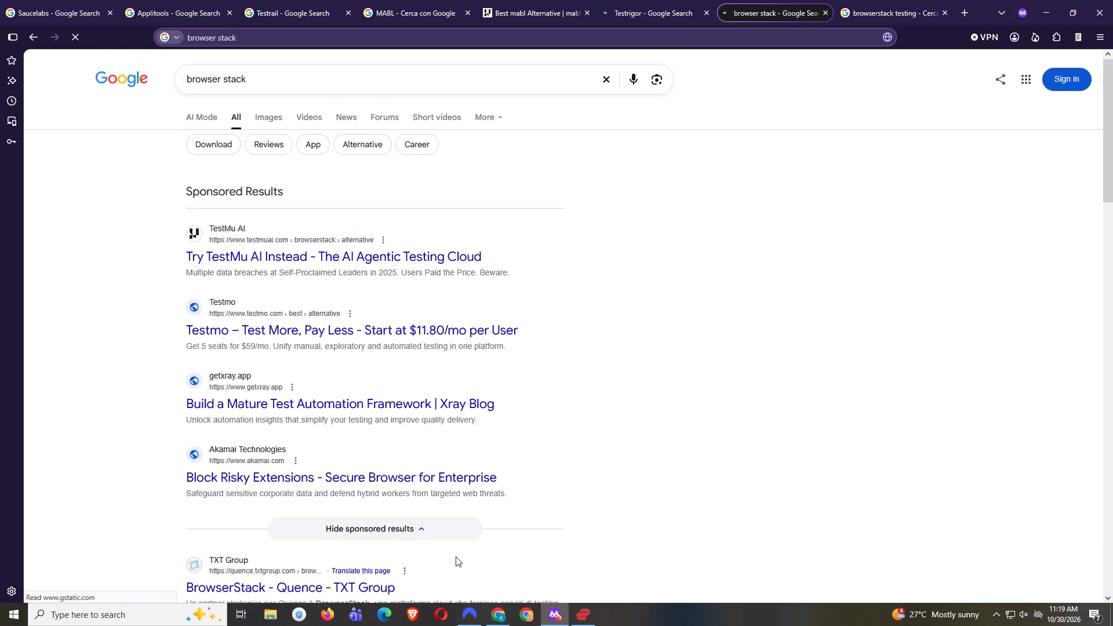
Open the page 2 ads from TestMu AI, Testmo, getxray.app, Akamai, Coursera and OPScloudio in separate tabs.
scroll(456, 556, down, 5)
scroll(456, 556, up, 4)
middle_click(299, 195)
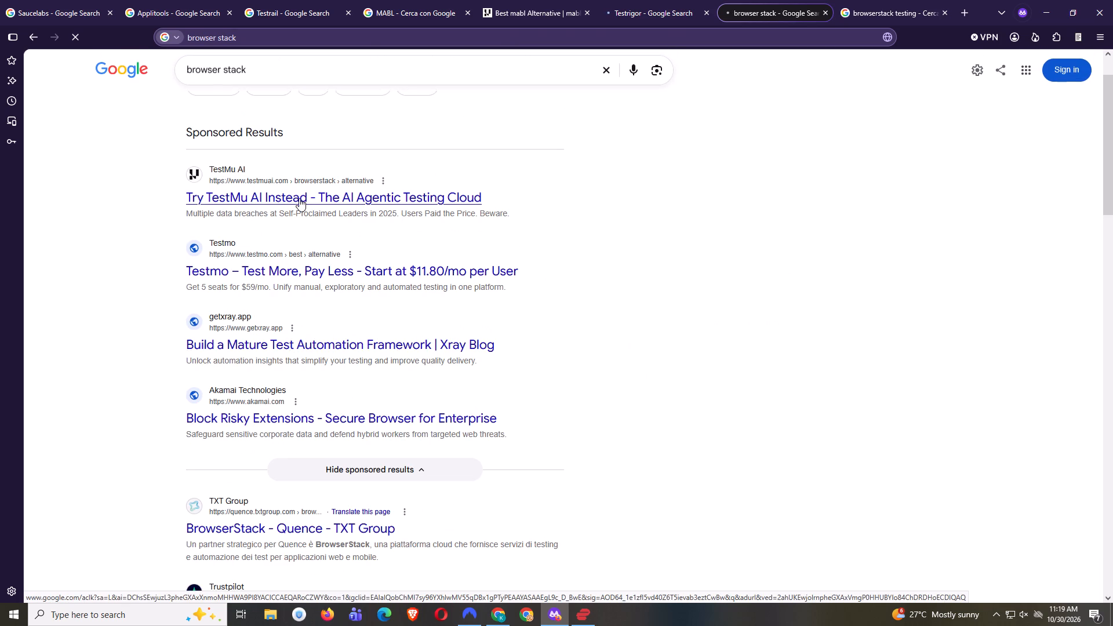
middle_click(312, 275)
middle_click(310, 348)
middle_click(321, 414)
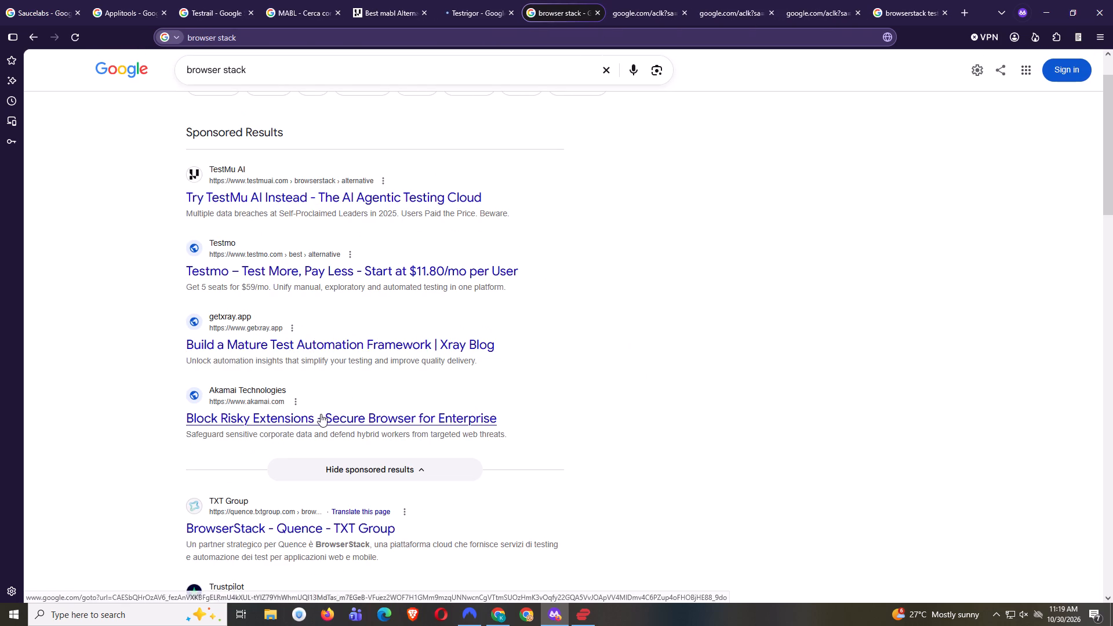
scroll(362, 484, down, 19)
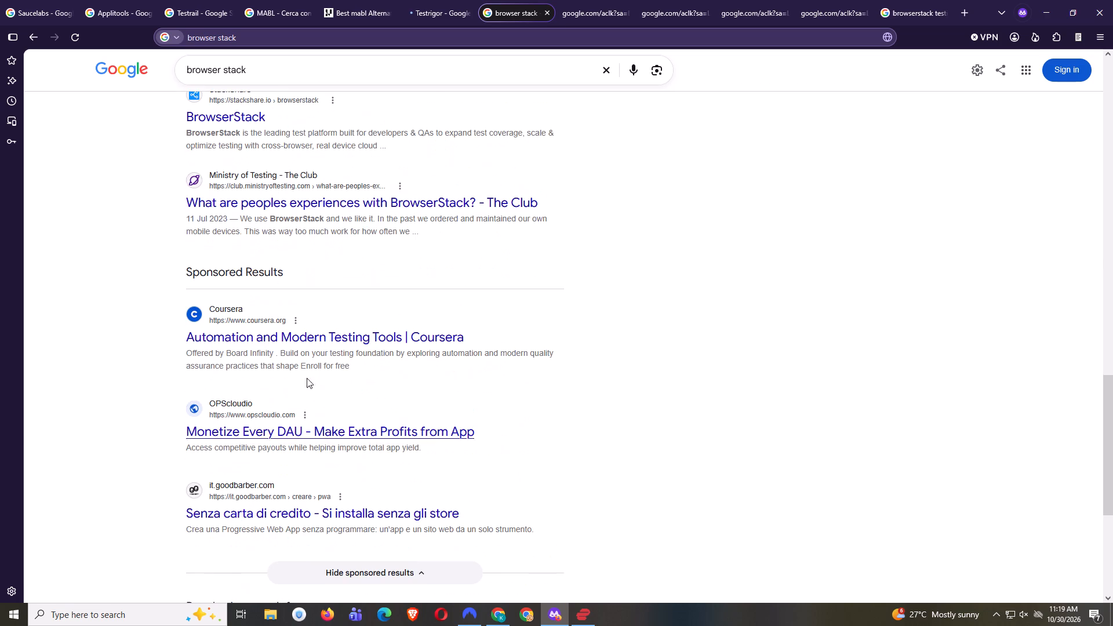
middle_click(296, 329)
middle_click(314, 432)
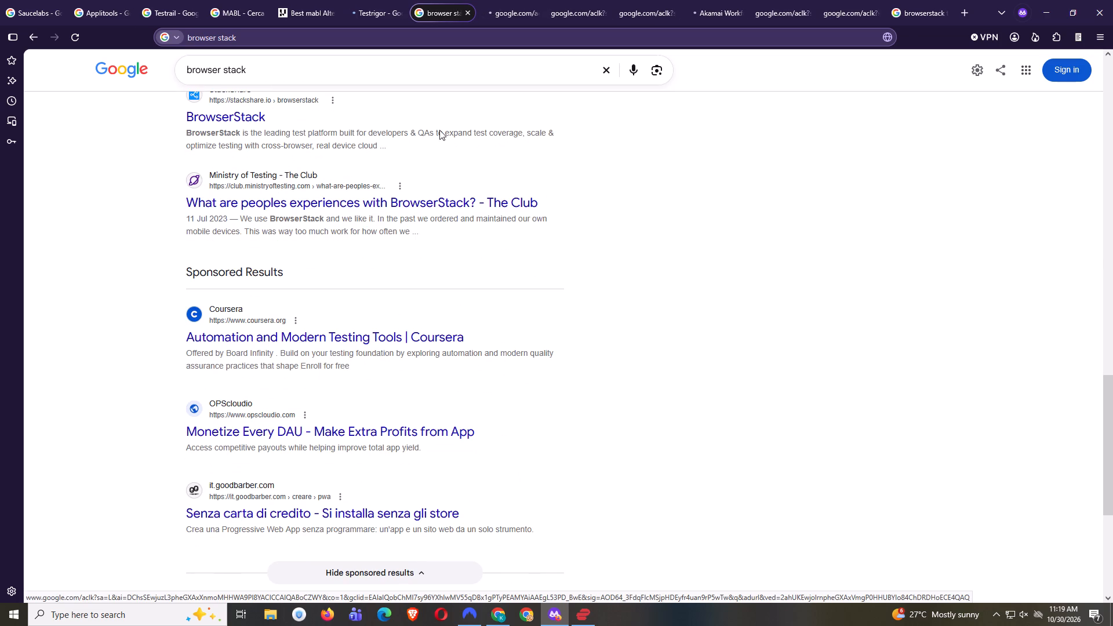
View the TestMu AI ad page and try to look up its domain name in Sheet9 of the task sheet.
click(485, 9)
scroll(485, 290, down, 11)
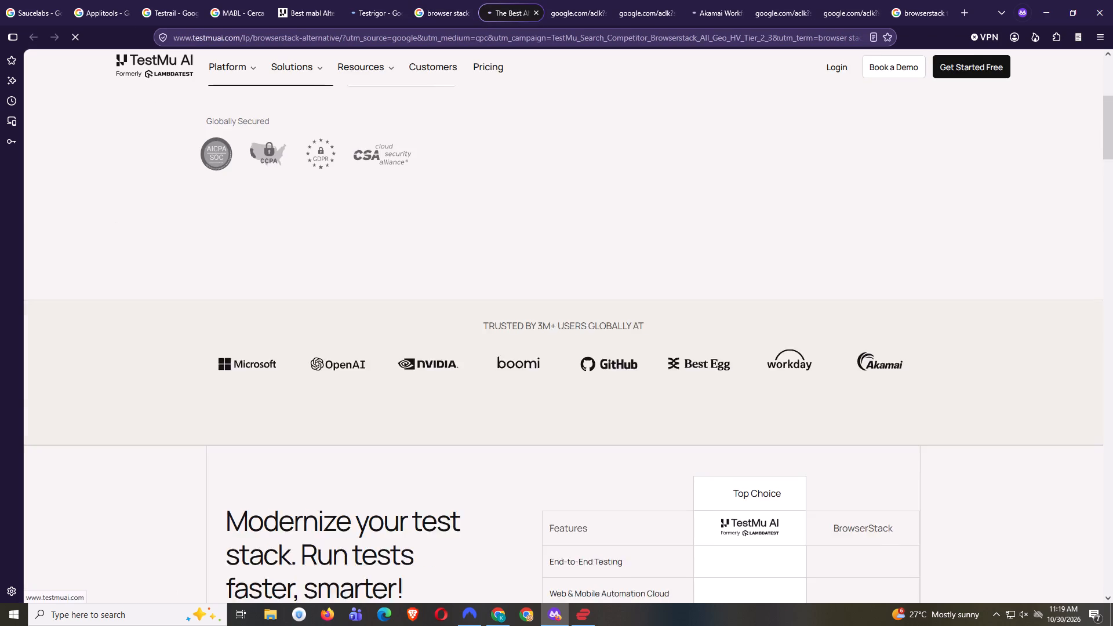
double_click(195, 32)
key(ctrl+c)
scroll(788, 555, down, 13)
scroll(784, 543, up, 1)
scroll(784, 543, down, 5)
key(alt+Tab)
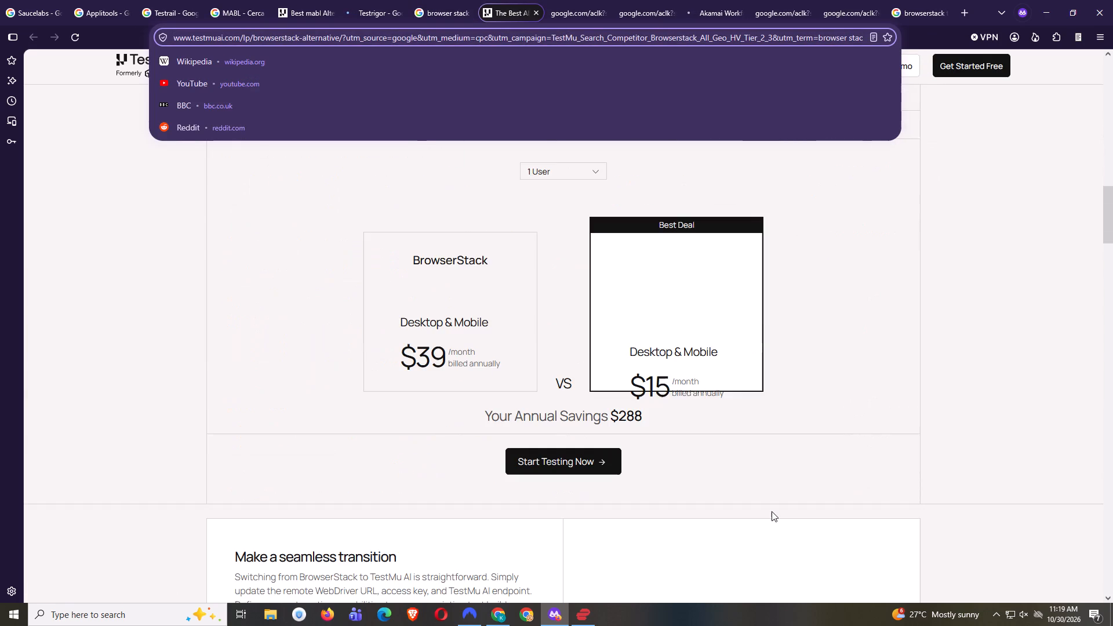
click(101, 606)
click(101, 597)
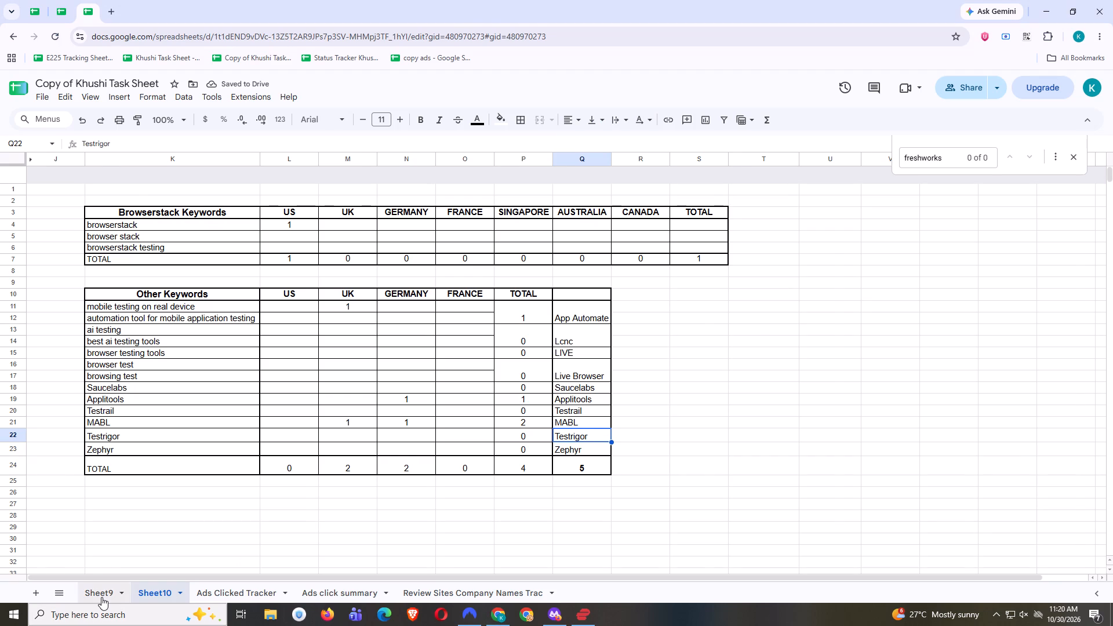
key(ctrl+f)
key(ctrl+v)
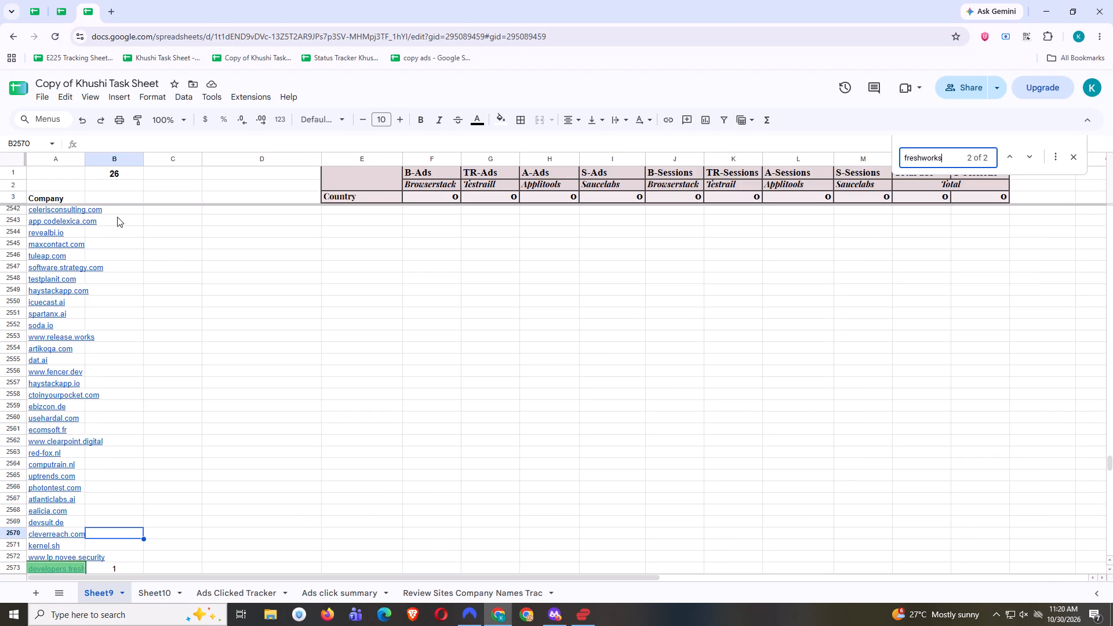
double_click(950, 154)
key(ctrl+v)
key(alt+Tab)
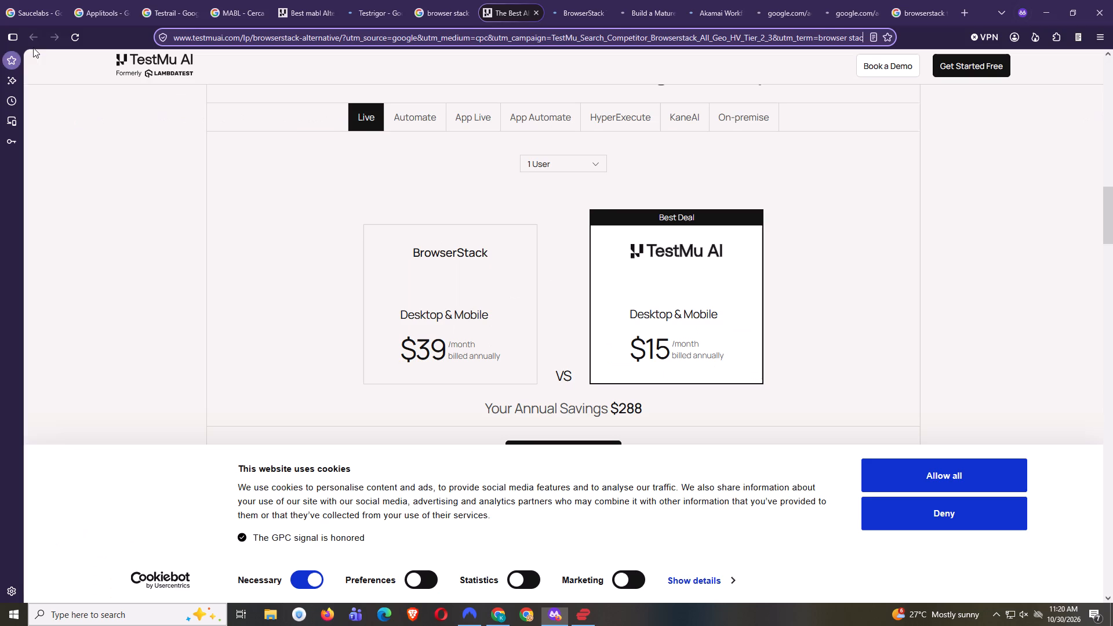
Copy testmuai from the ad page's address, find it in Sheet9 and set its ad count to 6.
double_click(214, 35)
double_click(233, 36)
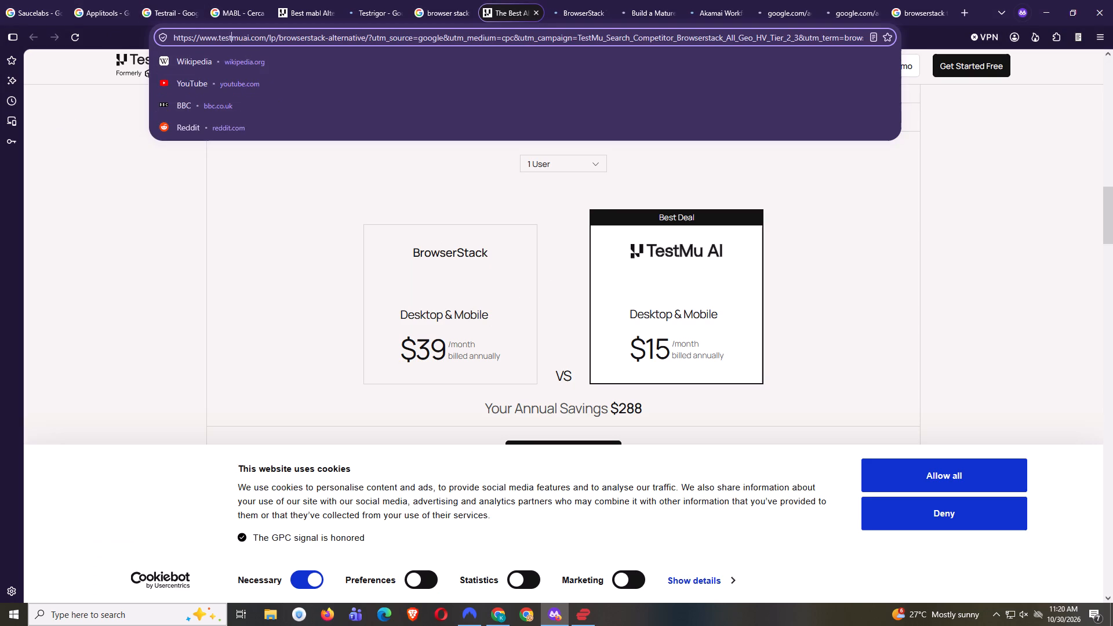
key(ctrl+c)
click(983, 513)
key(alt+Tab)
key(ctrl+f)
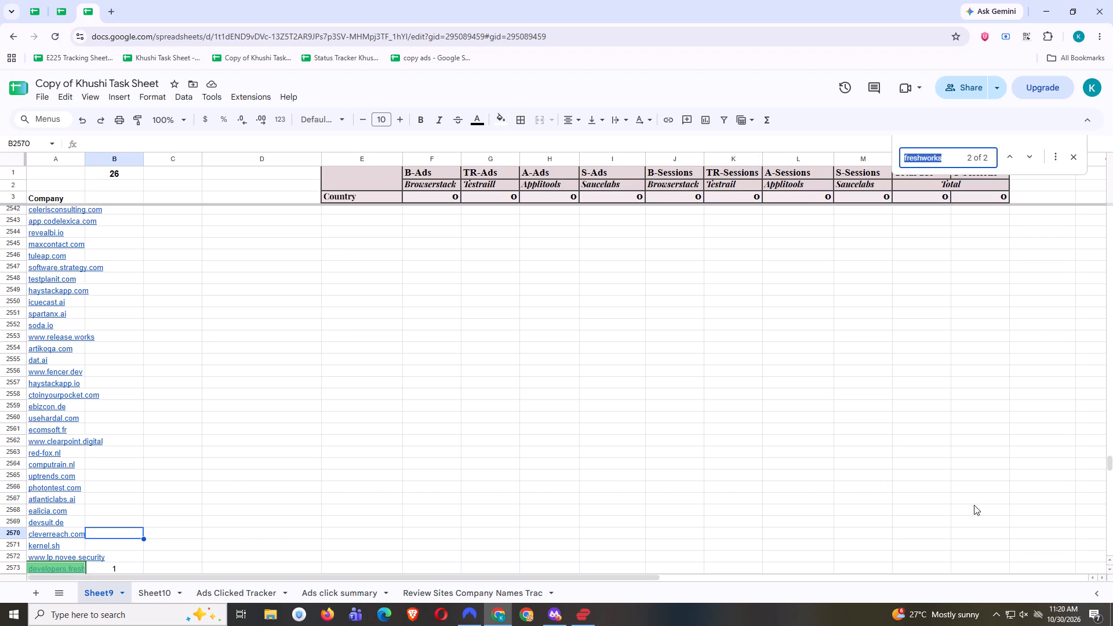
key(ctrl+v)
click(109, 211)
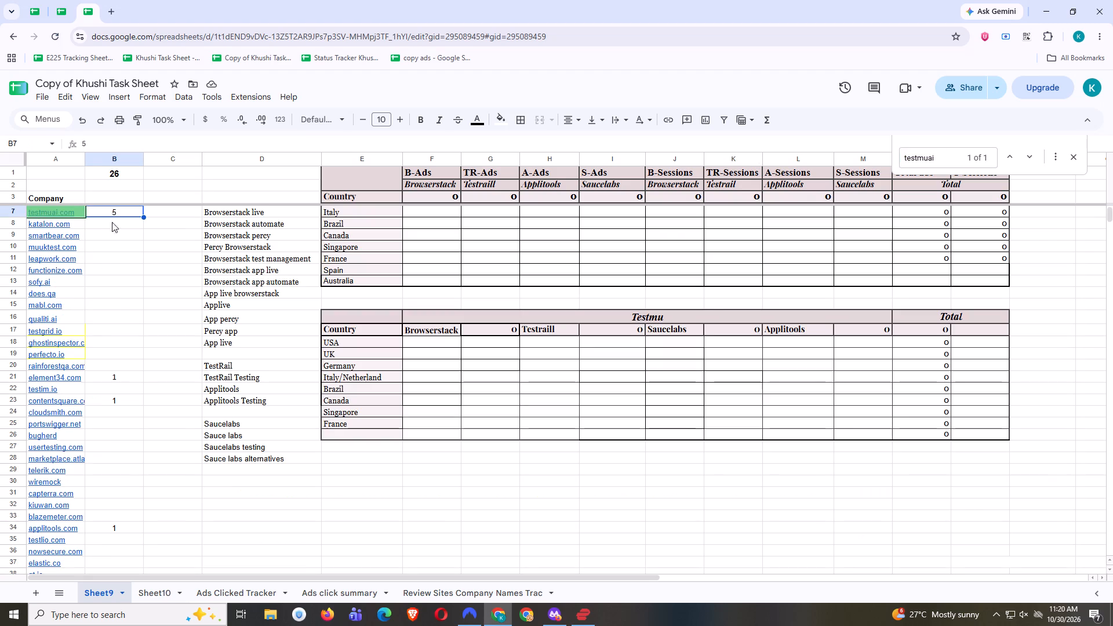
key(6)
click(117, 236)
Copy testmo from the Testmo ad page's address, find testmo.com in Sheet9 and enter 1 as its ad count.
key(alt+Tab)
click(570, 13)
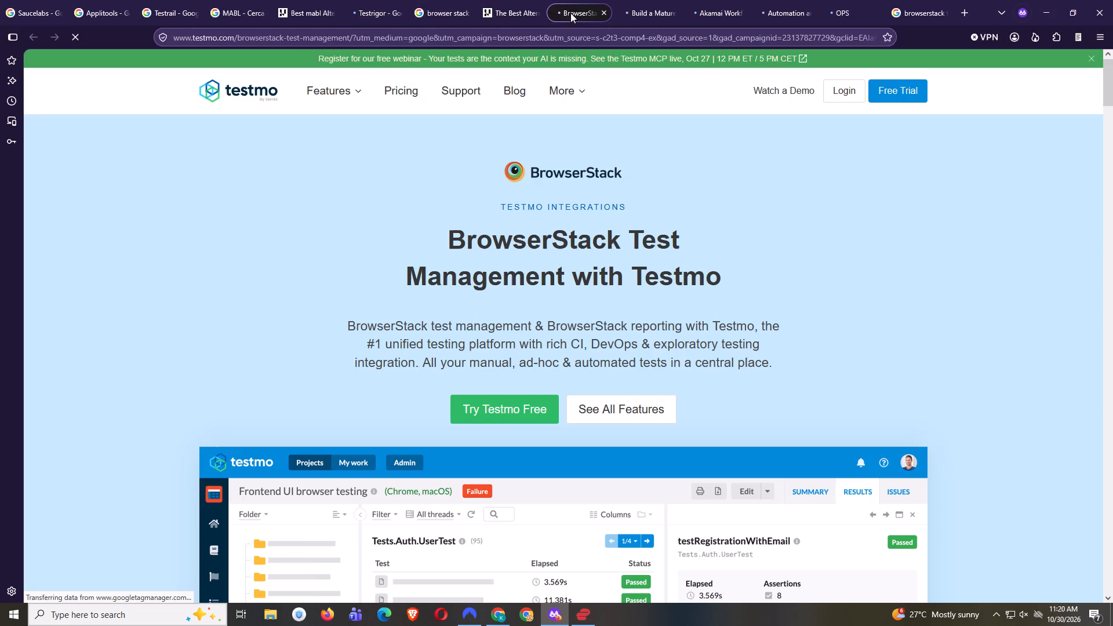
double_click(208, 37)
key(ctrl+c)
key(alt+Tab)
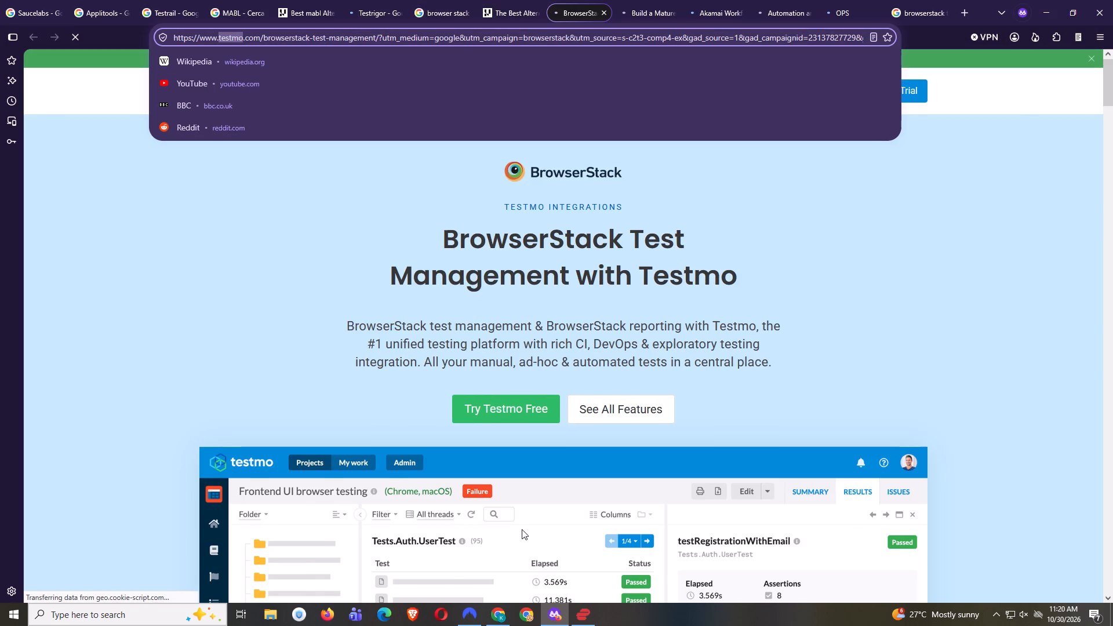
key(ctrl+f)
key(ctrl+v)
click(121, 576)
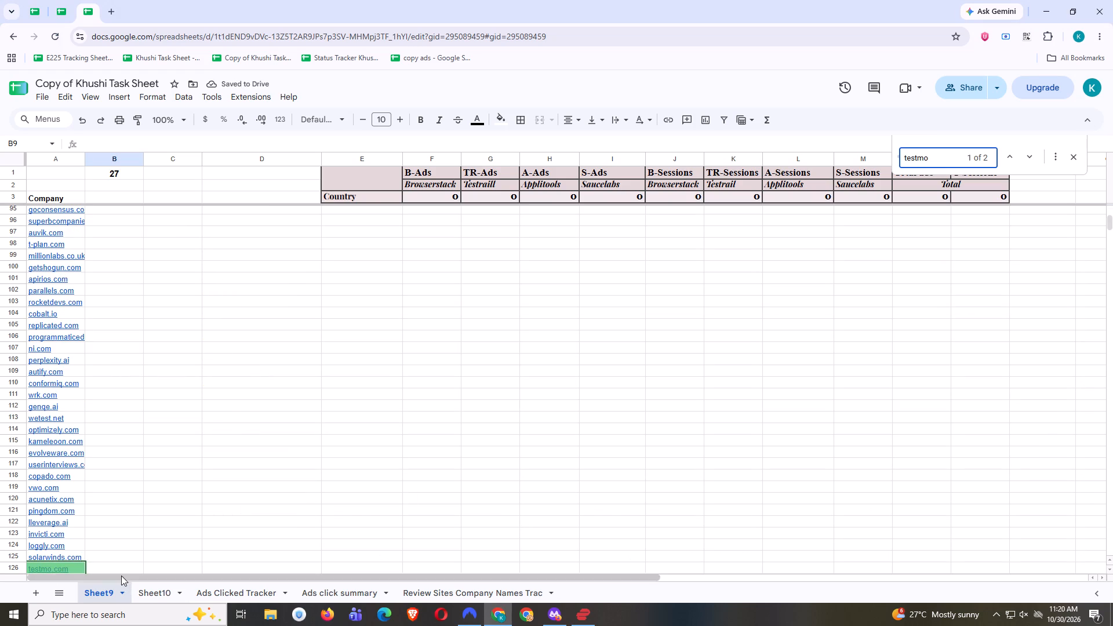
click(122, 571)
key(1)
click(123, 548)
Decline the optional cookies on the Testmo ad page and close its tab.
key(alt+Tab)
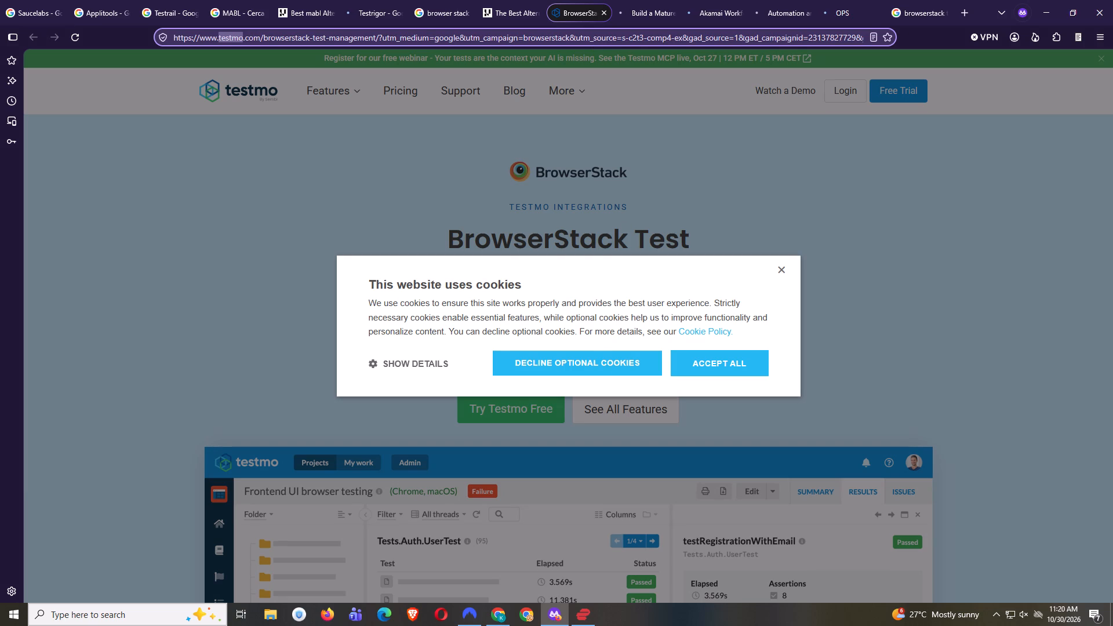
click(601, 364)
click(604, 14)
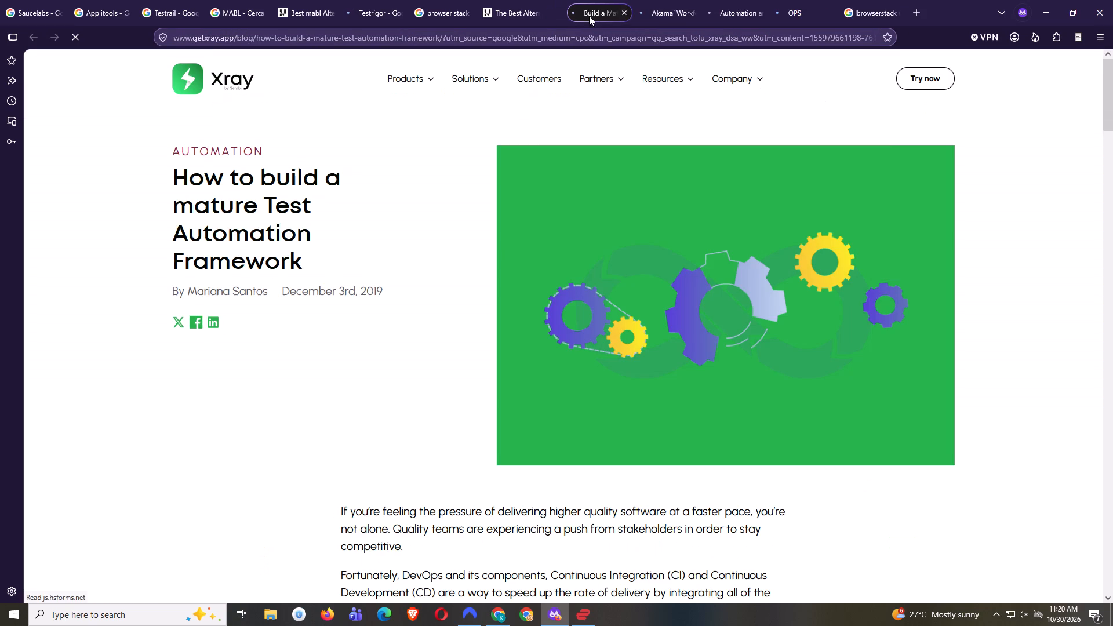
Find getxray in Sheet9 using the name from the Xray page's address, enter ad count 1, and close the Xray tab.
double_click(219, 38)
click(217, 37)
double_click(228, 38)
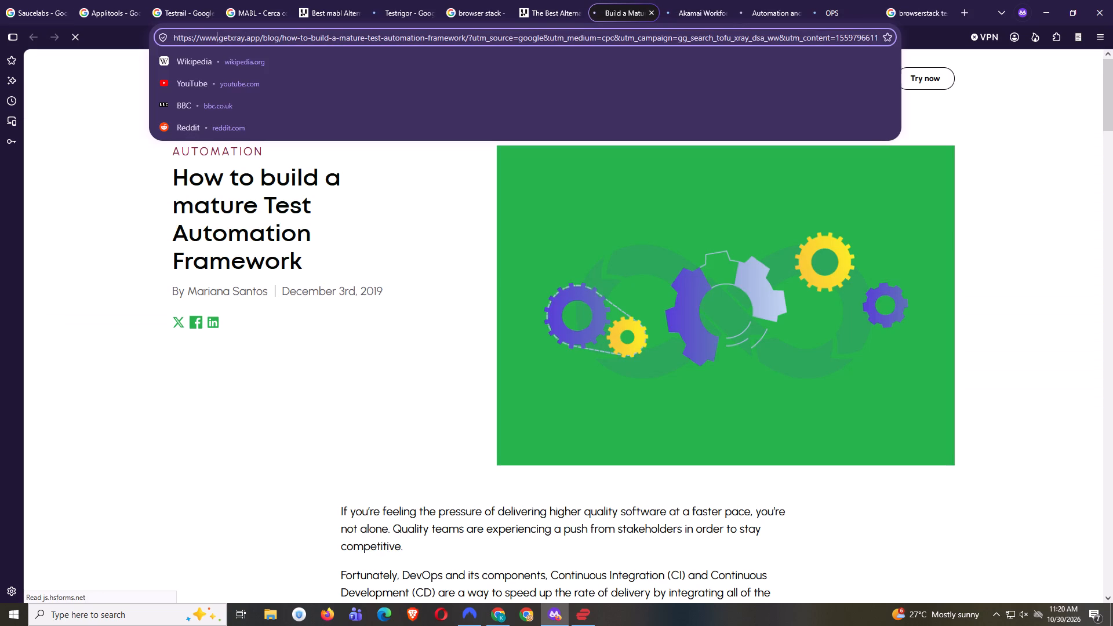
key(ctrl+c)
key(alt+Tab)
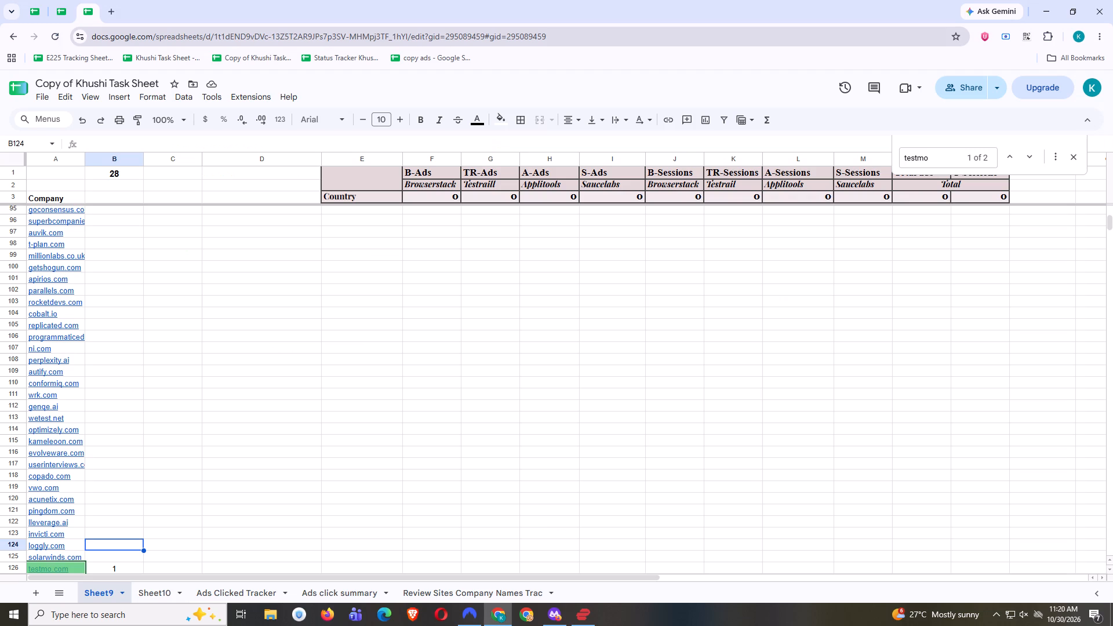
key(ctrl+f)
key(ctrl+v)
click(134, 566)
key(1)
click(128, 538)
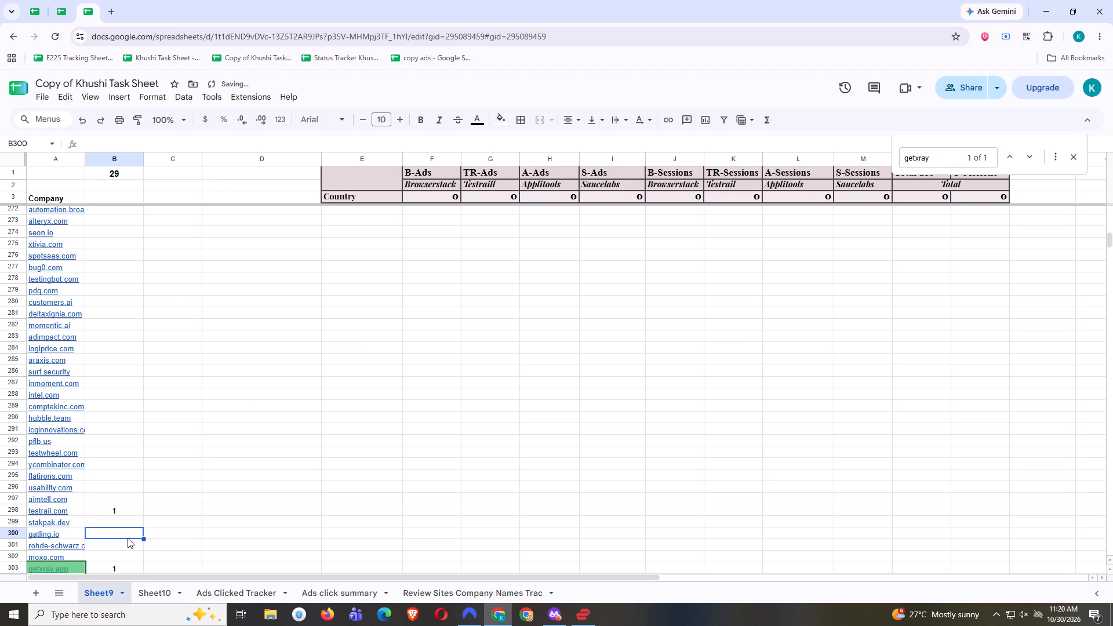
key(alt+Tab)
click(653, 15)
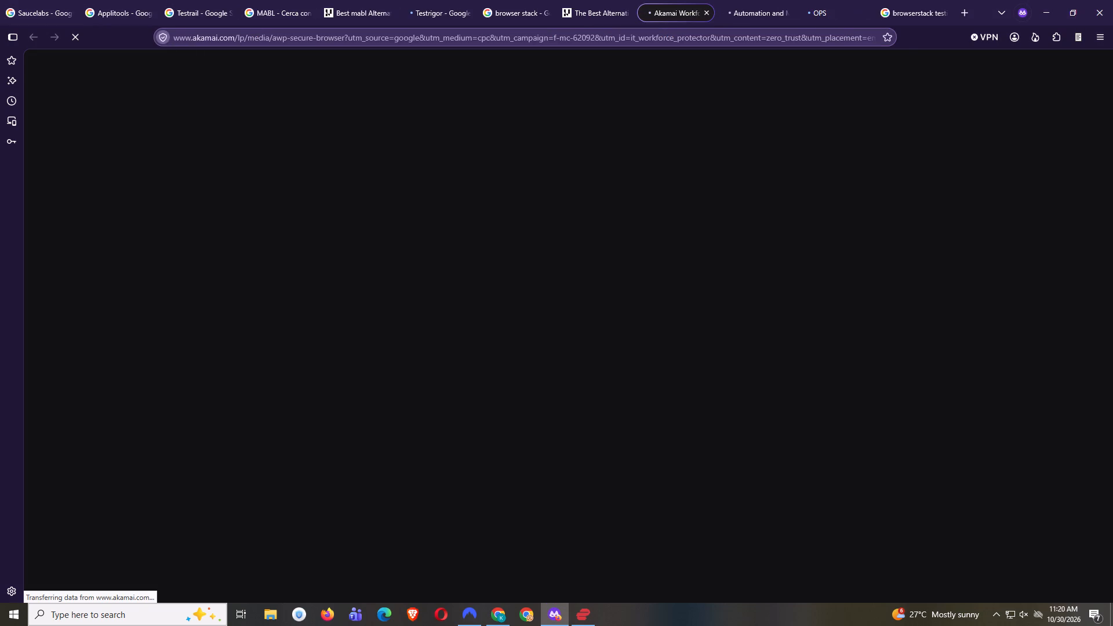
Find akamai in Sheet9 using the name from the ad page's address, enter ad count 1, then reject the page's cookies and close its tab.
double_click(217, 31)
double_click(218, 37)
key(ctrl+c)
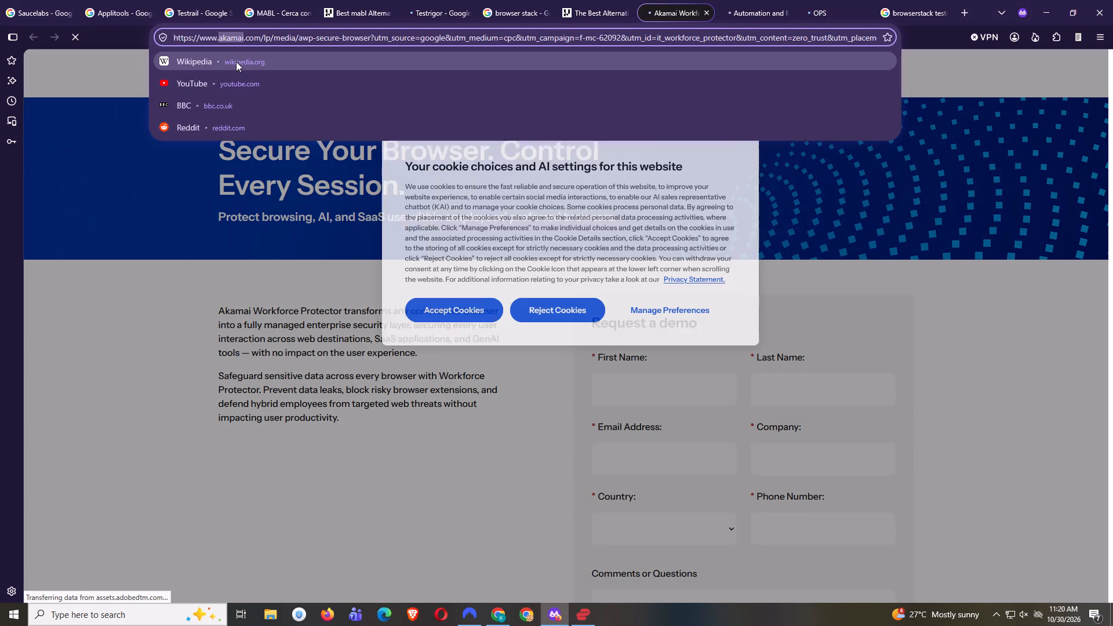
key(alt+Tab)
key(ctrl+f)
key(ctrl+v)
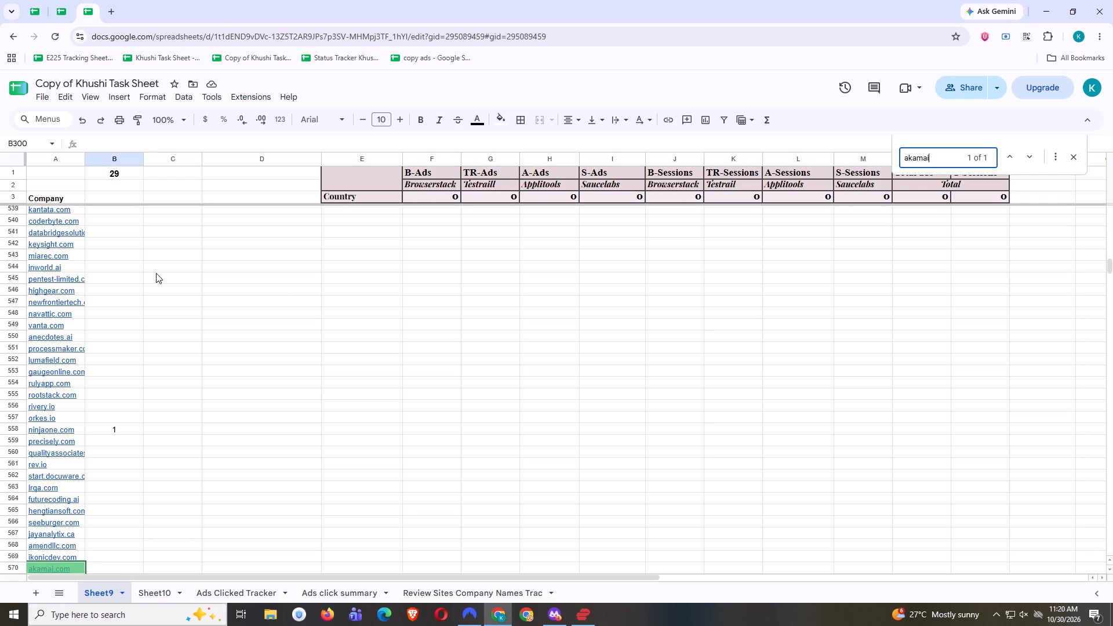
click(127, 572)
key(1)
click(123, 553)
key(alt+Tab)
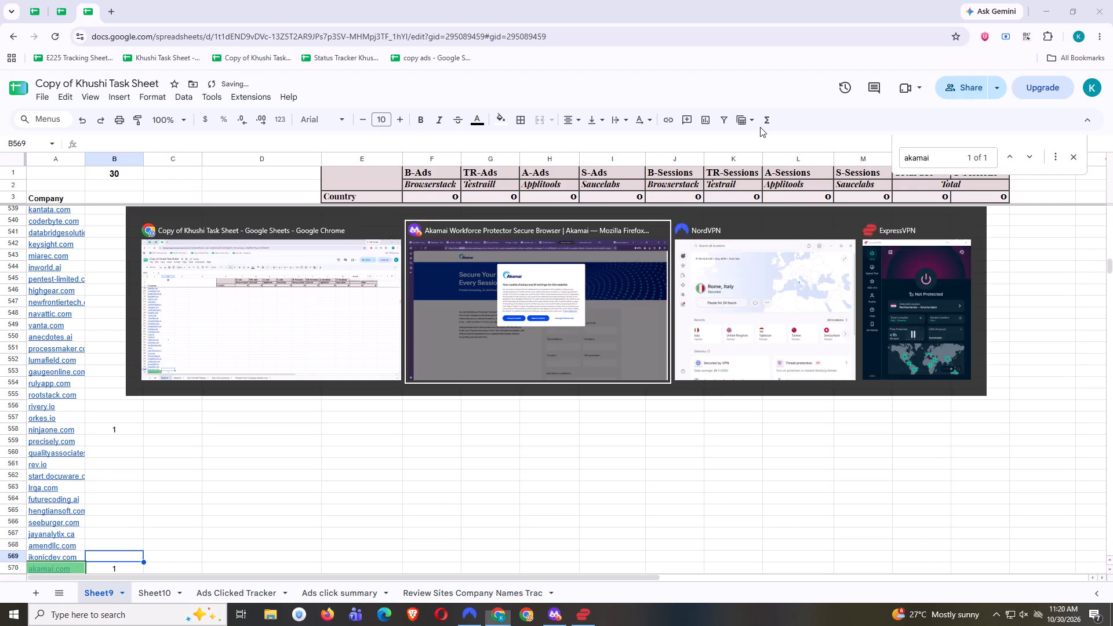
click(550, 343)
click(704, 12)
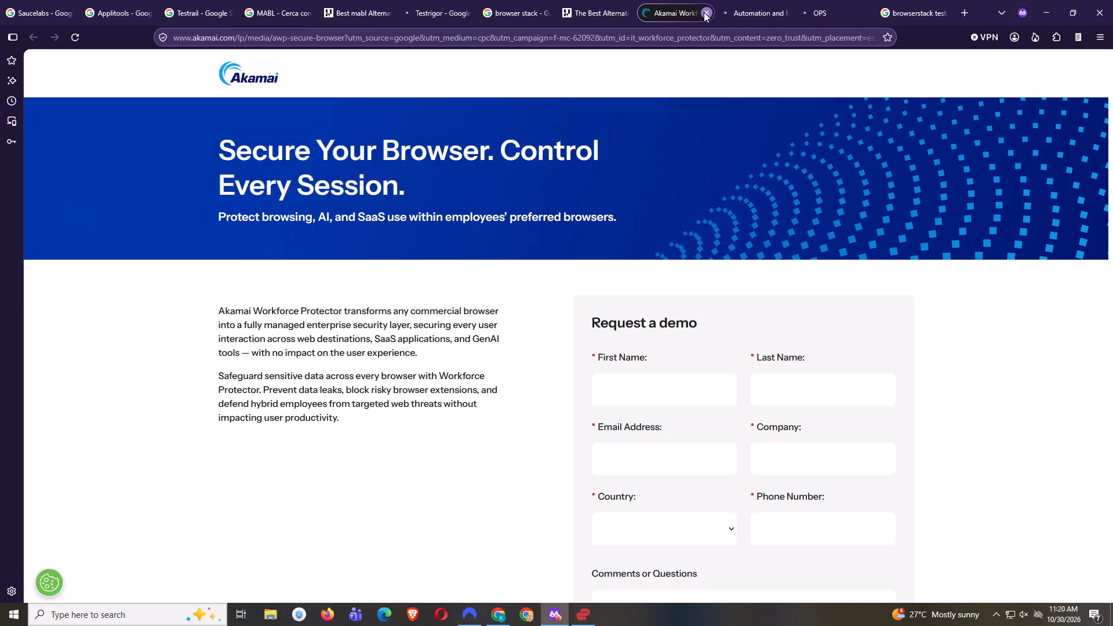
Copy coursera from the course ad page's address and search for it in Sheet9.
double_click(207, 41)
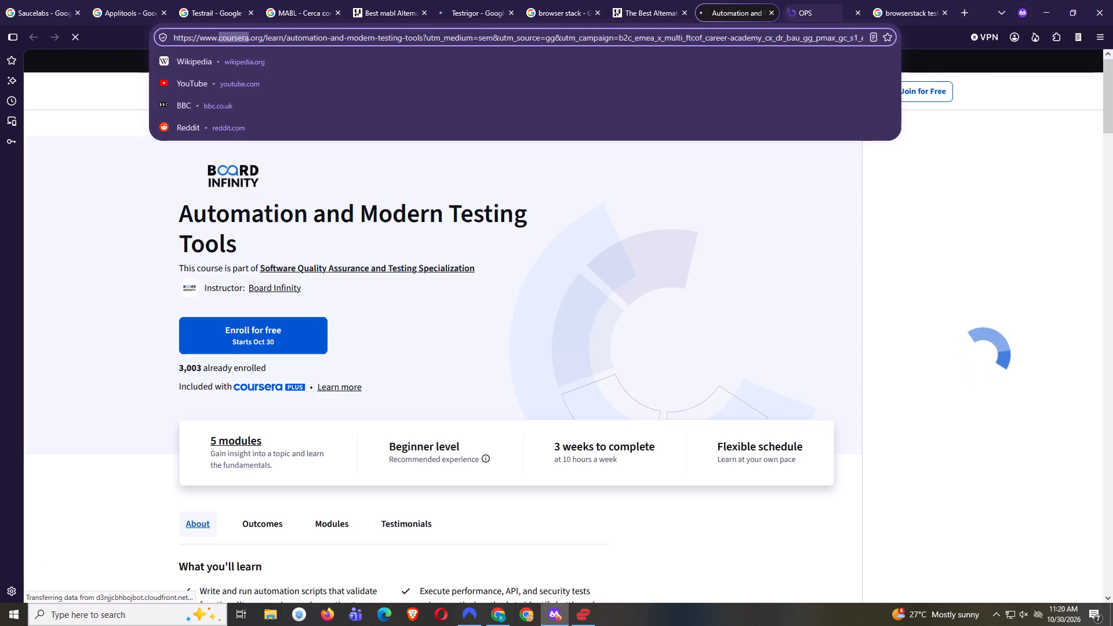
key(ctrl+c)
key(alt+Tab)
key(ctrl+f)
key(ctrl+v)
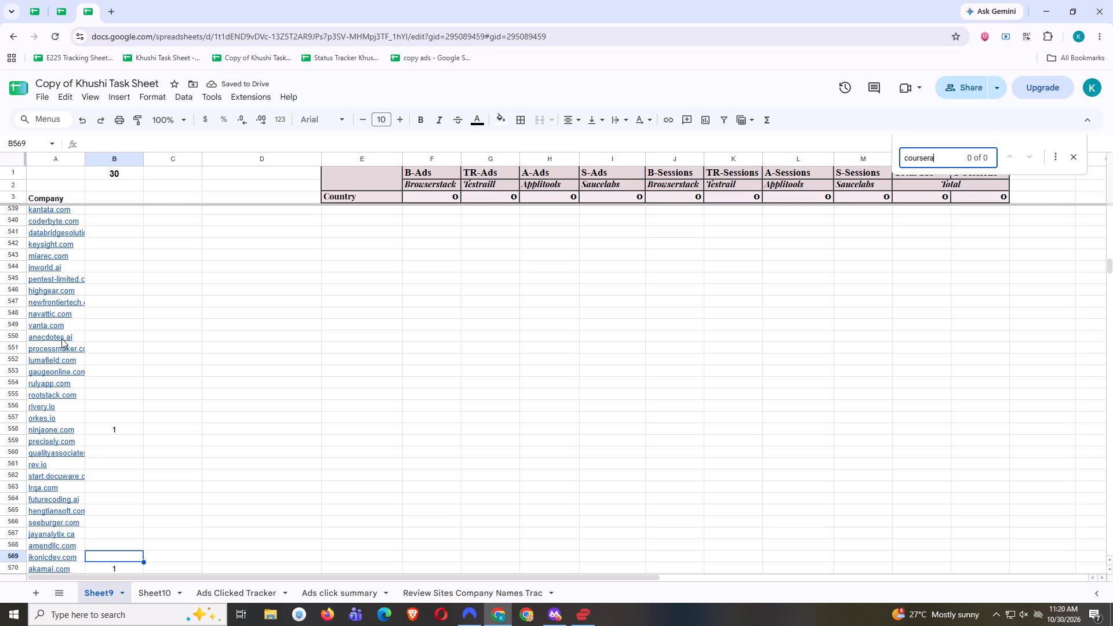
key(alt+Tab)
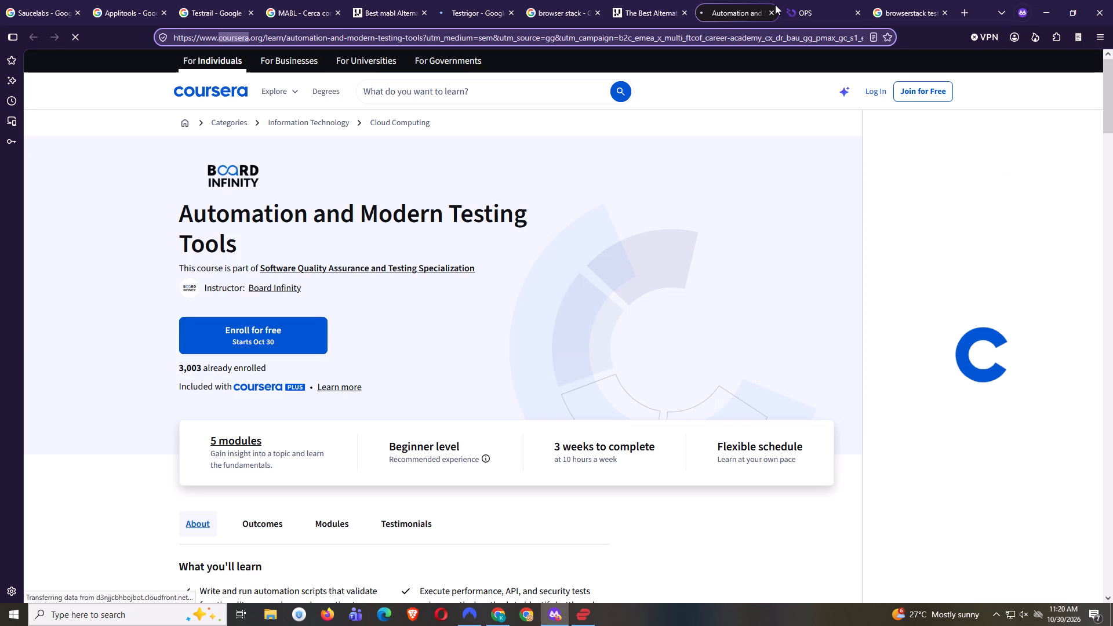
Copy opscloudio from the OPS ad page's address, find it in Sheet9 and enter 1 as its ad count.
click(820, 0)
double_click(187, 42)
key(ctrl+c)
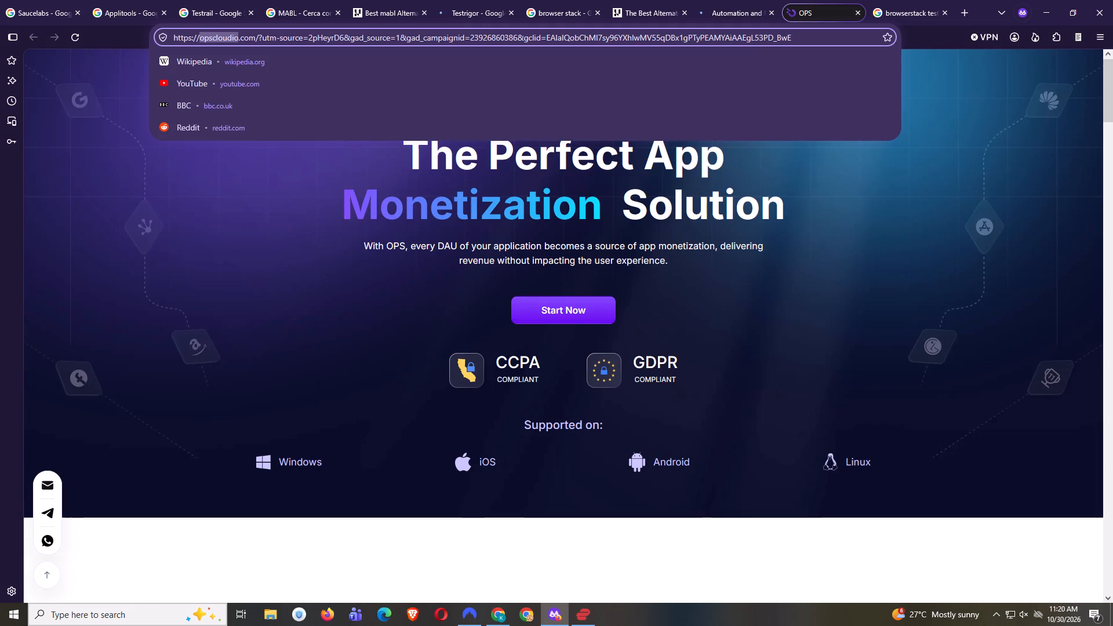
key(alt+Tab)
key(ctrl+f)
key(ctrl+v)
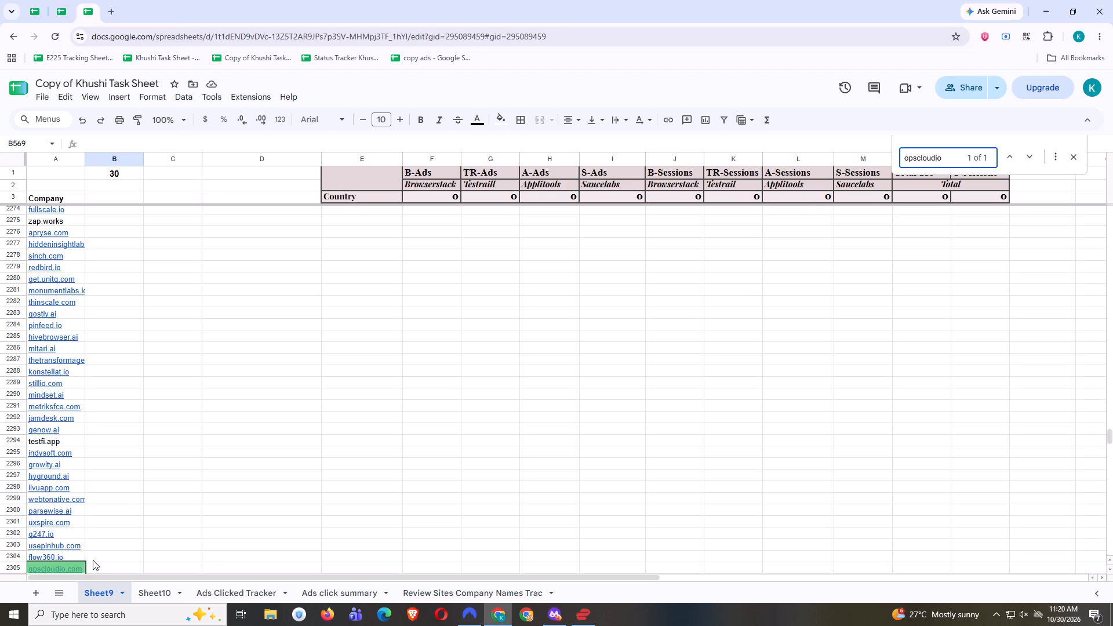
click(108, 566)
key(1)
click(110, 549)
In Sheet10, enter 1 in the UK column for the browser stack keyword.
click(147, 592)
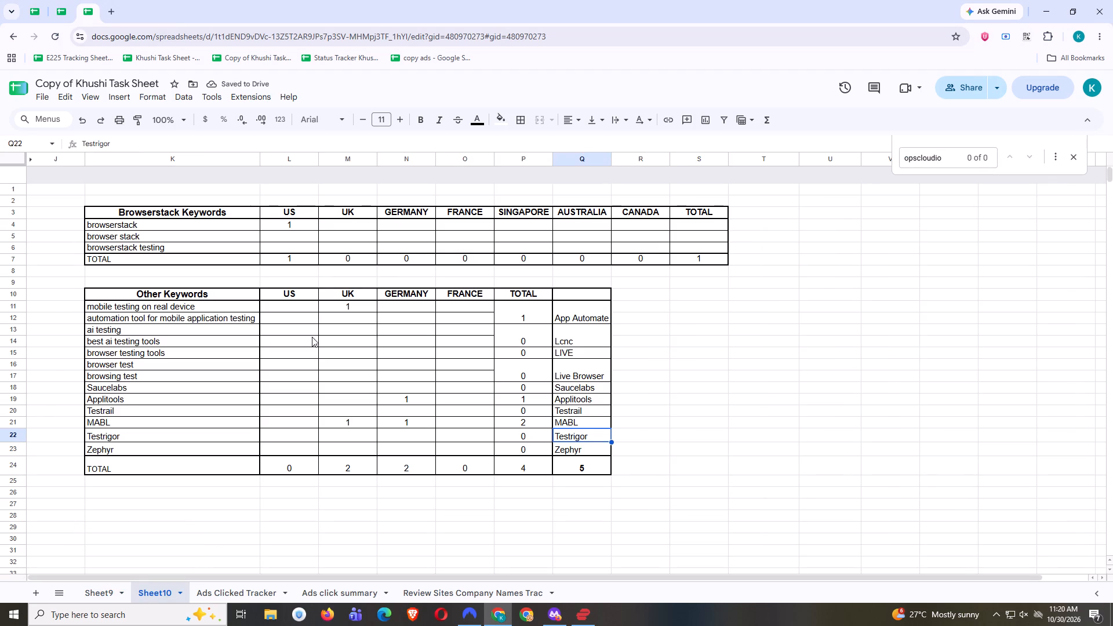
click(350, 224)
click(352, 234)
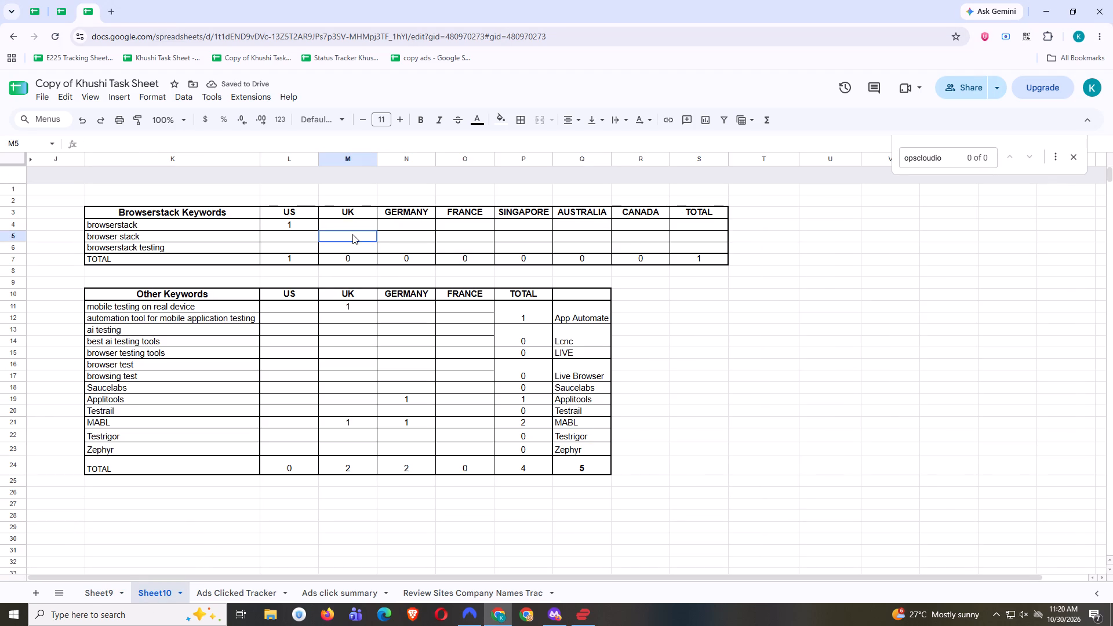
key(1)
click(354, 243)
Close the OPS ad page's tab.
key(alt+Tab)
click(785, 2)
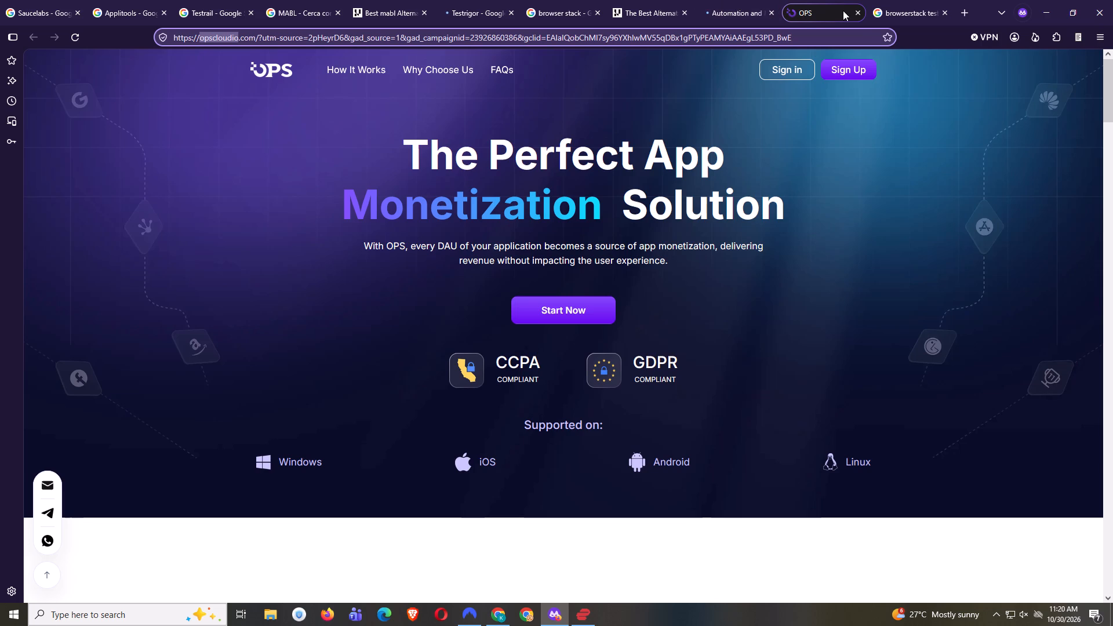
click(862, 10)
Switch the Google results for browserstack testing to English.
click(816, 12)
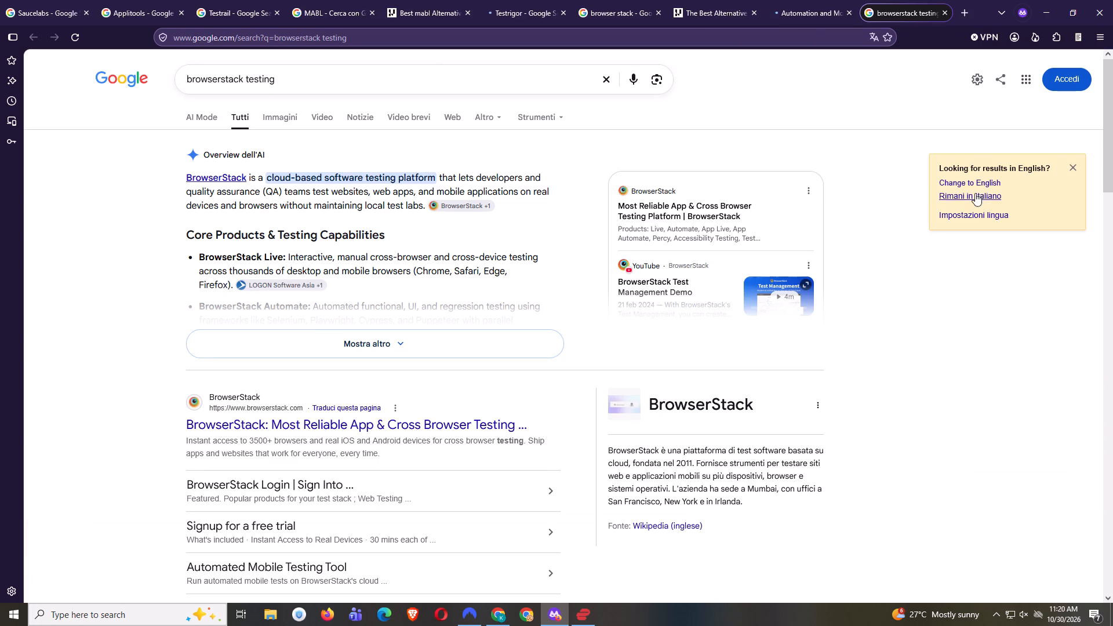
click(958, 185)
Examine the sponsored results on the first two pages of the browserstack testing search.
scroll(337, 522, down, 4)
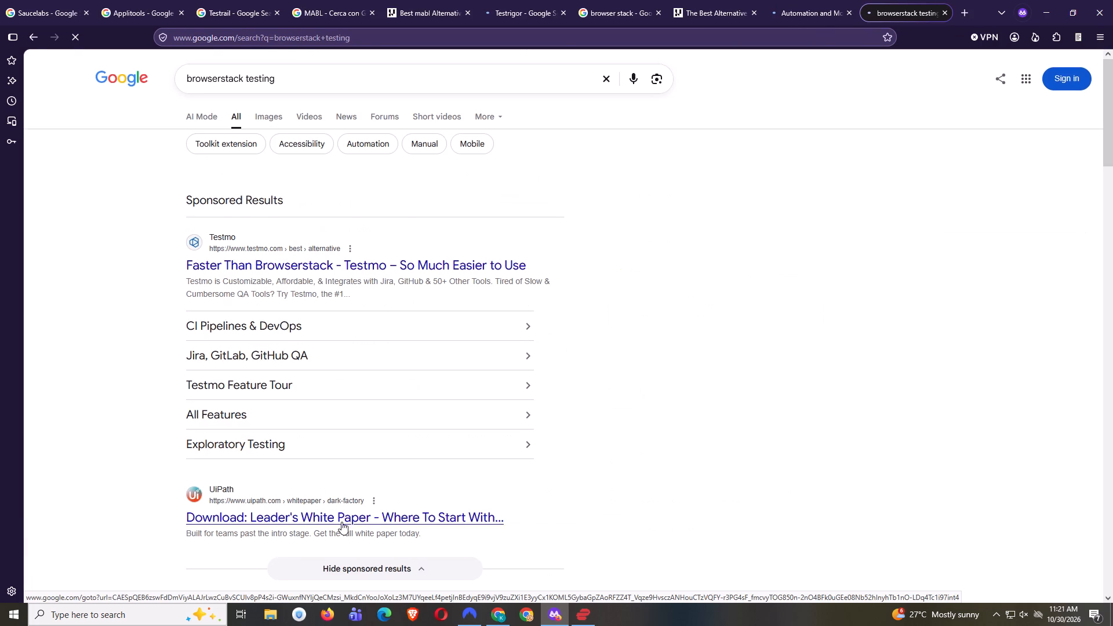
scroll(341, 522, down, 8)
scroll(425, 489, down, 19)
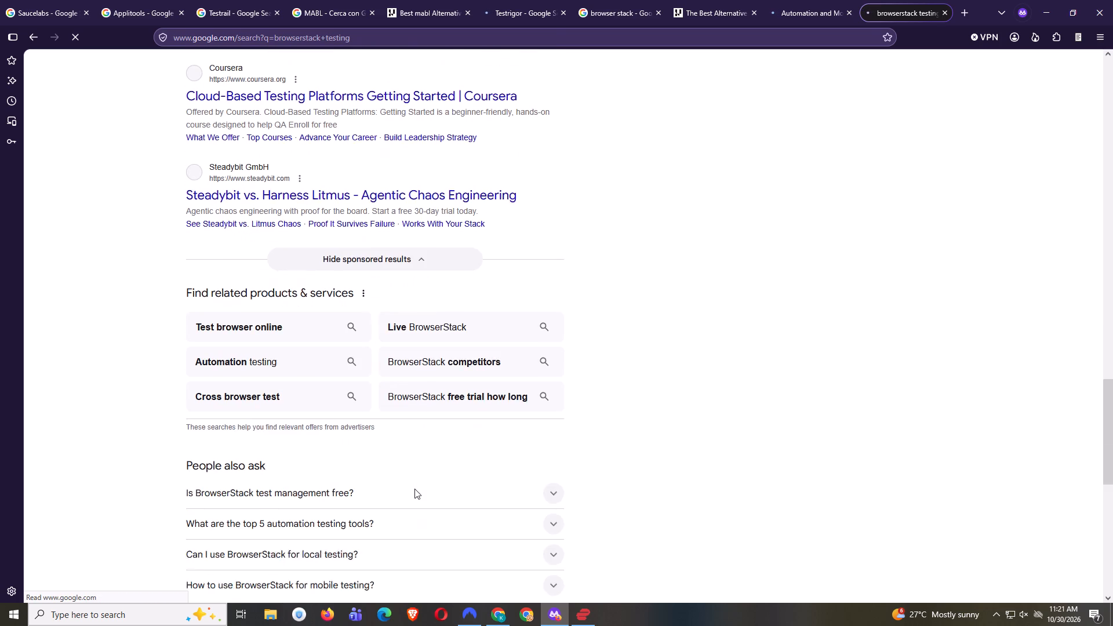
scroll(414, 489, down, 11)
click(430, 515)
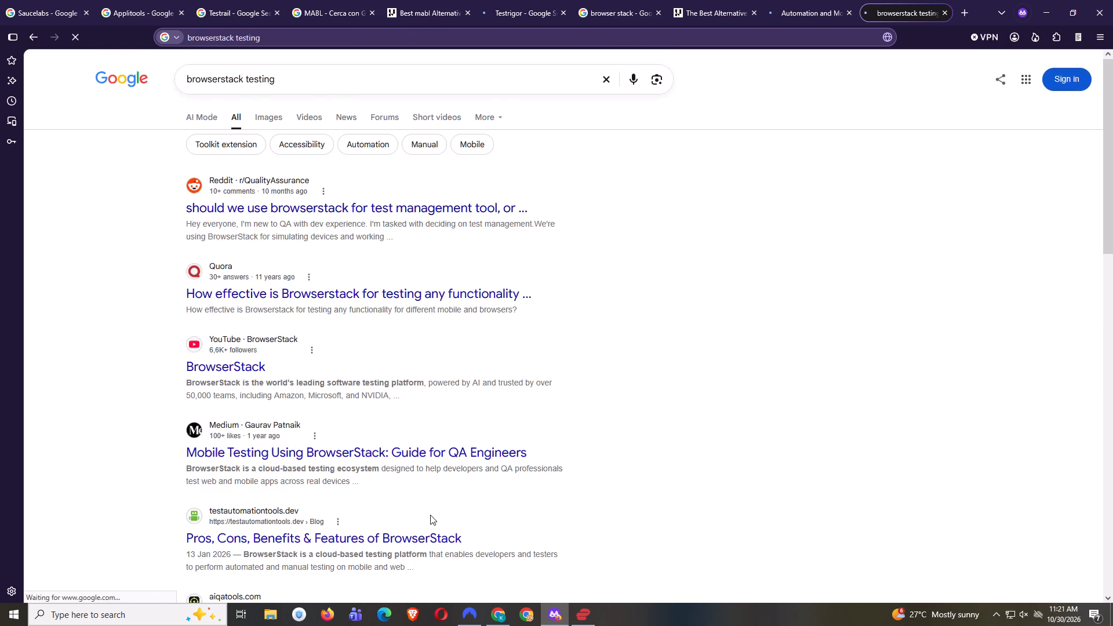
scroll(430, 515, down, 14)
scroll(432, 509, down, 7)
Open the related search BrowserStack Test Companion and examine the sponsored results on its first page.
click(432, 508)
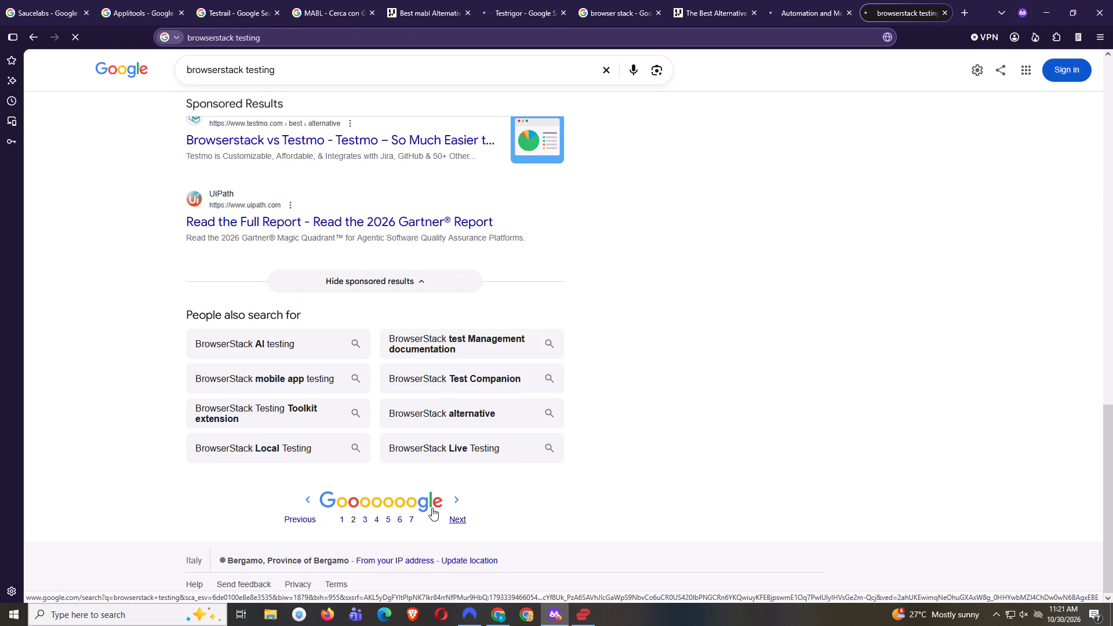
scroll(434, 507, down, 5)
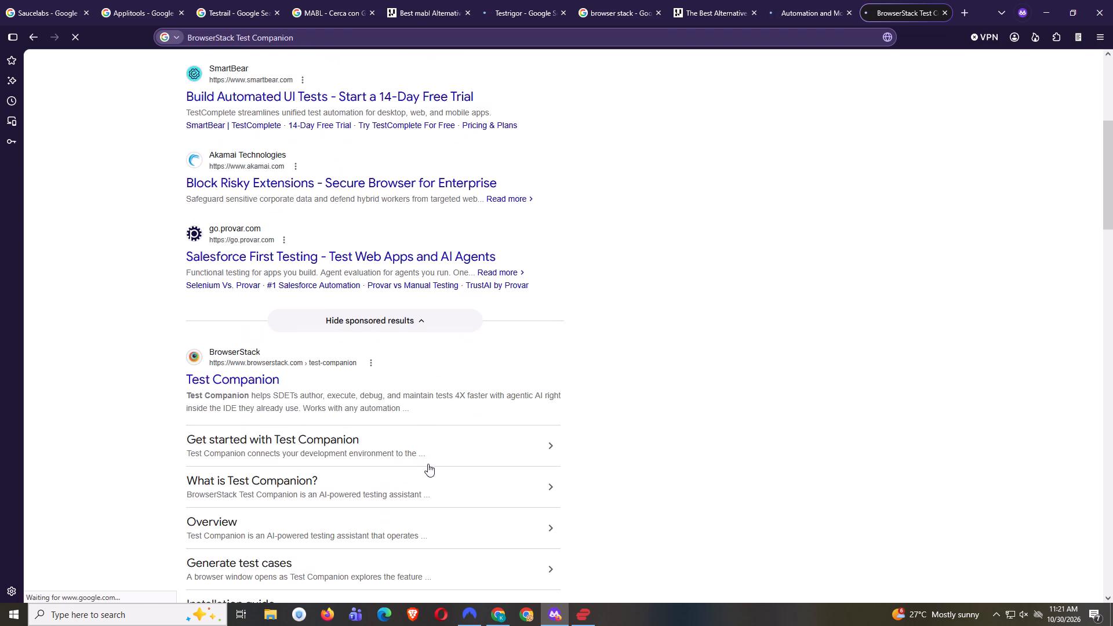
scroll(428, 464, down, 11)
scroll(414, 513, down, 14)
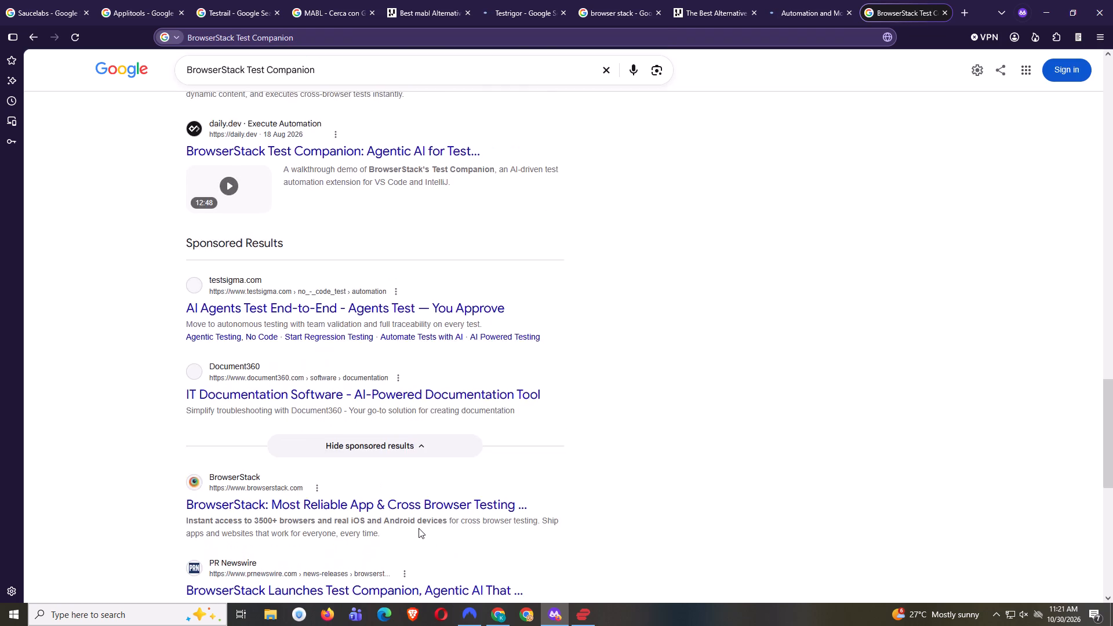
scroll(419, 528, down, 8)
Examine the sponsored results on pages 2 to 4 of the BrowserStack Test Companion search.
click(426, 527)
click(437, 522)
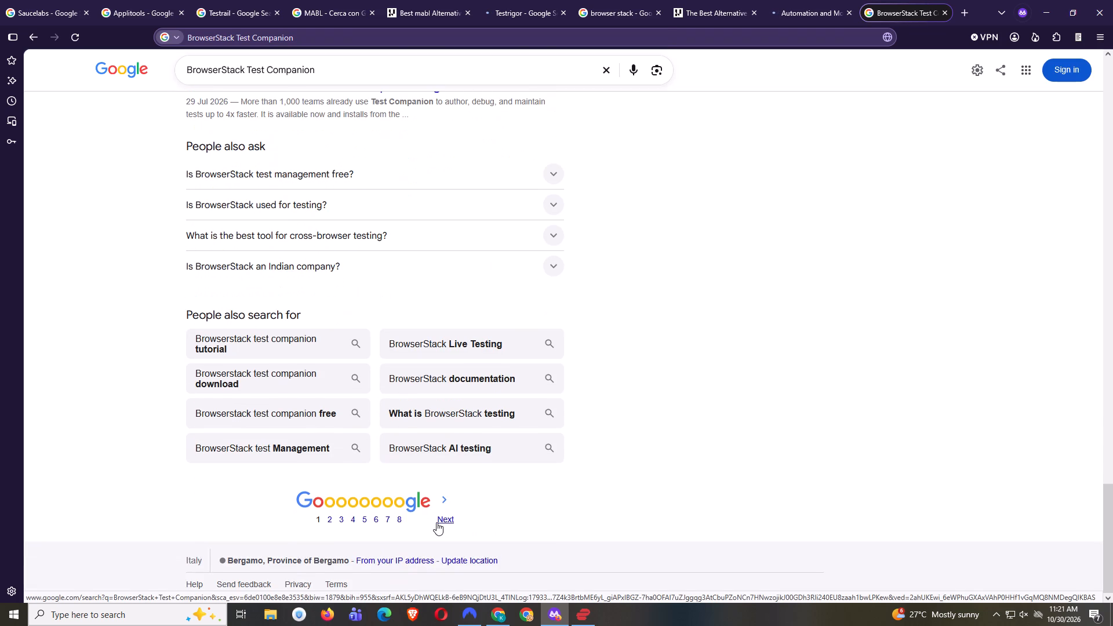
scroll(437, 522, down, 7)
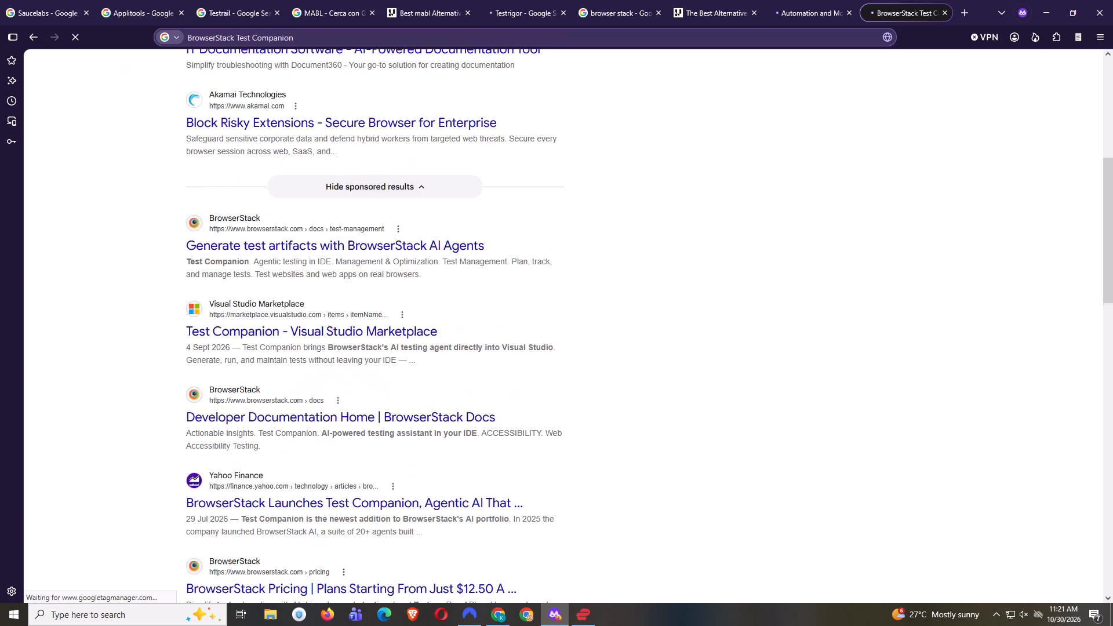
scroll(437, 522, down, 16)
scroll(437, 519, down, 5)
click(437, 519)
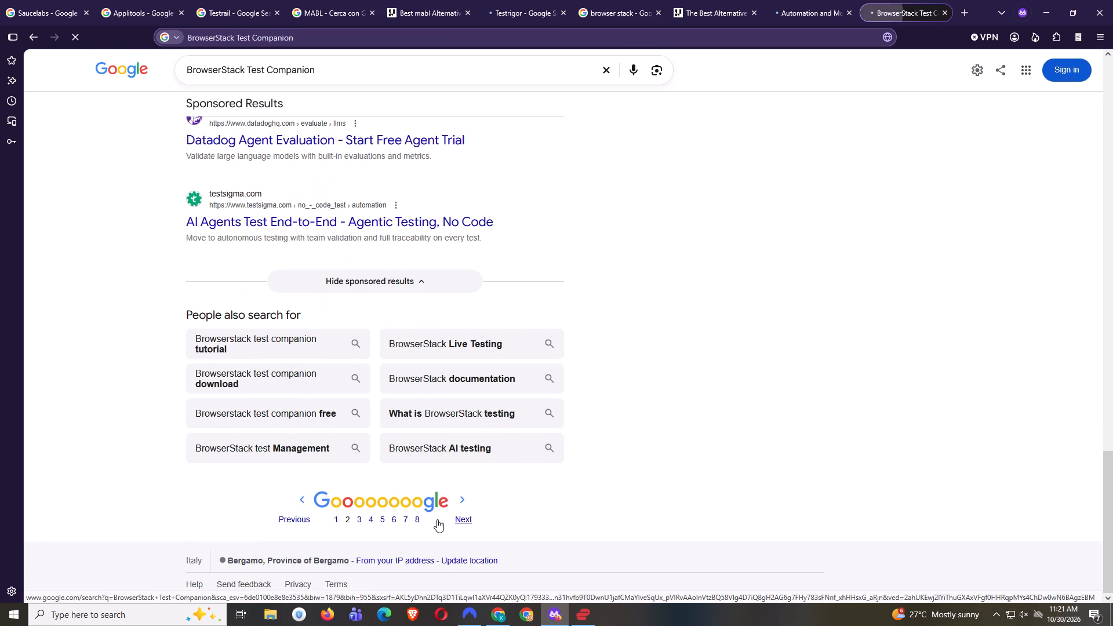
scroll(437, 519, down, 20)
scroll(437, 519, down, 1)
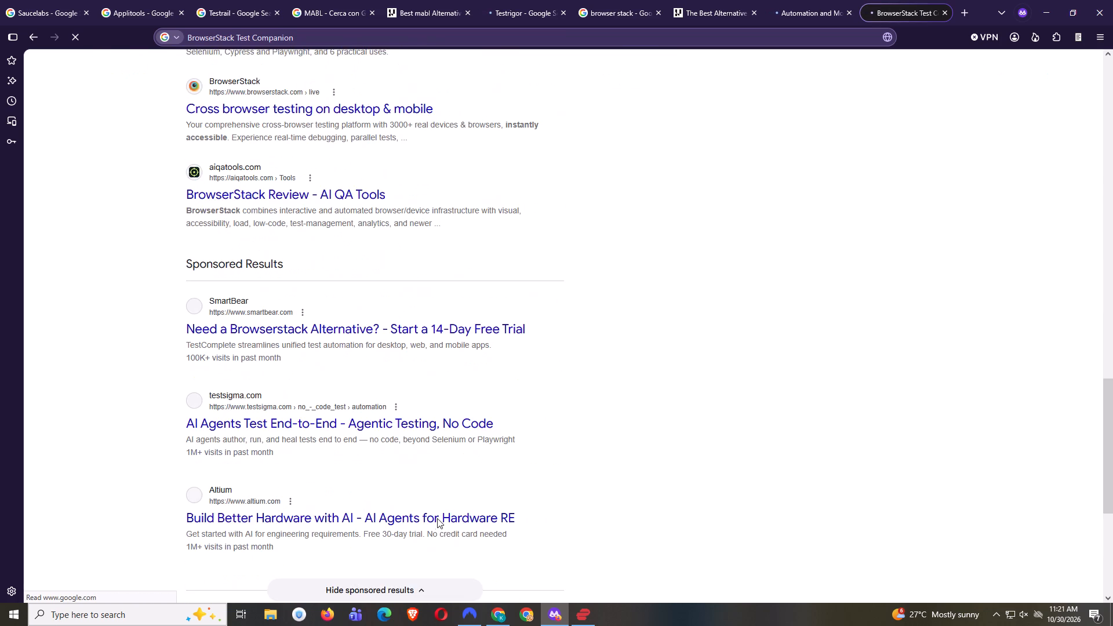
scroll(437, 518, down, 7)
click(437, 518)
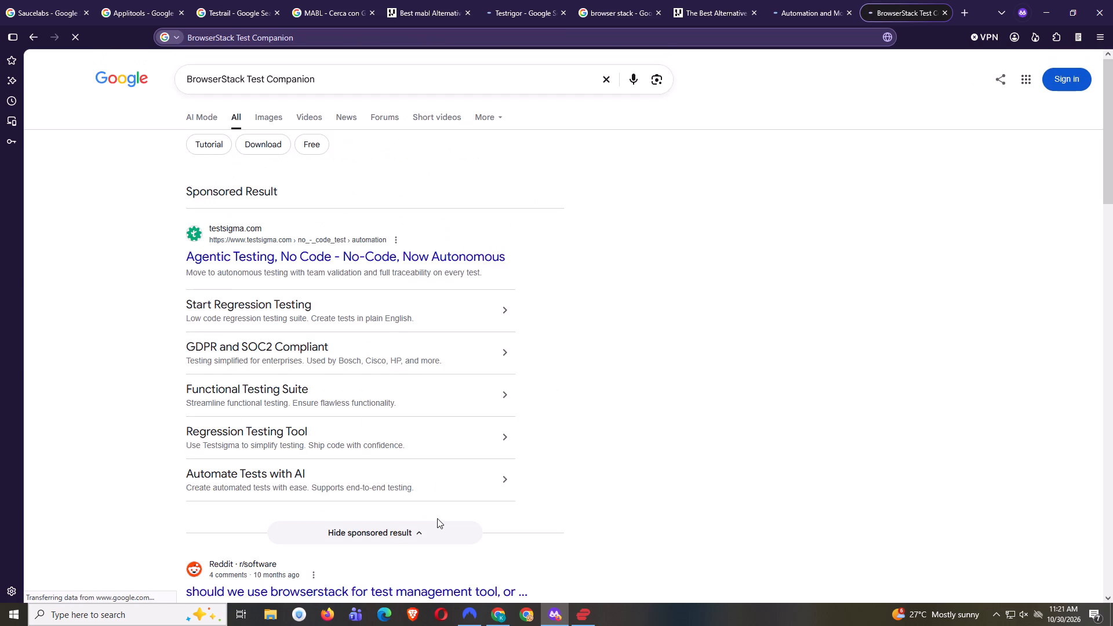
scroll(437, 518, down, 20)
scroll(437, 518, down, 8)
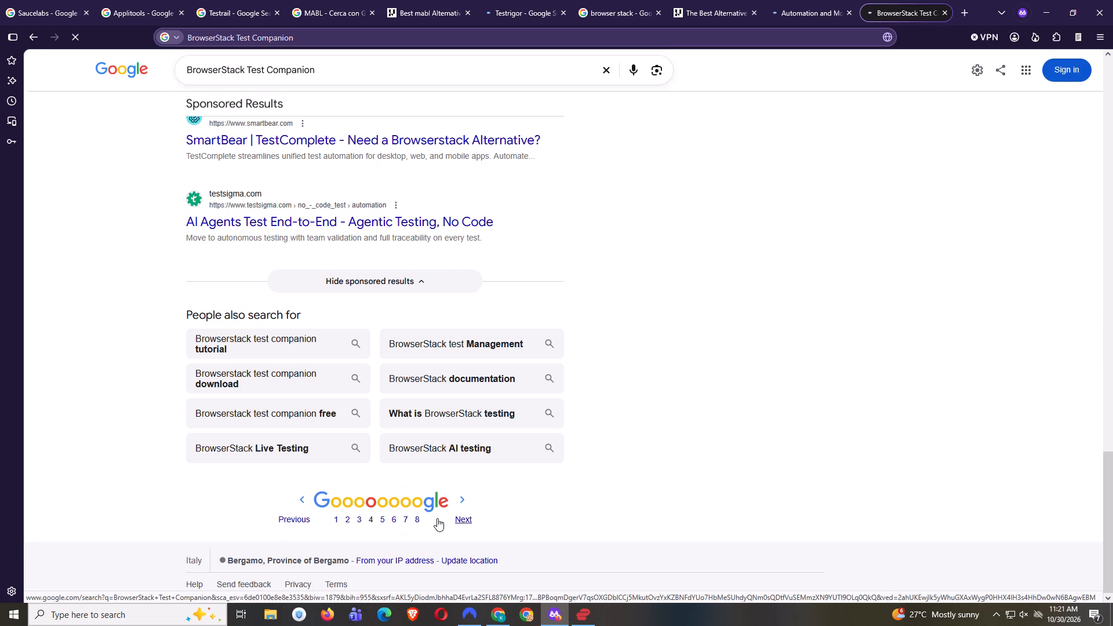
Examine the sponsored results on pages 5 and 6 of the BrowserStack Test Companion search.
click(437, 518)
scroll(437, 518, down, 20)
scroll(437, 518, down, 1)
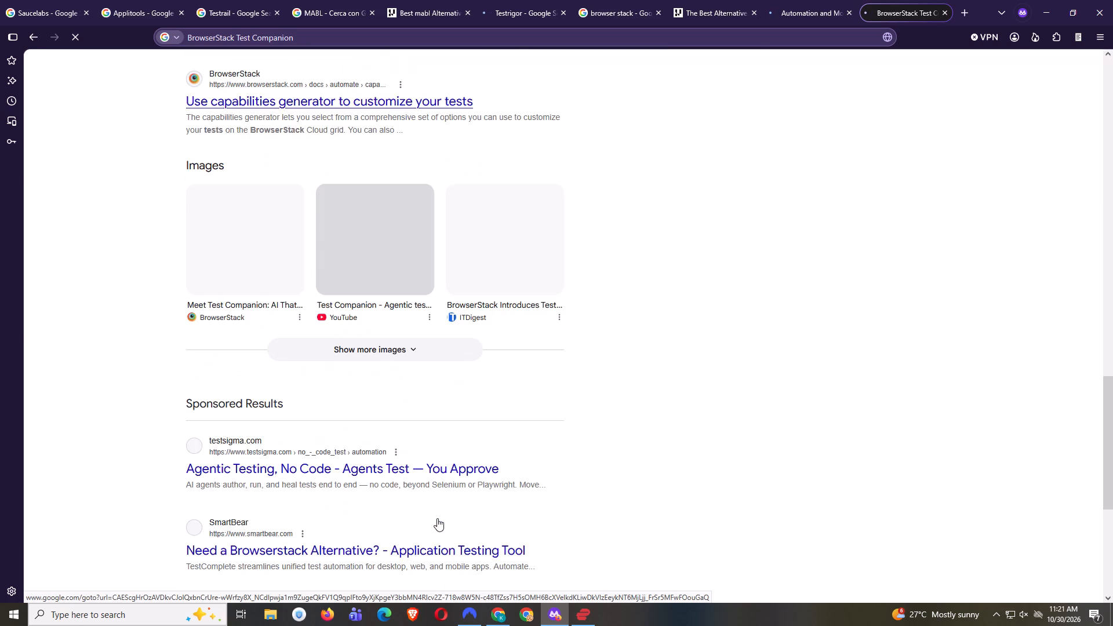
scroll(437, 518, down, 11)
click(437, 518)
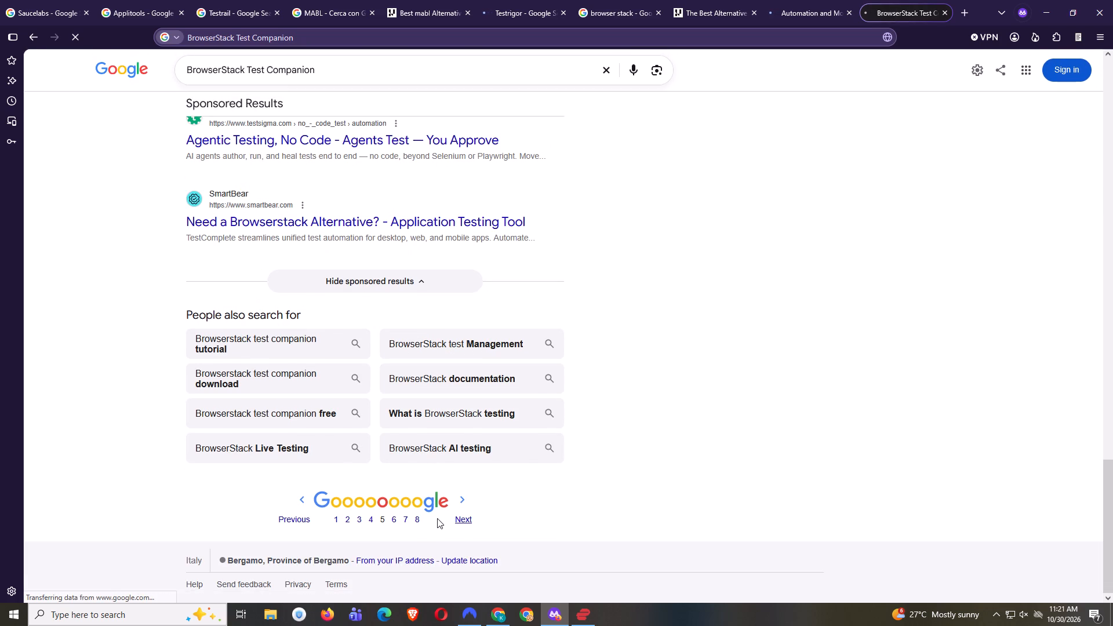
scroll(437, 518, down, 20)
scroll(450, 509, down, 6)
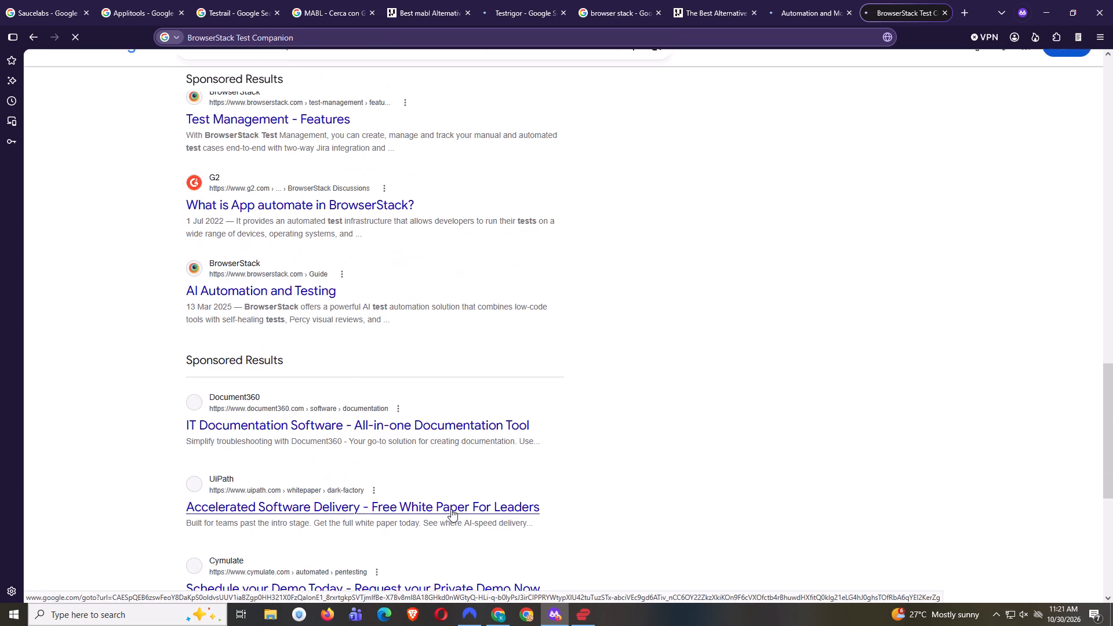
scroll(452, 507, down, 6)
Examine the sponsored results on pages 7 and 8 of the BrowserStack Test Companion search.
click(452, 507)
scroll(452, 507, down, 7)
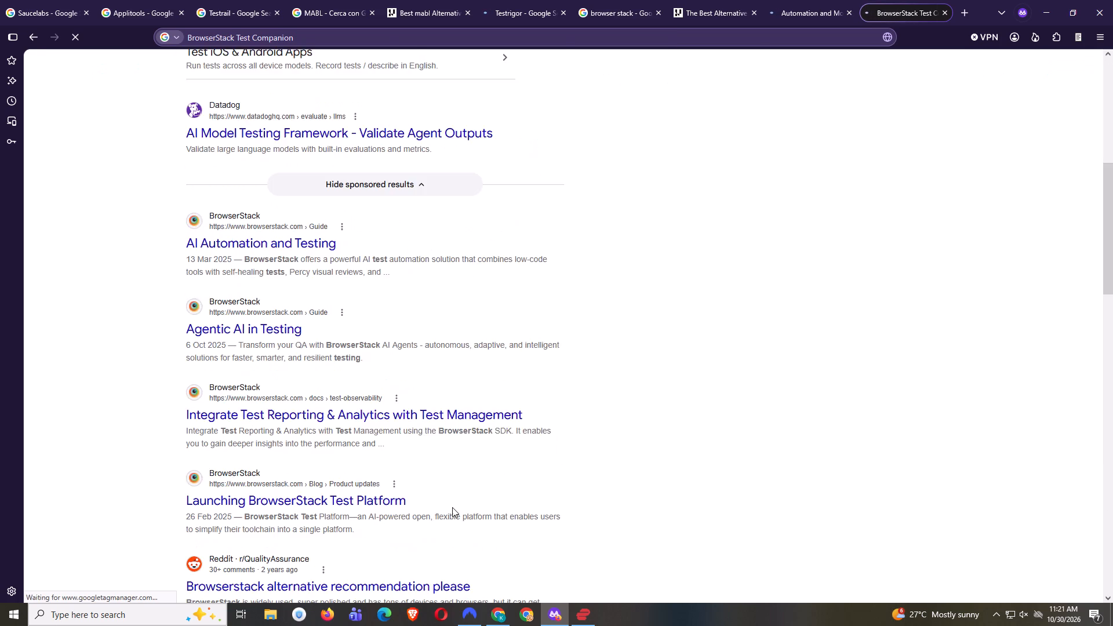
scroll(452, 507, down, 17)
scroll(452, 507, down, 6)
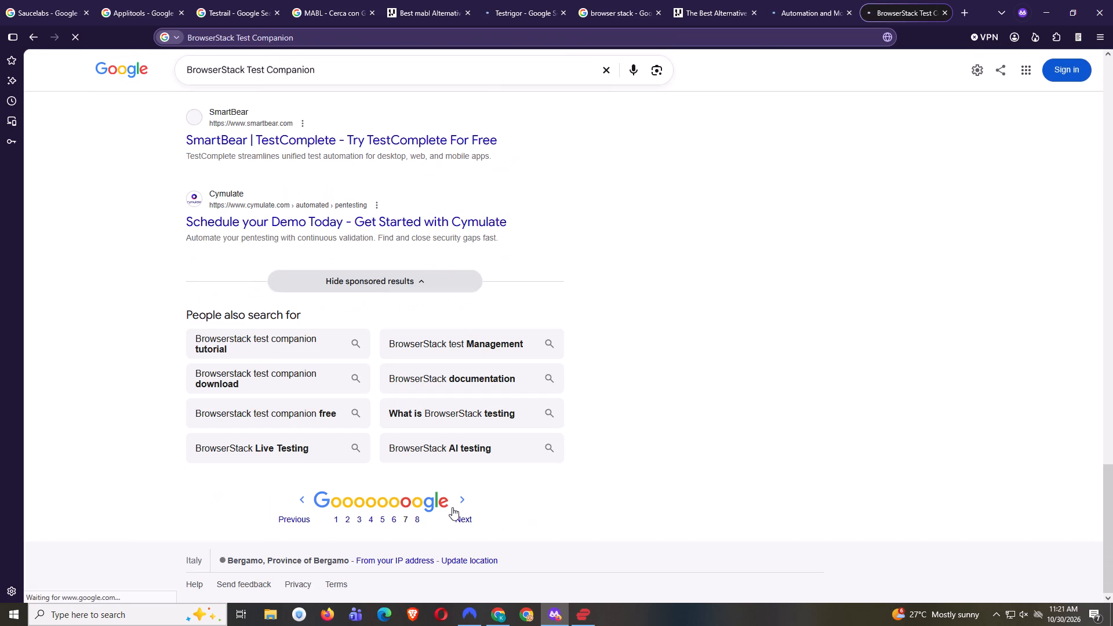
scroll(453, 505, down, 1)
click(453, 505)
scroll(453, 505, down, 13)
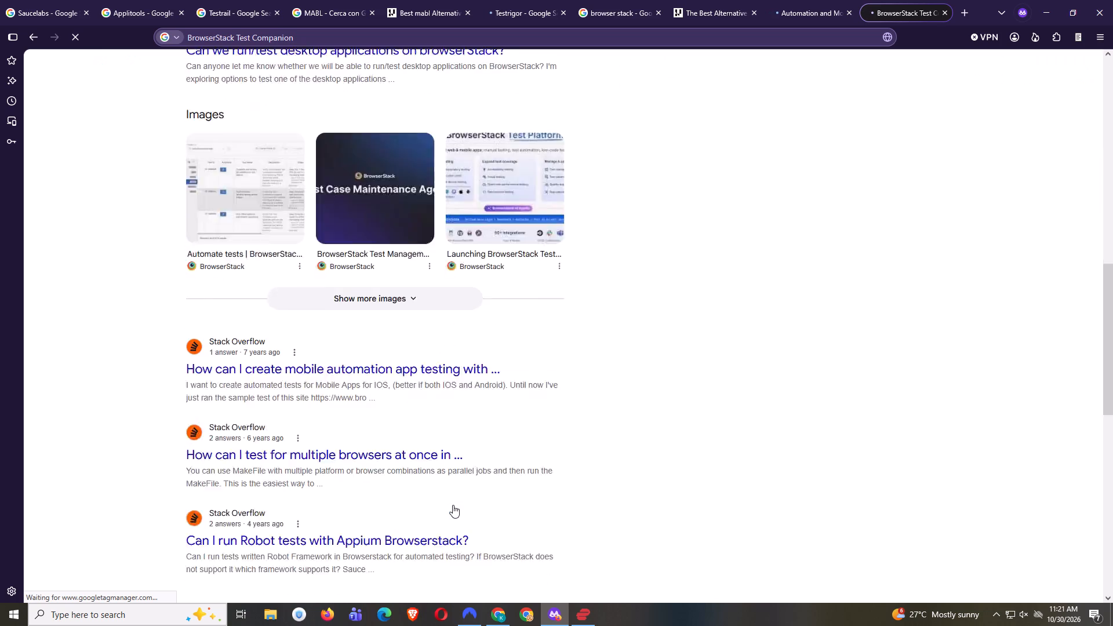
scroll(453, 505, down, 12)
Repeat the BrowserStack Test Companion search with the omitted results included and examine the sponsored results on its first page.
click(439, 466)
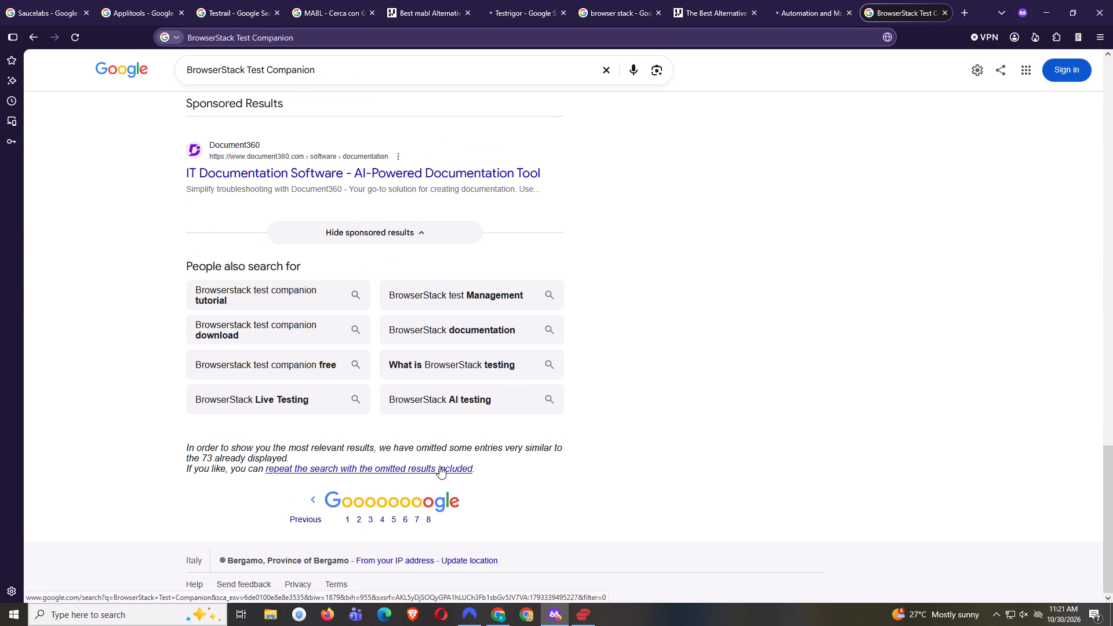
scroll(439, 466, down, 15)
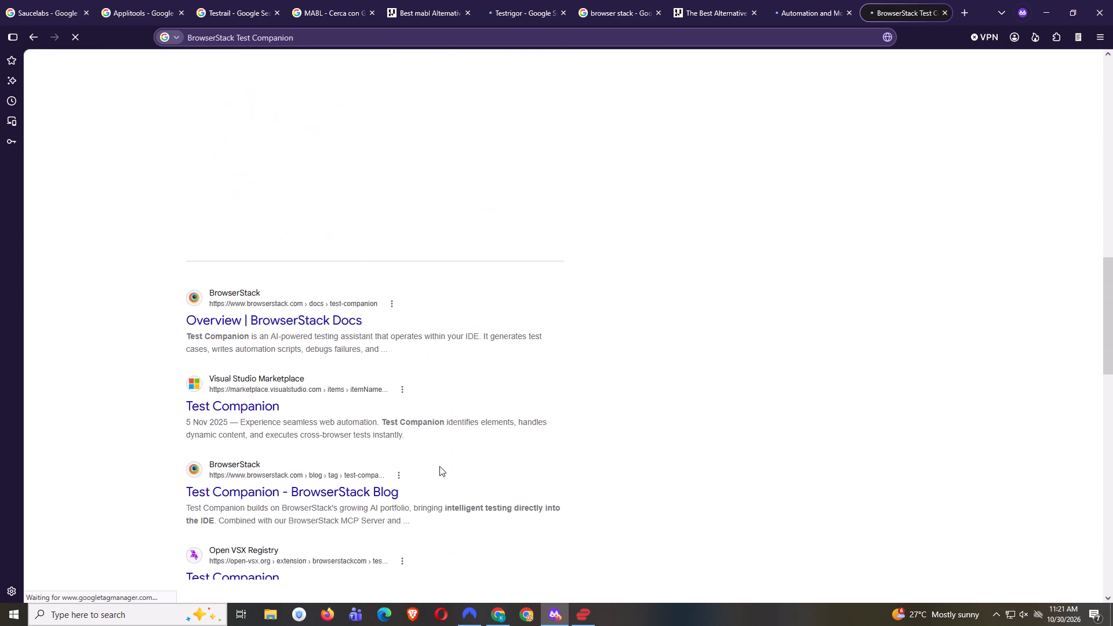
scroll(439, 466, down, 16)
scroll(448, 500, down, 6)
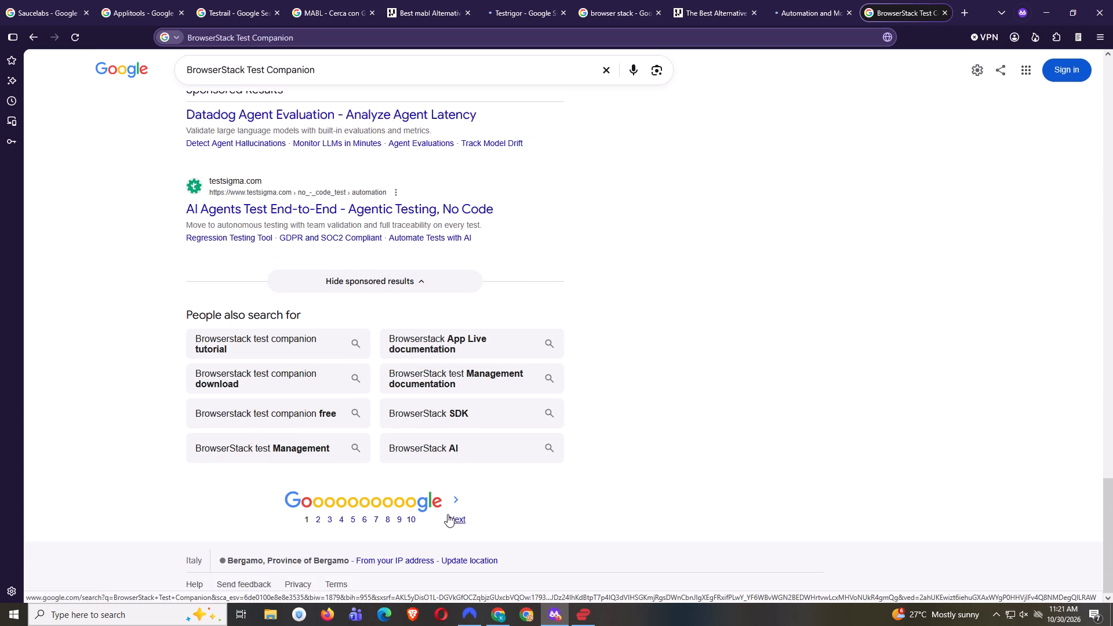
Examine the sponsored results on pages 2 and 3 of the expanded BrowserStack Test Companion search.
click(448, 514)
scroll(446, 512, down, 14)
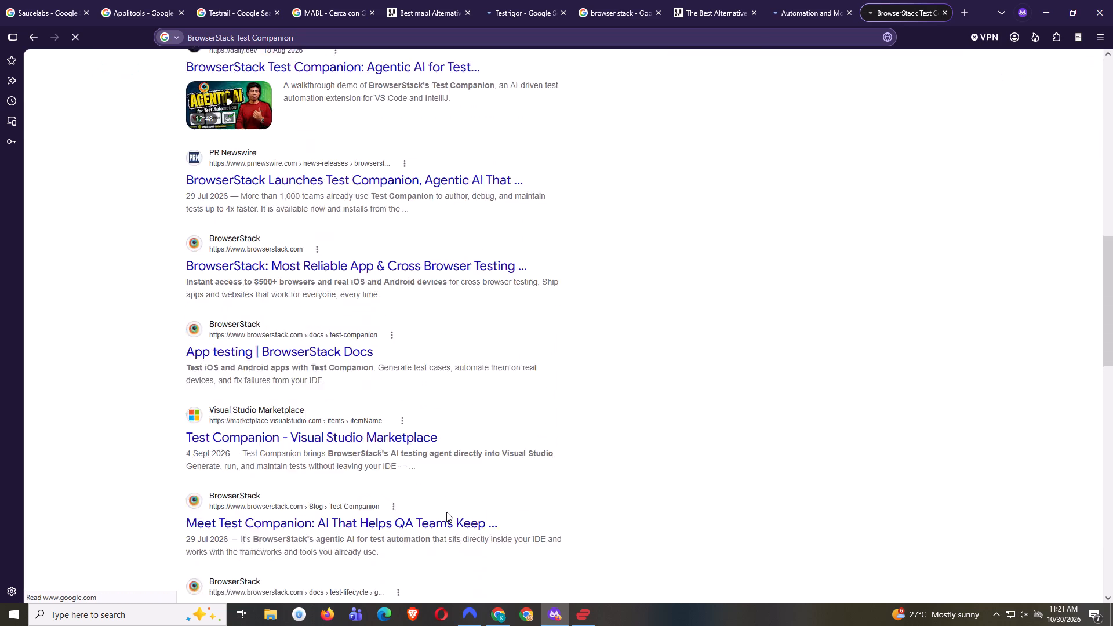
scroll(446, 512, down, 17)
click(446, 511)
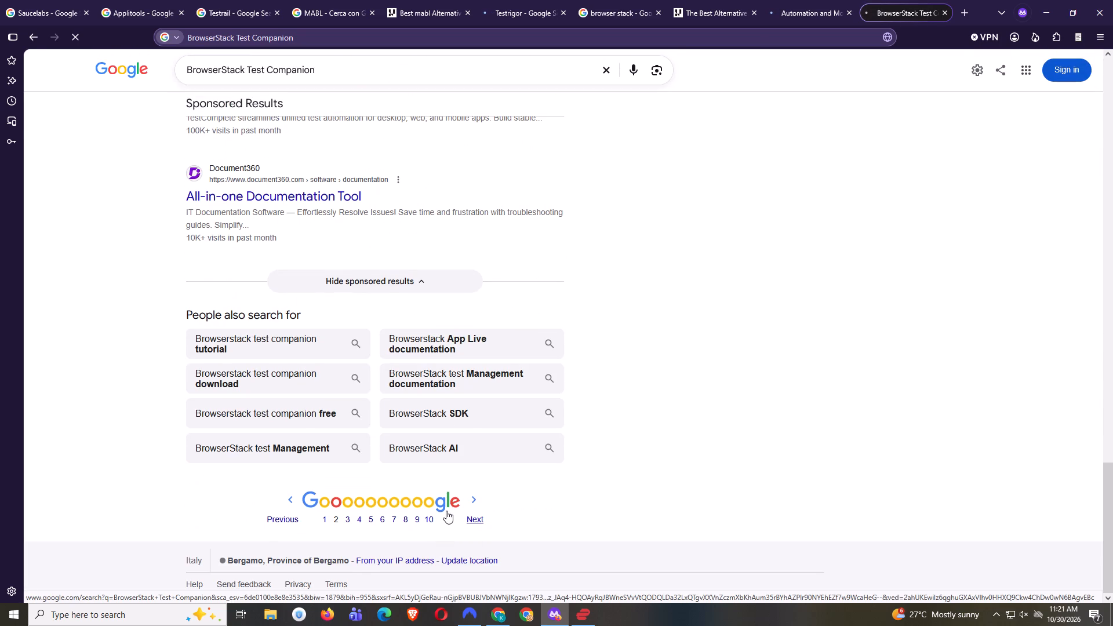
scroll(446, 511, down, 20)
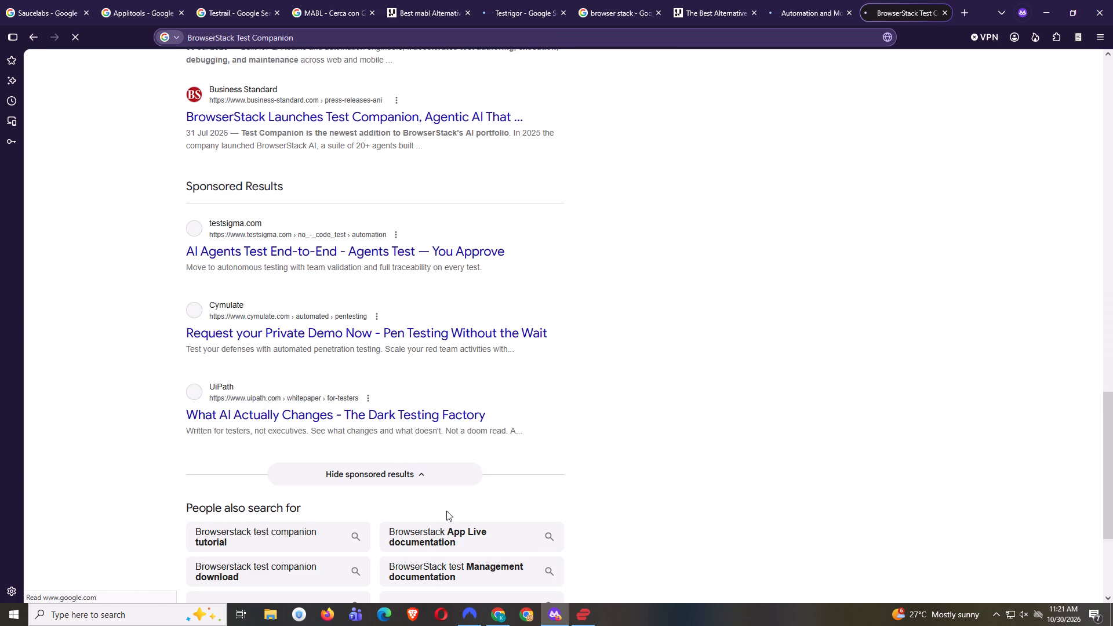
scroll(446, 511, down, 8)
Examine the sponsored results on pages 4 and 5 of the expanded BrowserStack Test Companion search.
click(446, 510)
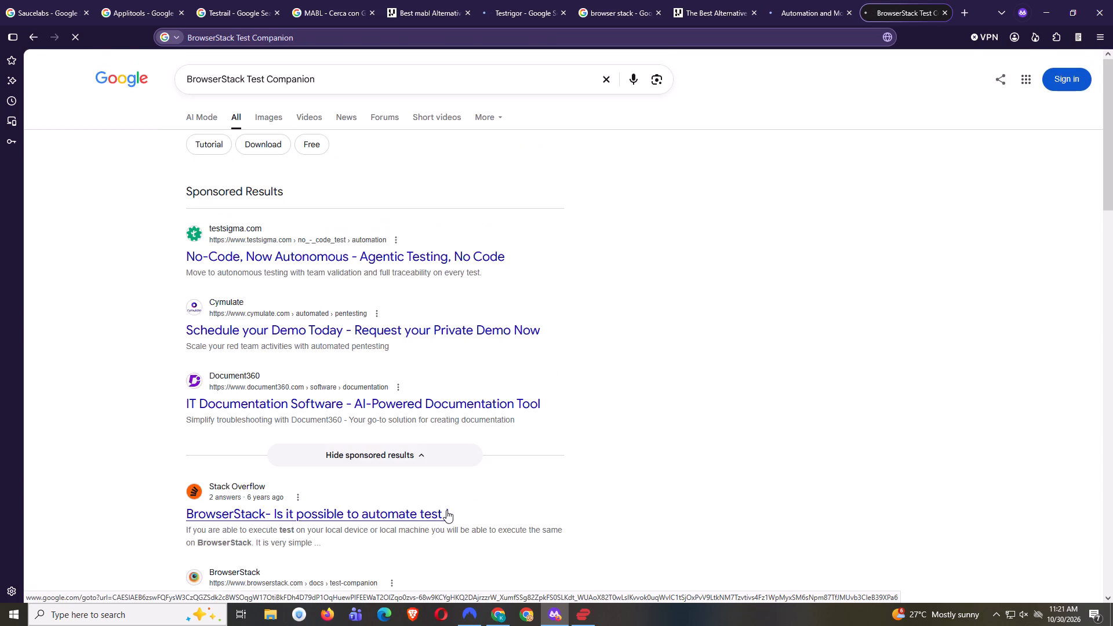
scroll(446, 510, down, 20)
scroll(446, 510, down, 7)
click(446, 510)
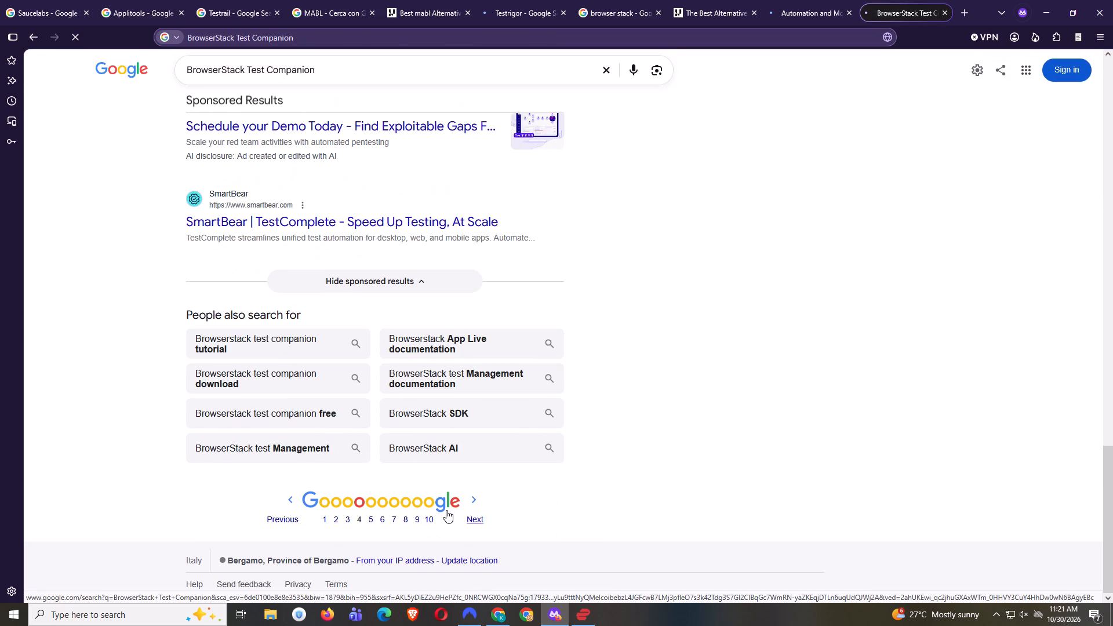
scroll(446, 510, down, 19)
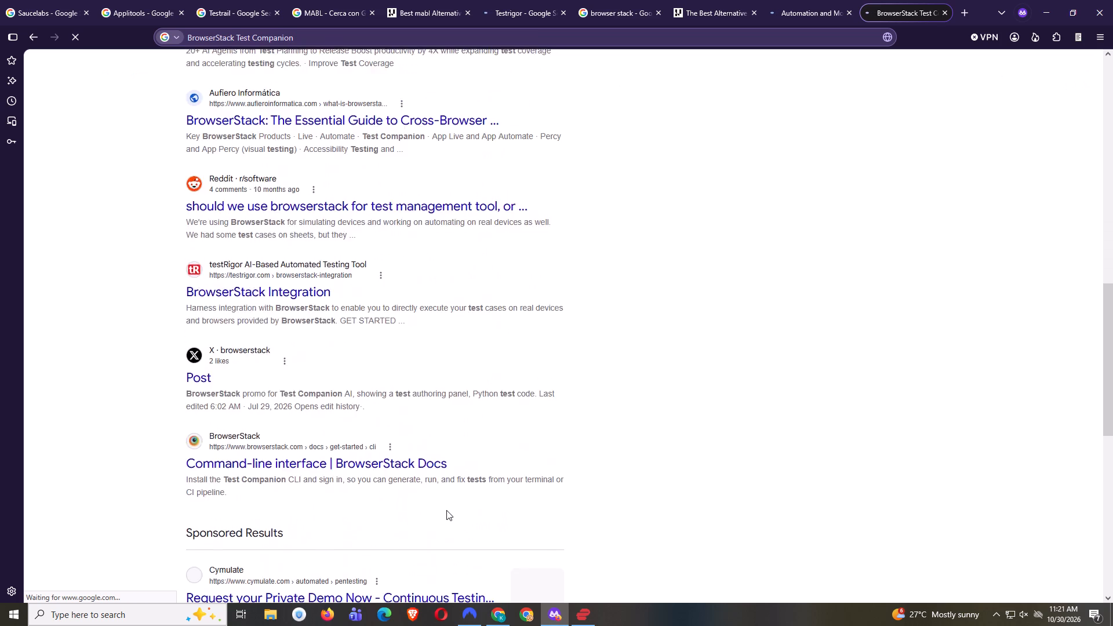
scroll(446, 510, down, 7)
click(446, 510)
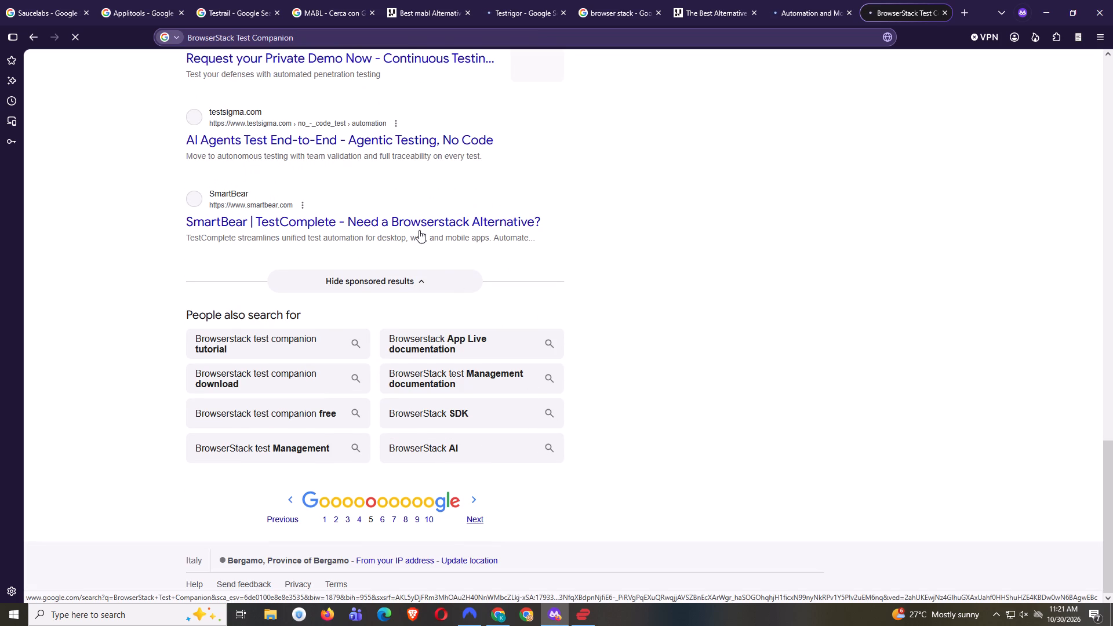
scroll(407, 243, down, 7)
click(278, 24)
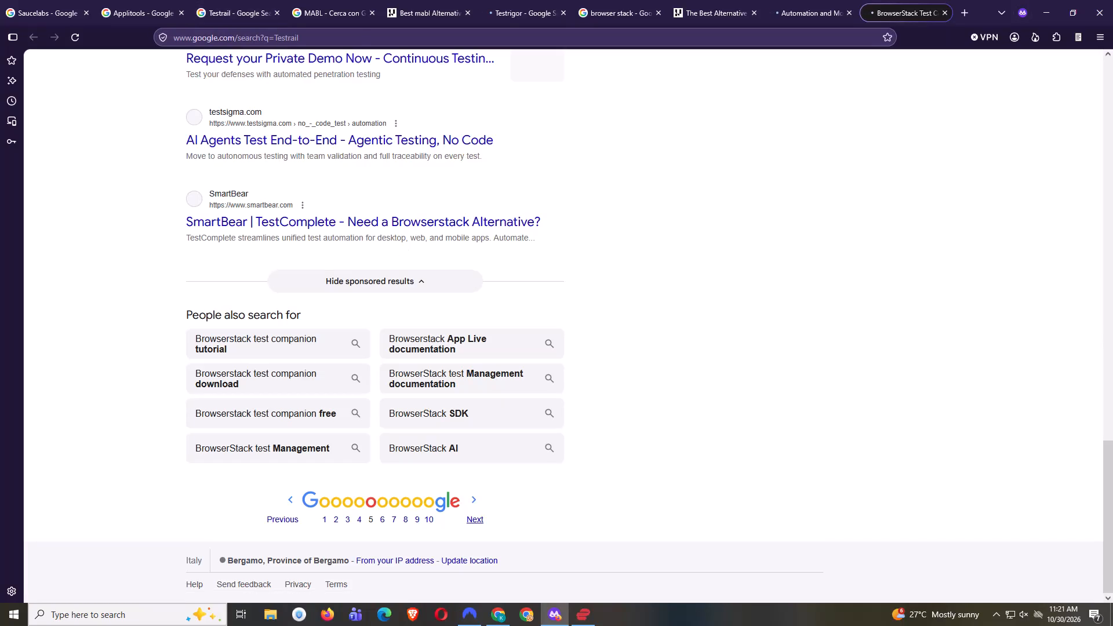
click(923, 11)
Change the search query to BrowserStack testing and run the search.
scroll(358, 107, down, 1)
scroll(358, 146, up, 9)
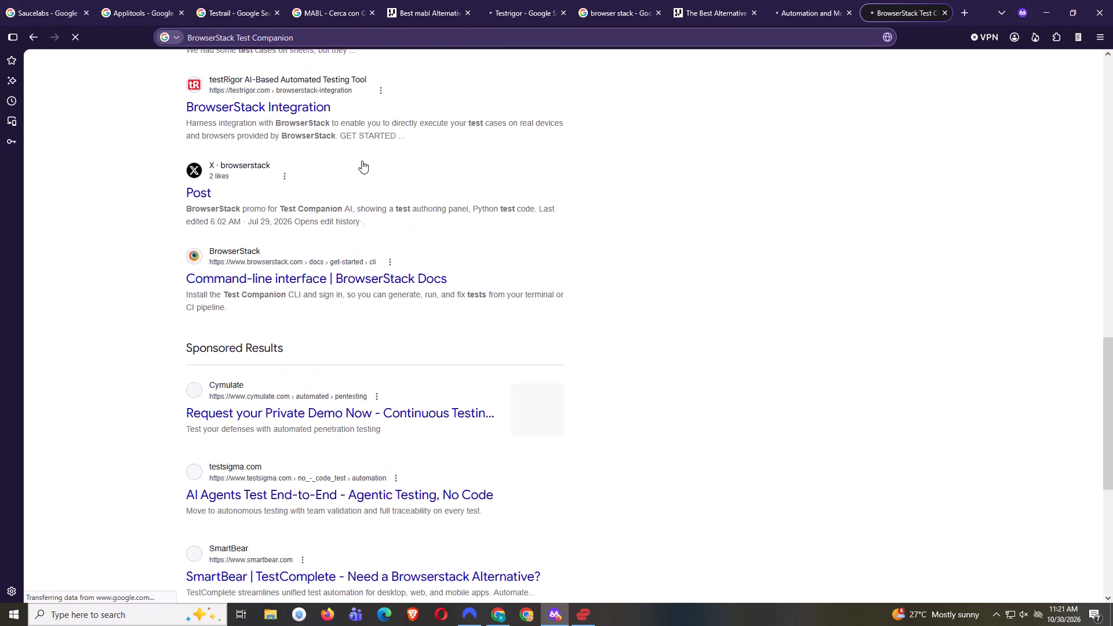
scroll(362, 161, up, 15)
drag(246, 79, 354, 78)
key(BackSpace)
key(t)
key(e)
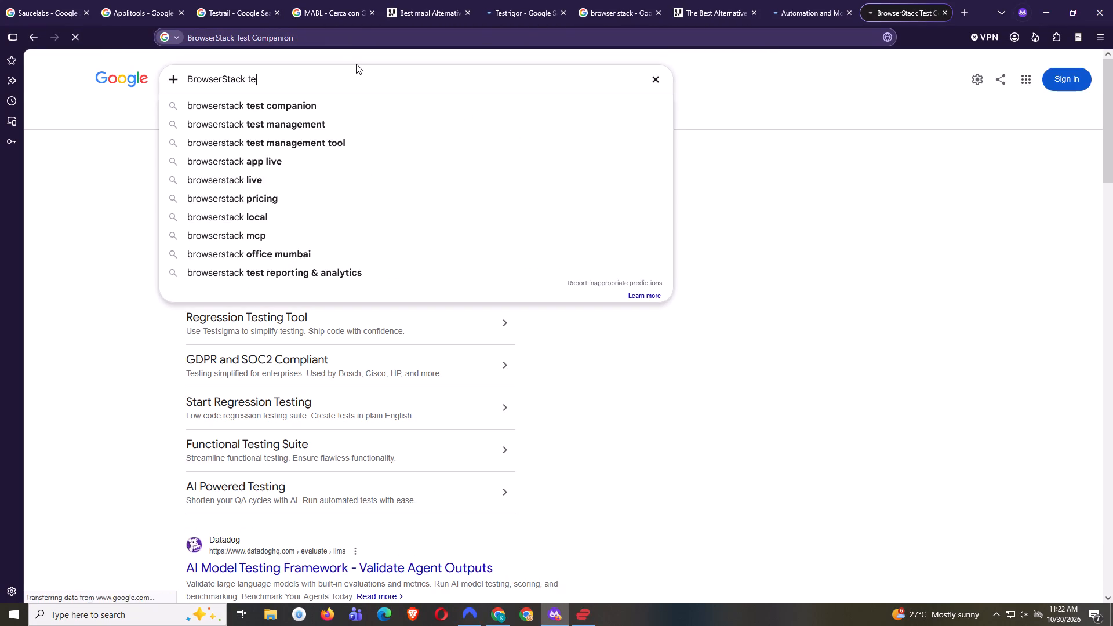
key(s)
text(tin)
key(g)
key(Return)
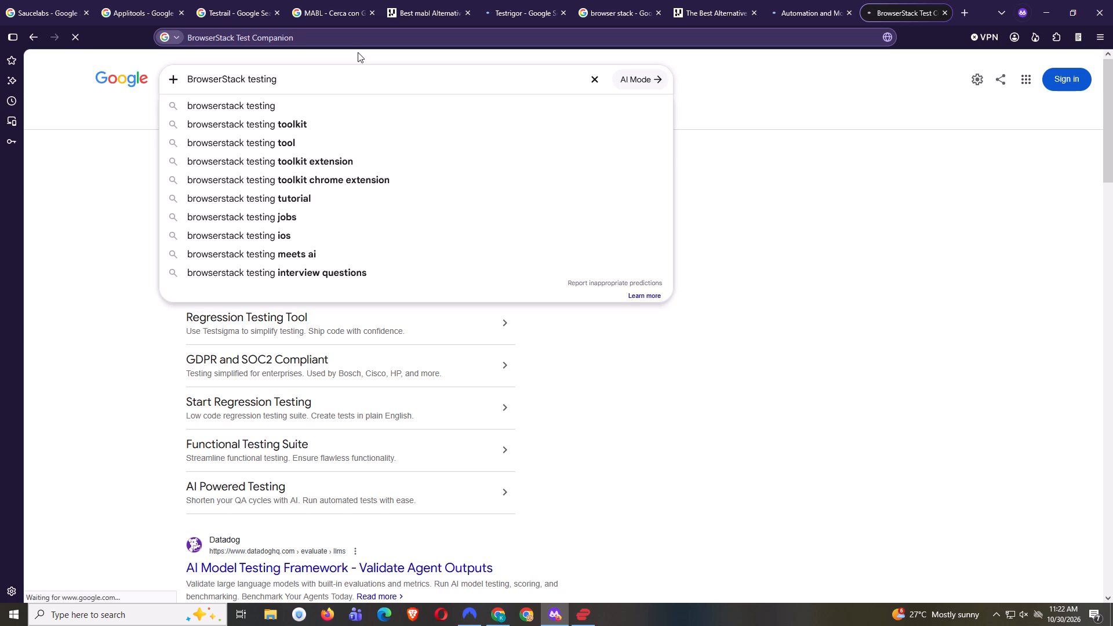
Complete the reCAPTCHA check for the BrowserStack testing search by selecting the squares with traffic lights.
click(67, 86)
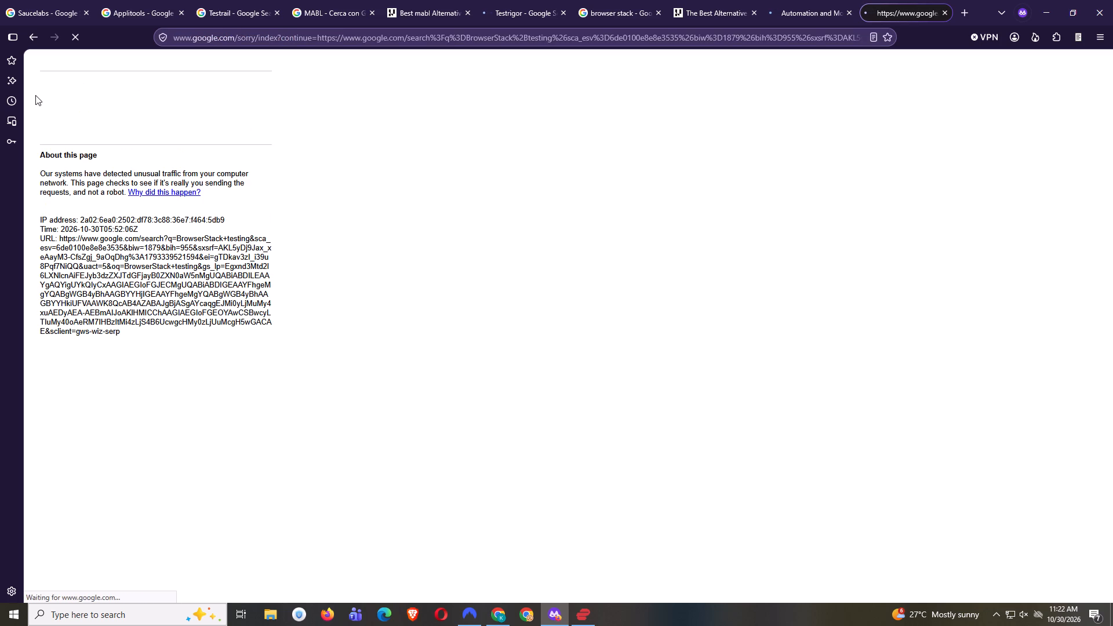
click(51, 96)
click(52, 104)
click(57, 116)
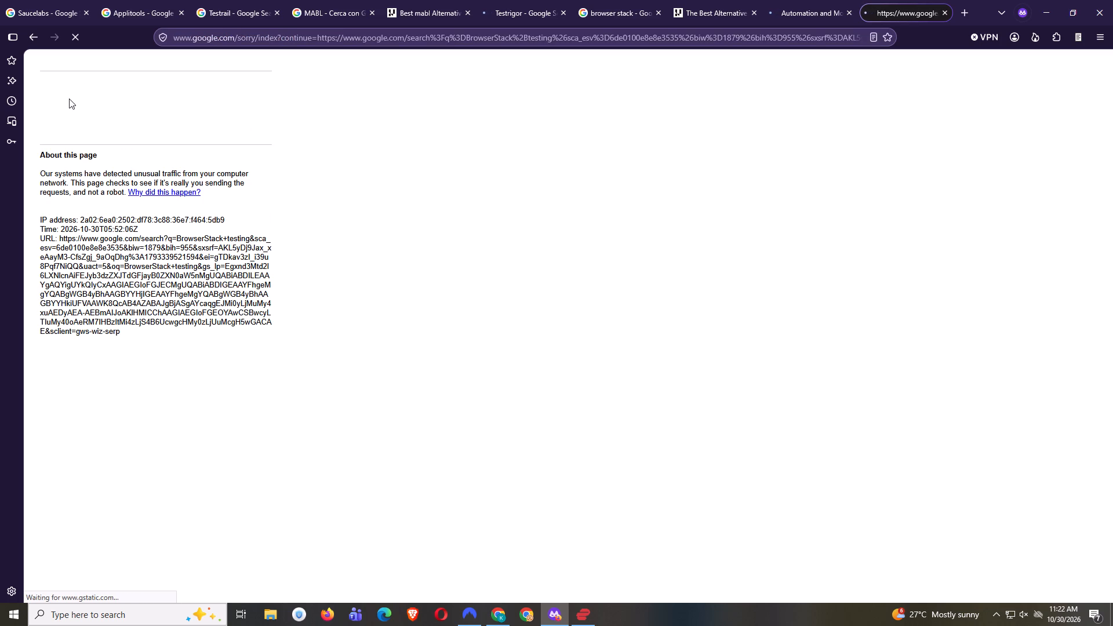
click(69, 99)
click(60, 104)
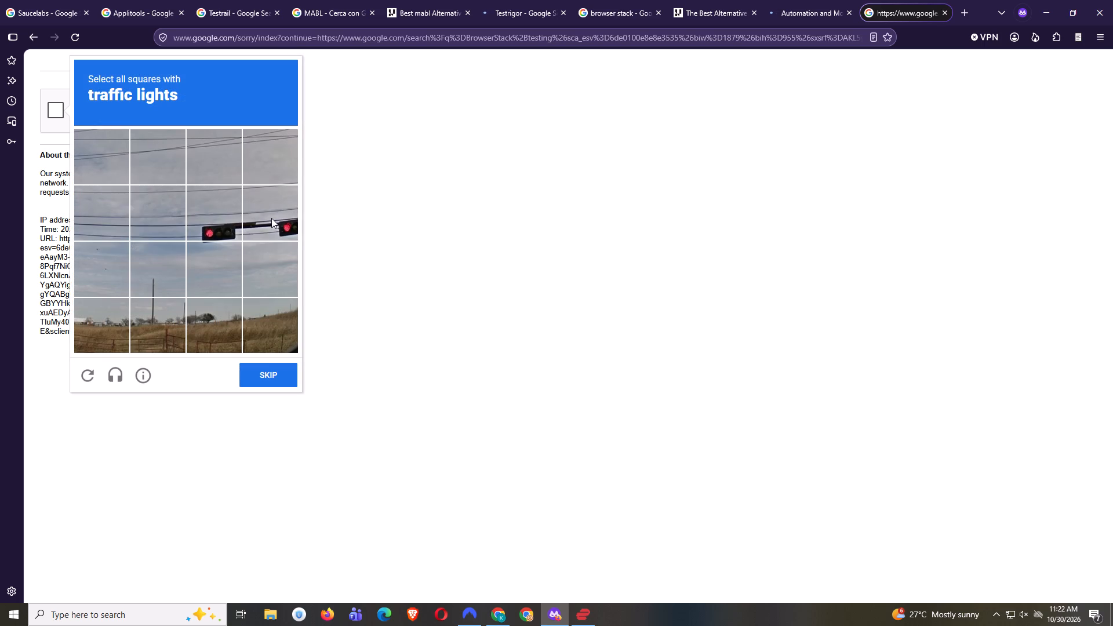
click(208, 228)
click(270, 225)
click(264, 372)
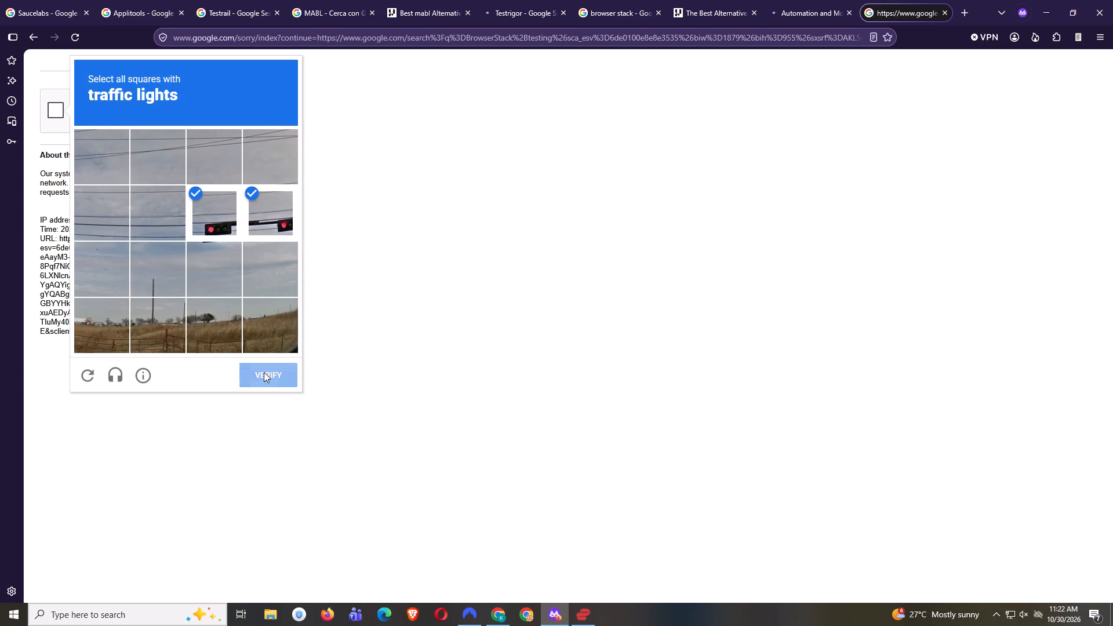
Examine the first results page of the BrowserStack testing search for sponsored results and continue to page 2.
scroll(413, 310, down, 9)
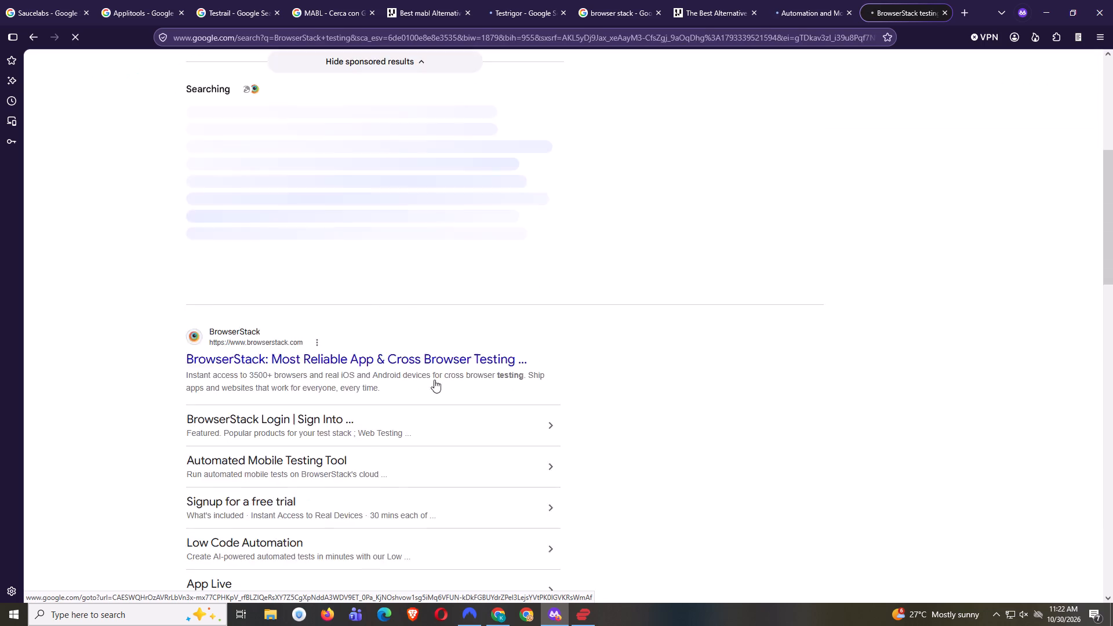
scroll(434, 380, down, 13)
scroll(450, 441, down, 6)
scroll(412, 478, down, 2)
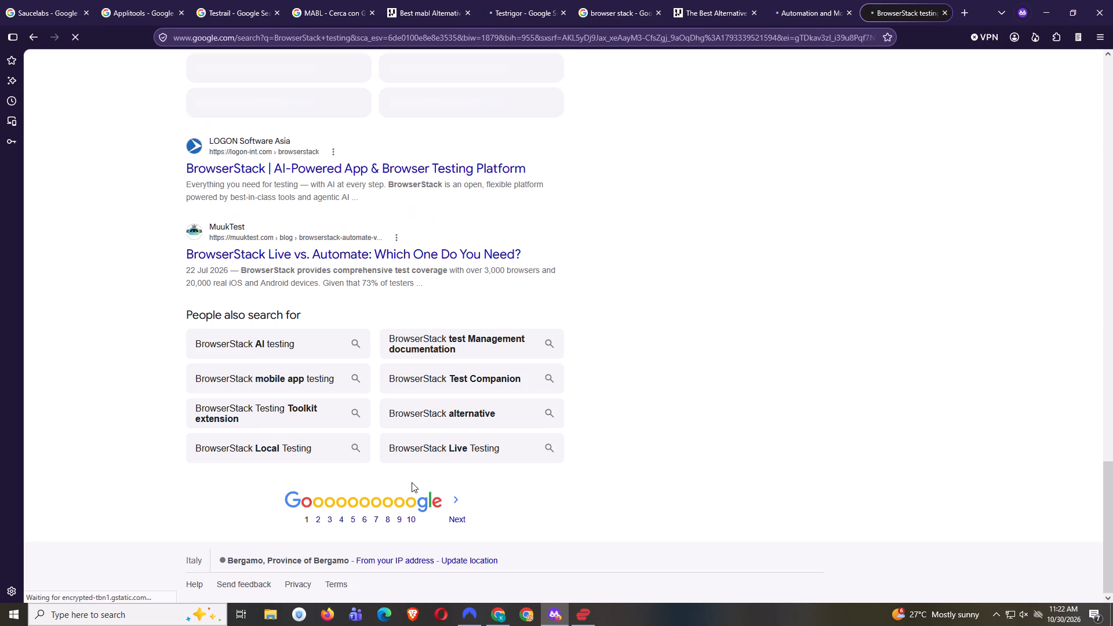
scroll(412, 482, down, 4)
click(453, 512)
click(453, 516)
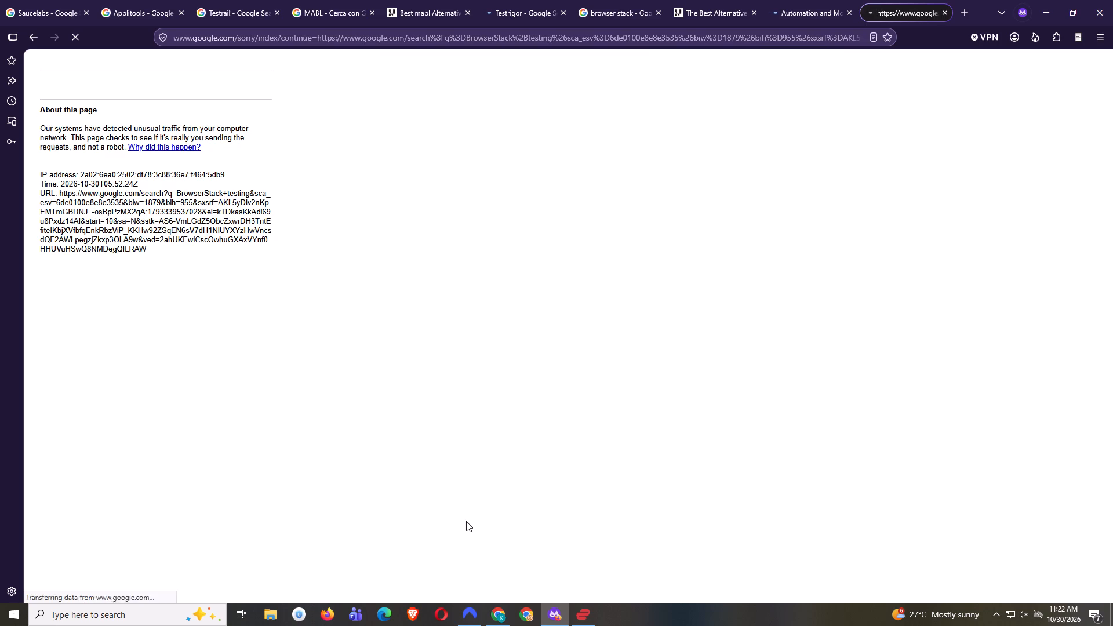
Complete the second reCAPTCHA check by selecting the motorcycle squares and the images with a bus.
click(64, 114)
click(64, 114)
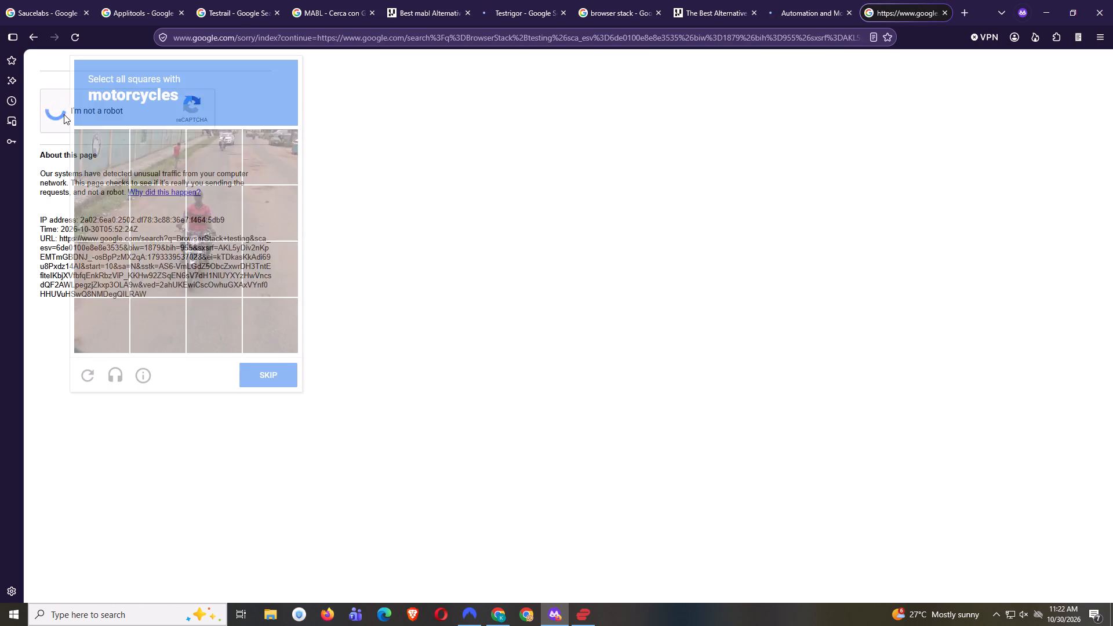
click(208, 235)
click(208, 254)
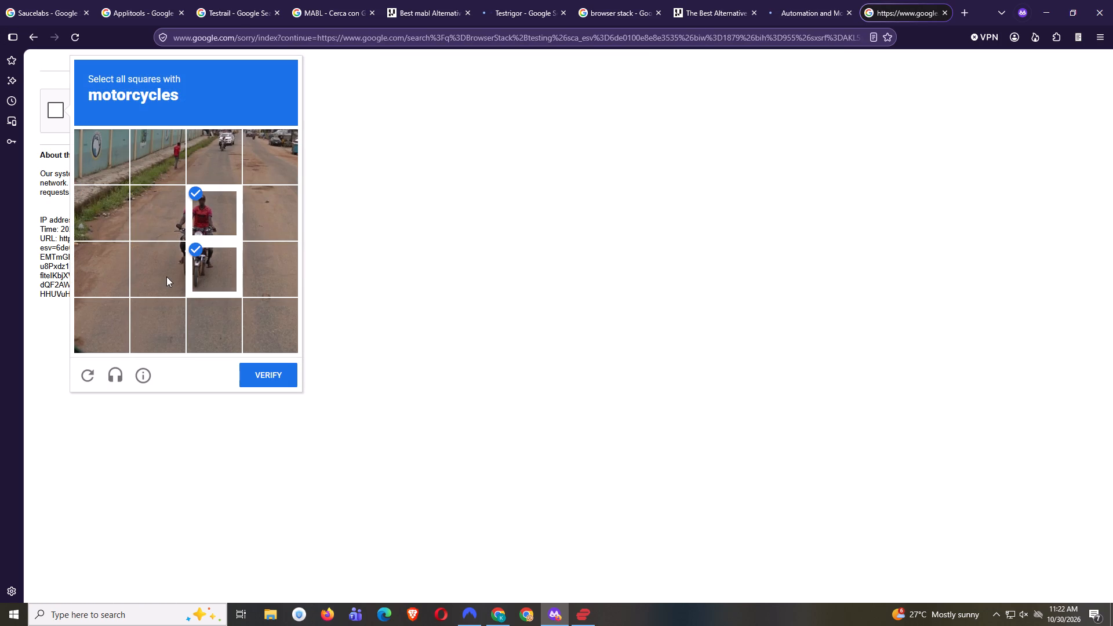
click(264, 370)
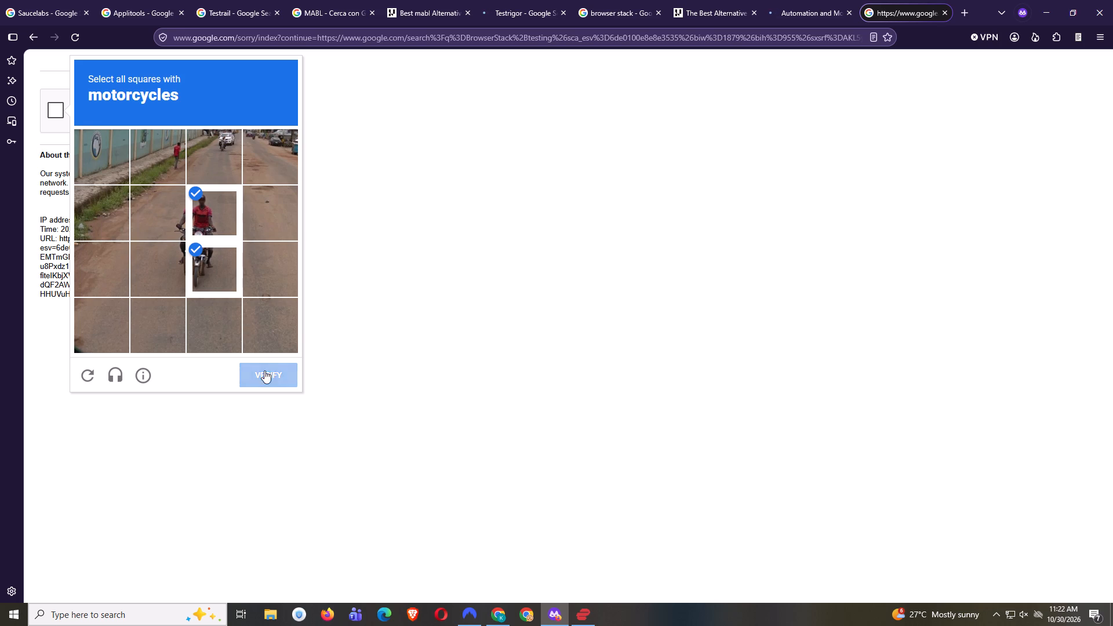
click(184, 246)
click(239, 297)
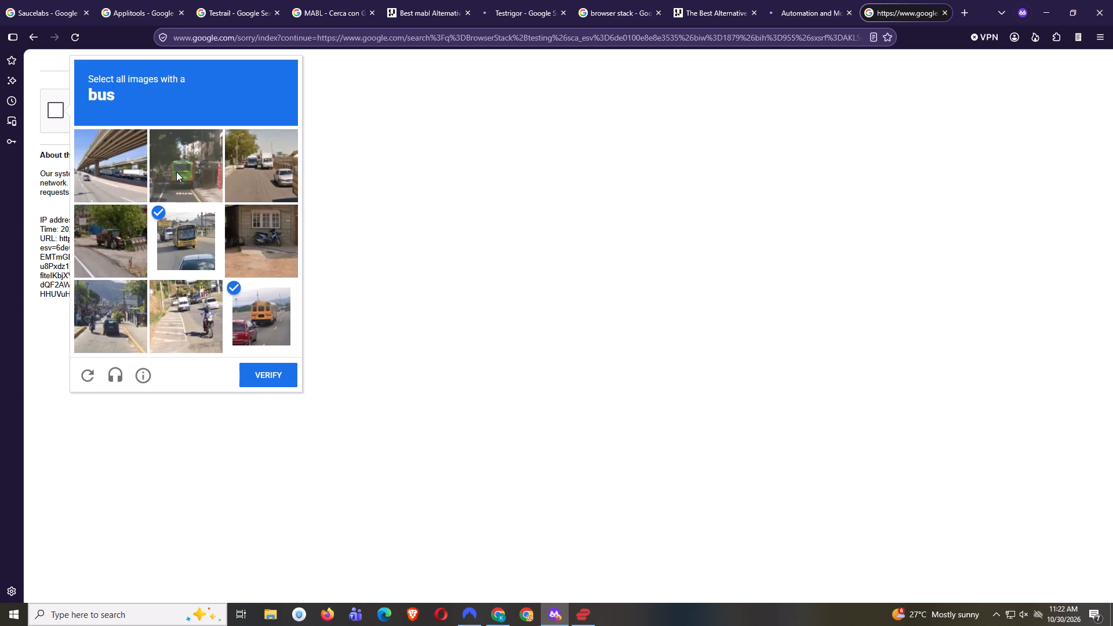
click(176, 172)
click(275, 379)
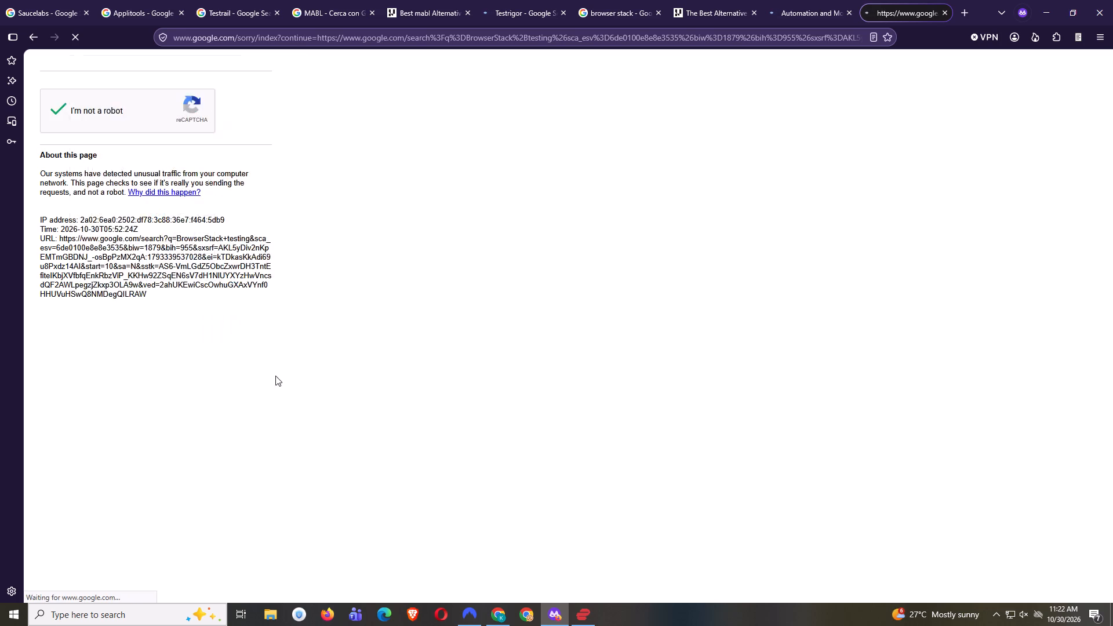
Examine the sponsored results on page 2 of the BrowserStack testing search and continue to page 3.
scroll(455, 437, down, 20)
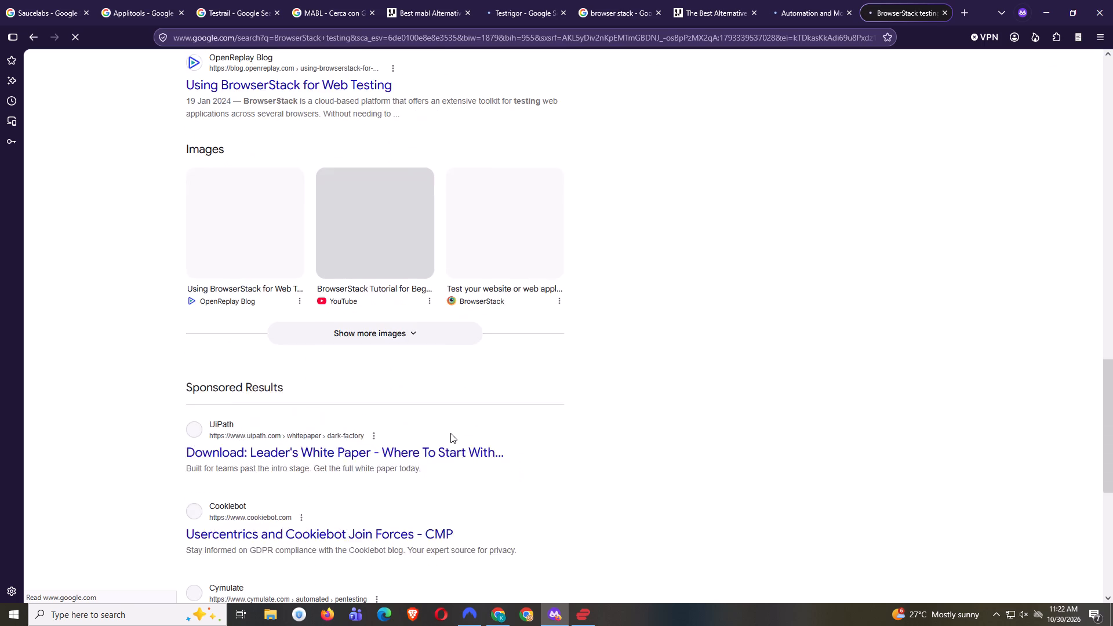
scroll(424, 474, down, 12)
click(439, 500)
click(440, 507)
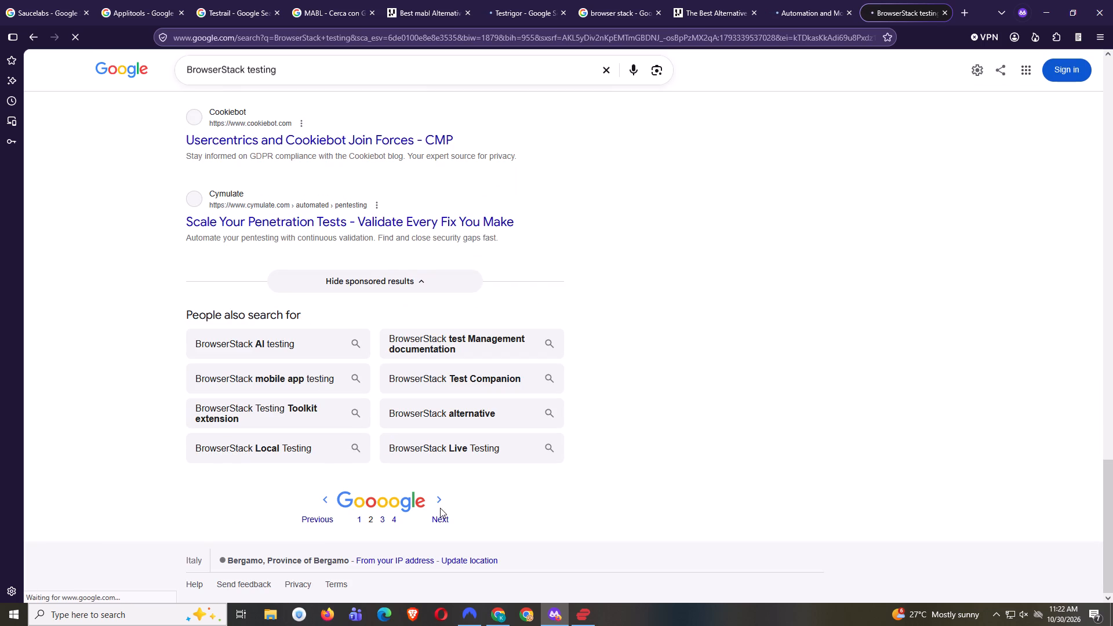
click(438, 514)
click(439, 517)
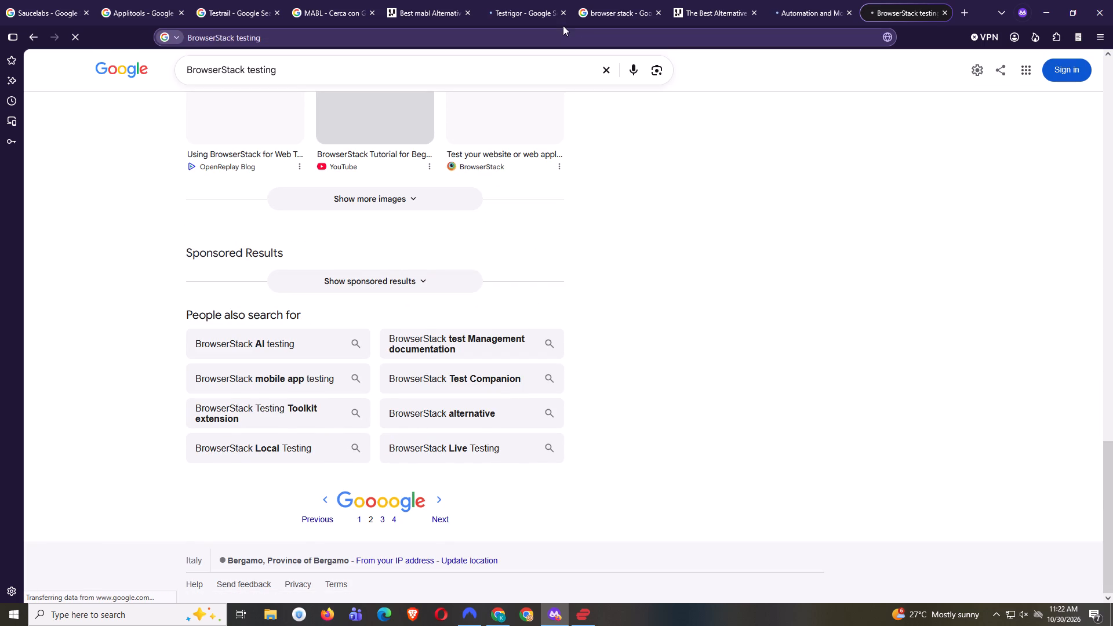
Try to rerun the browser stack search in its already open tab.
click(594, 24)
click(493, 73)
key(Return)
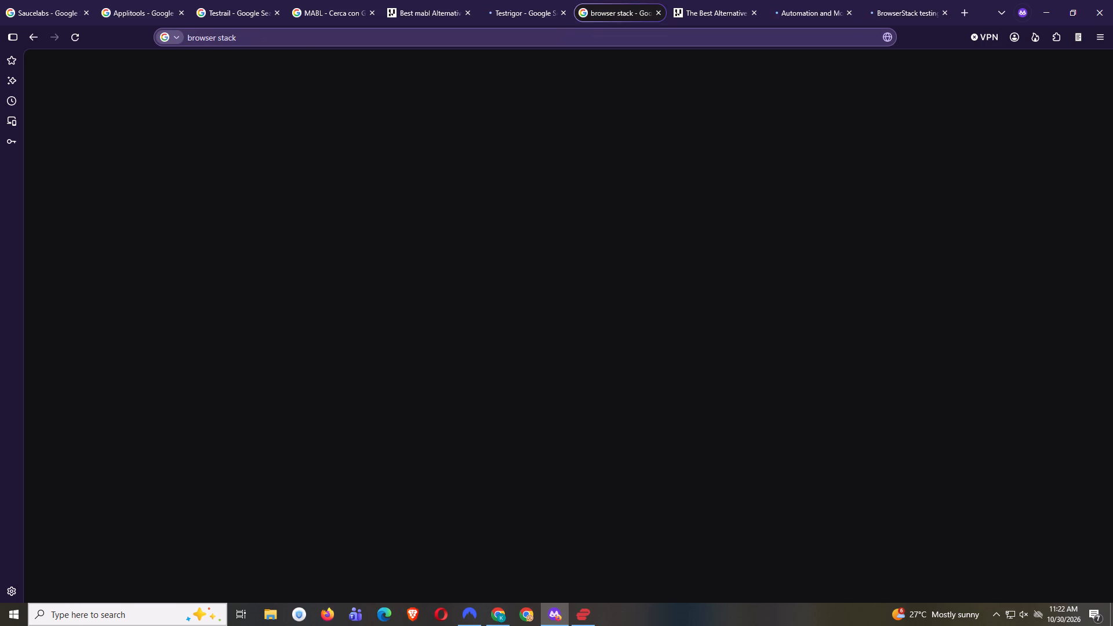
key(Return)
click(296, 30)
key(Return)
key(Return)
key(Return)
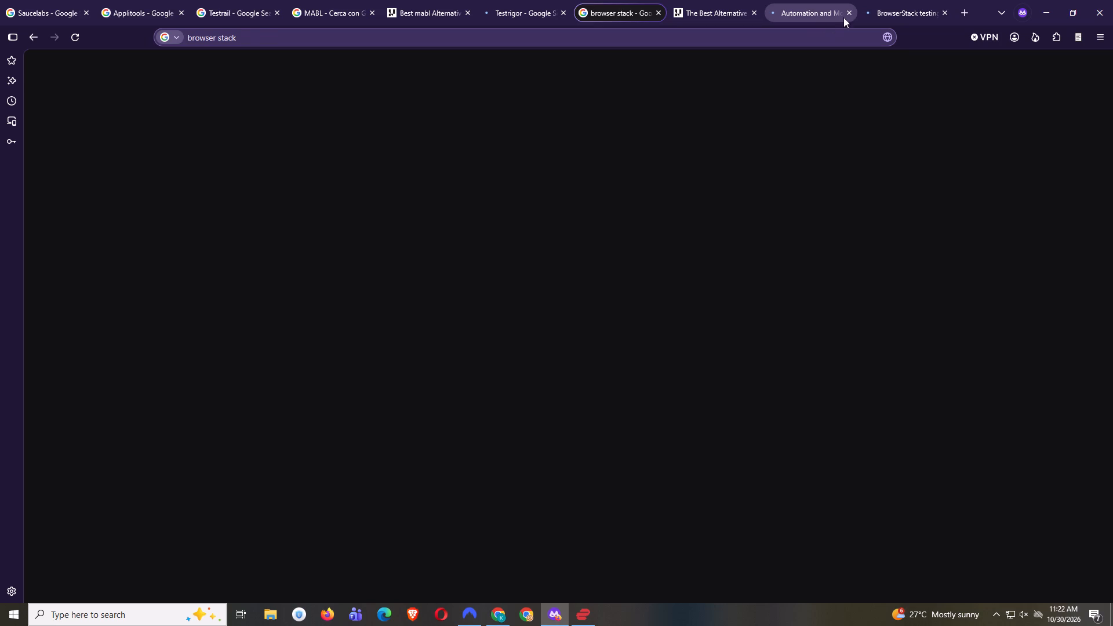
Close the tab with Coursera's Automation and Modern Testing Tools course.
click(872, 15)
click(819, 16)
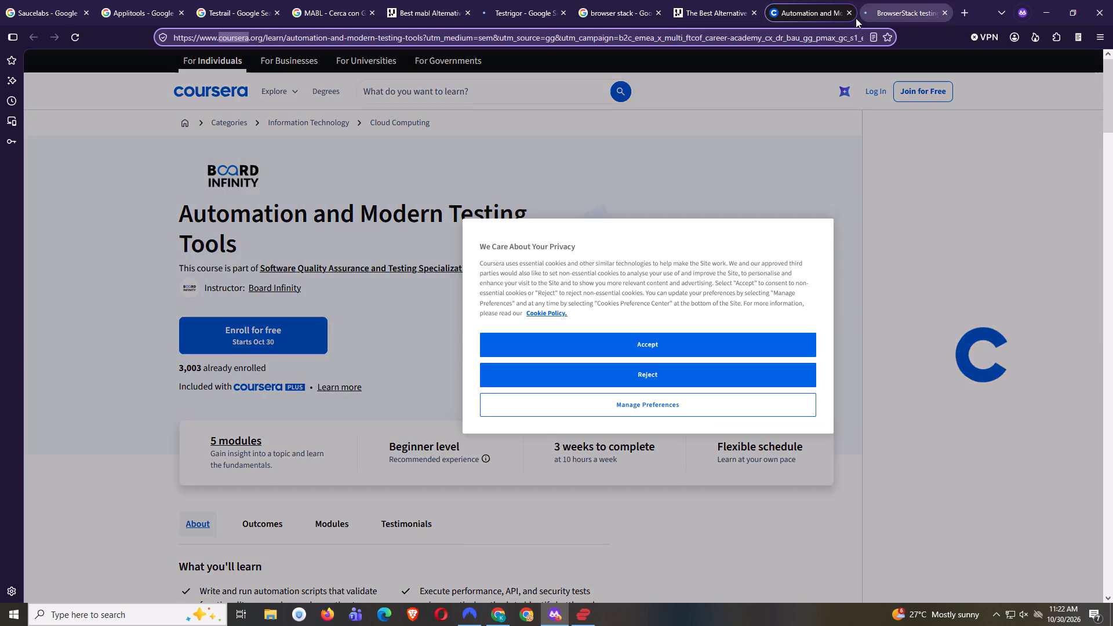
click(849, 15)
Examine the sponsored results on page 3 of the BrowserStack testing search and continue to page 4.
scroll(457, 532, down, 7)
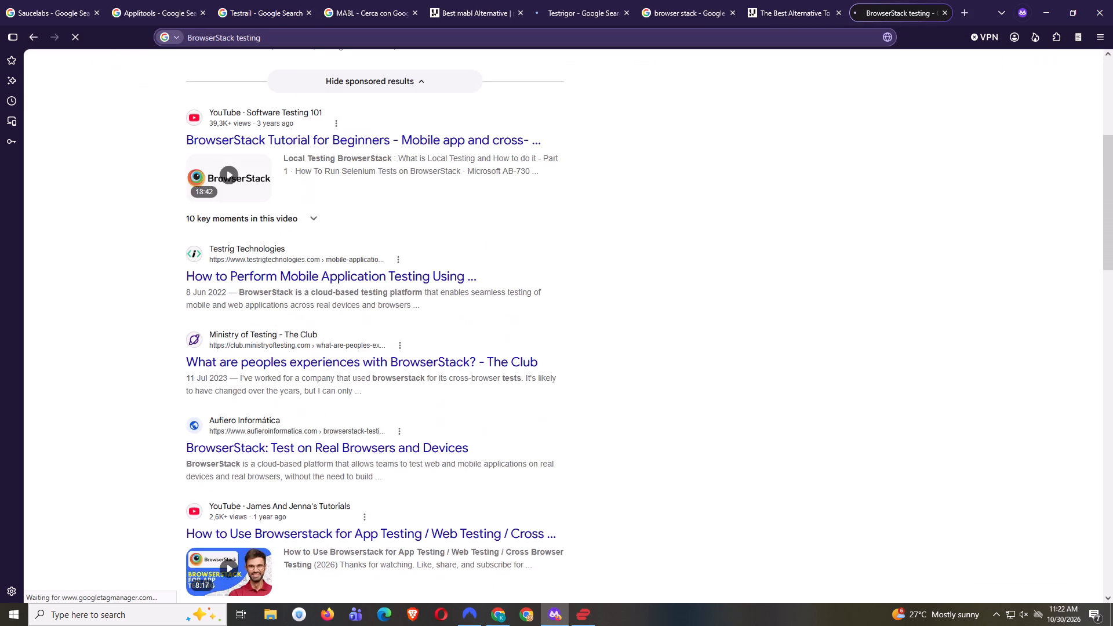
scroll(457, 524, down, 14)
scroll(448, 508, down, 8)
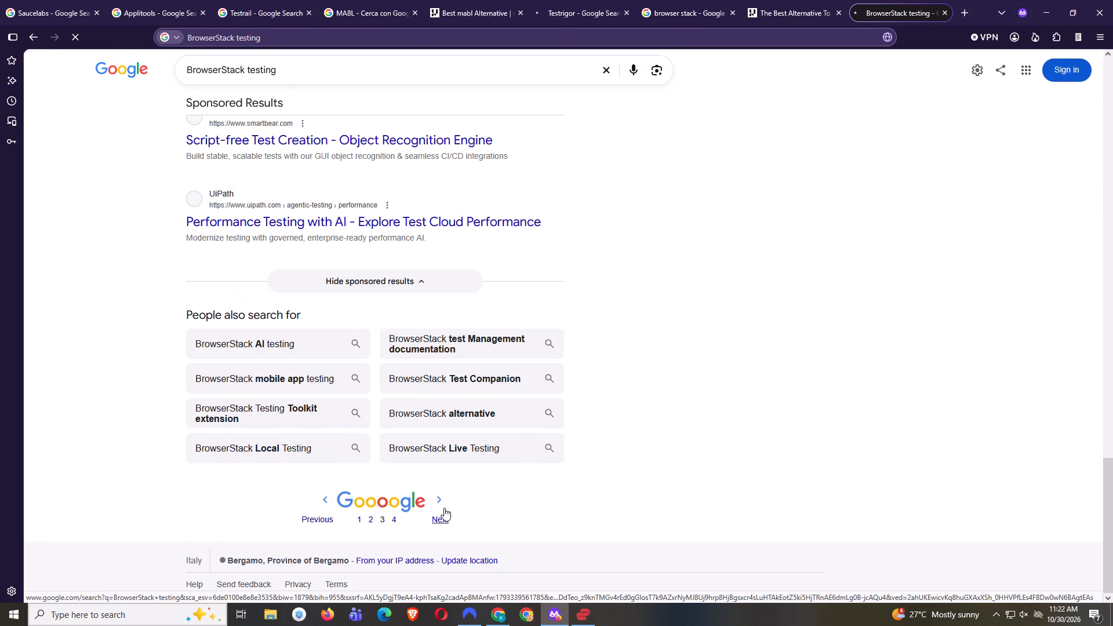
click(434, 508)
Examine the sponsored results on page 4 and repeat the BrowserStack testing search with the omitted results included.
scroll(434, 508, down, 18)
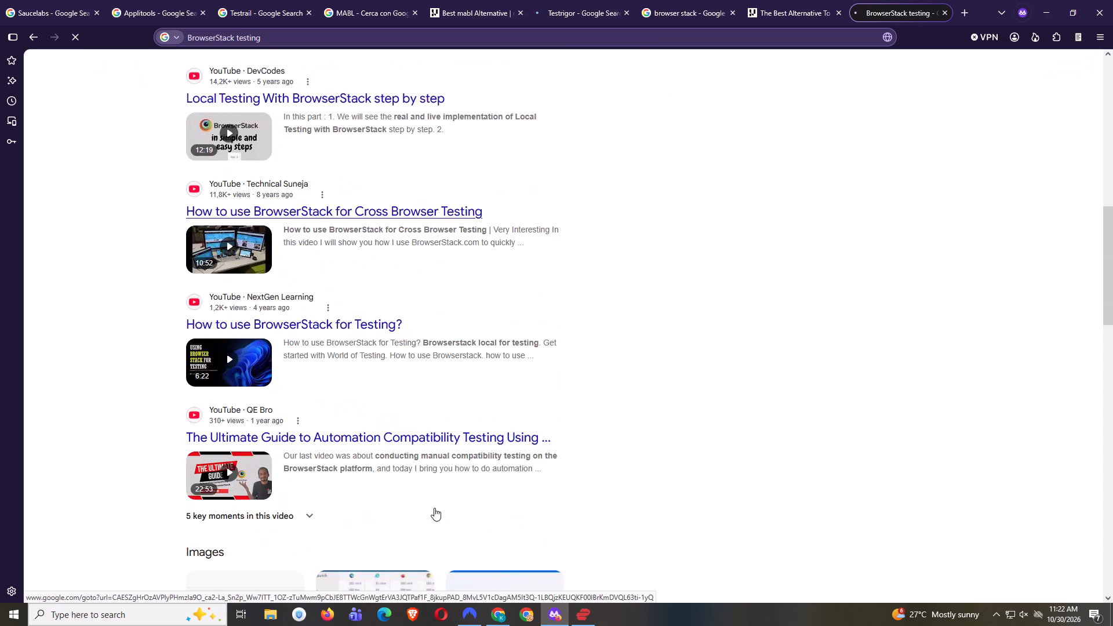
scroll(434, 508, down, 17)
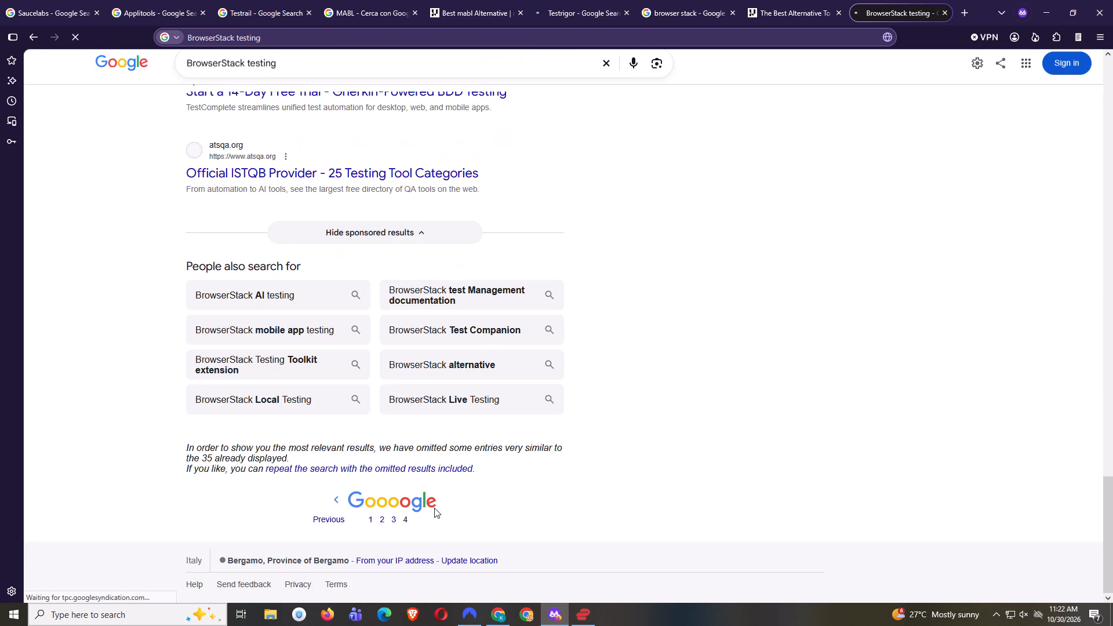
click(434, 508)
click(445, 467)
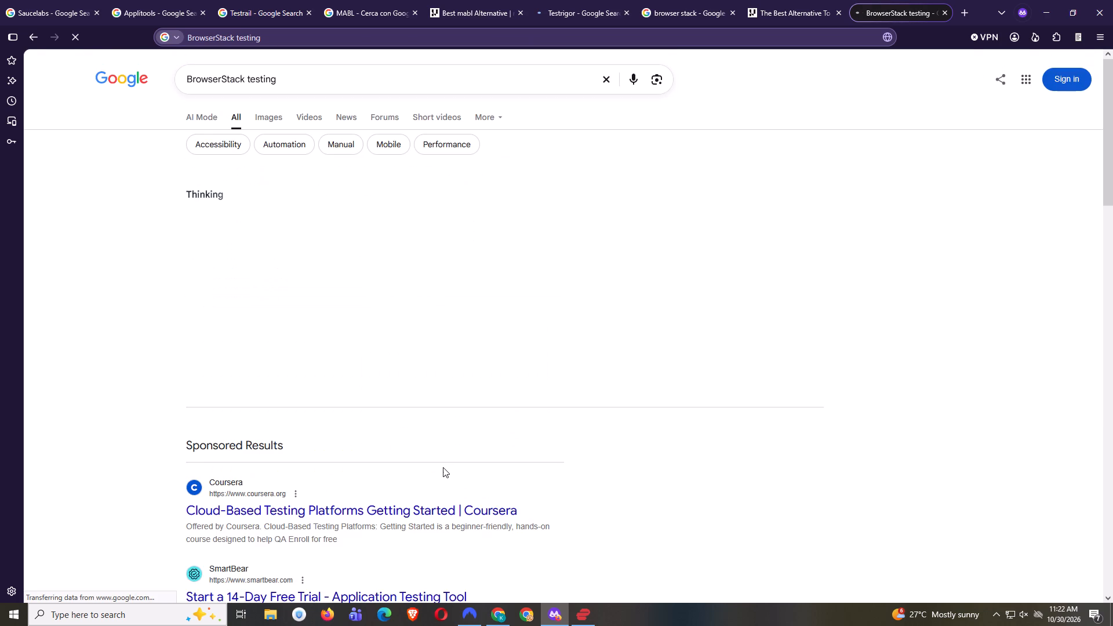
Examine the sponsored results on pages 1 and 2 of the repeated BrowserStack testing search and continue to page 3.
scroll(443, 467, down, 19)
scroll(443, 467, down, 4)
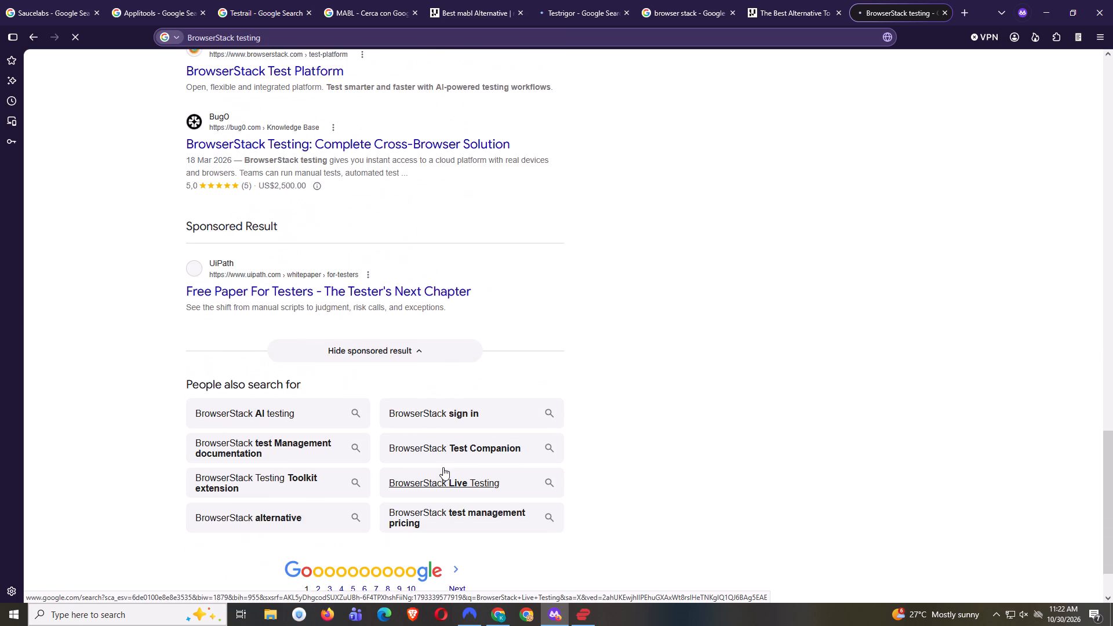
scroll(443, 467, down, 6)
click(454, 523)
click(454, 523)
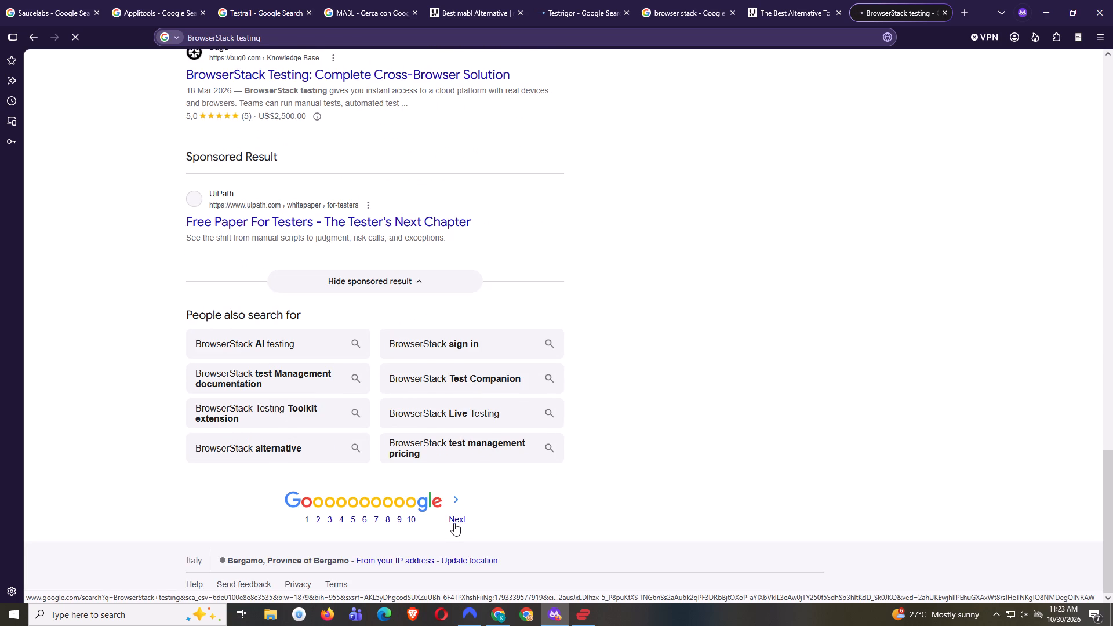
scroll(454, 523, down, 17)
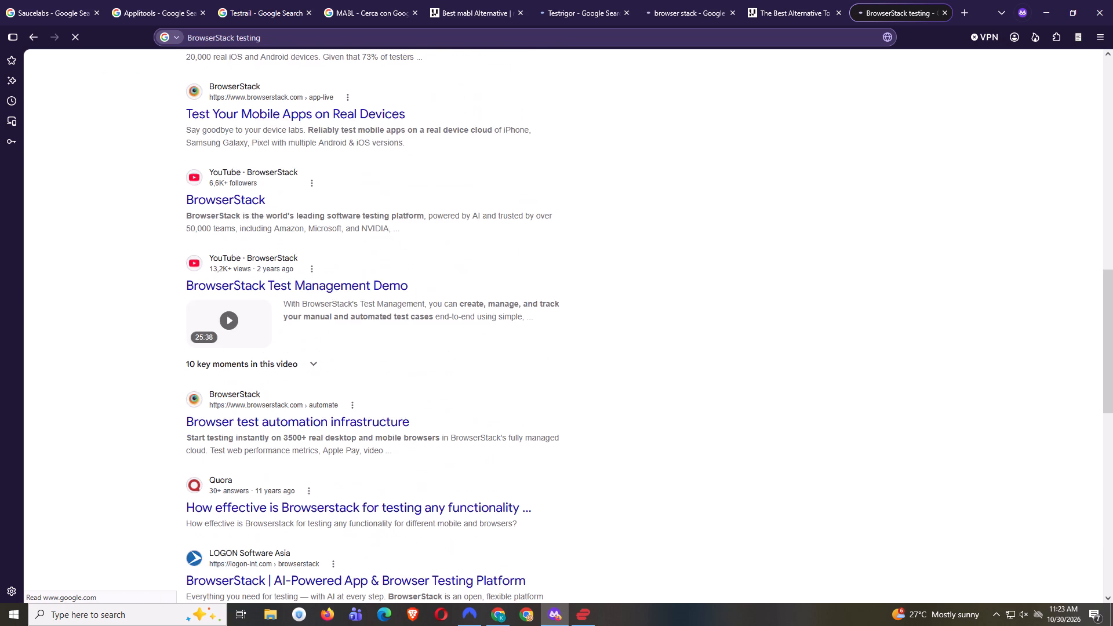
scroll(454, 501, down, 16)
click(454, 497)
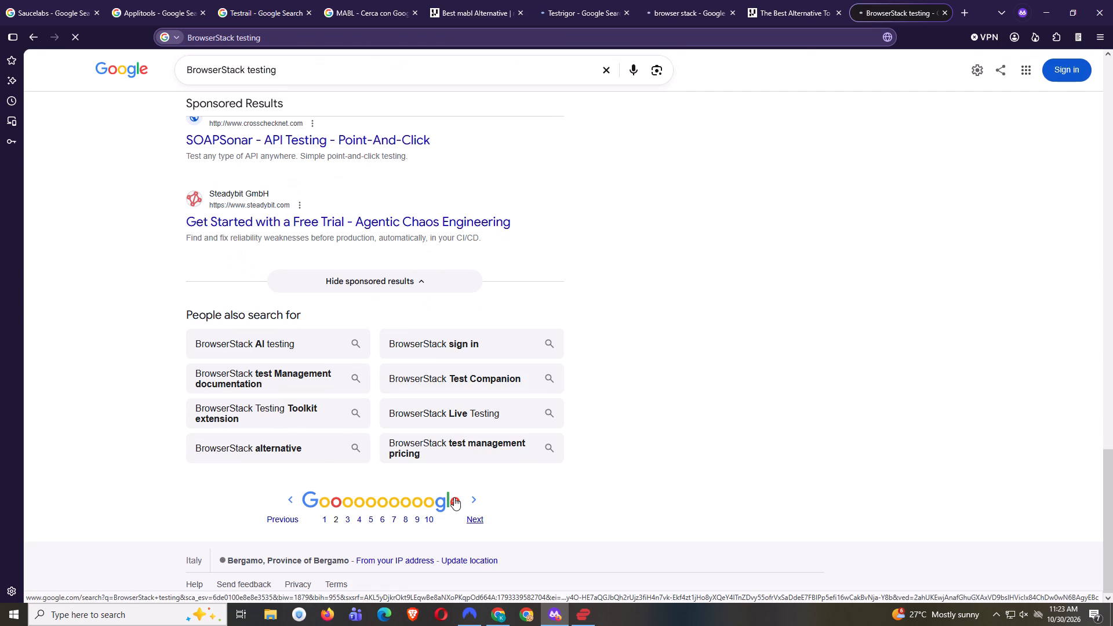
Examine the sponsored results on pages 3 and 4 of the repeated BrowserStack testing search.
scroll(454, 497, down, 20)
scroll(454, 497, down, 1)
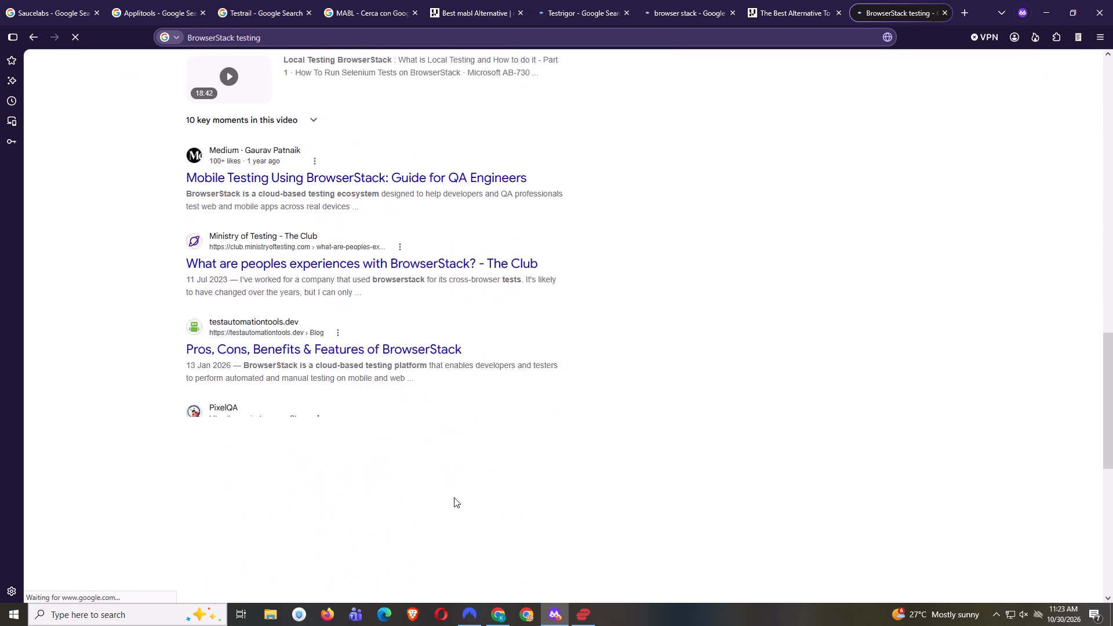
scroll(454, 497, down, 11)
click(454, 497)
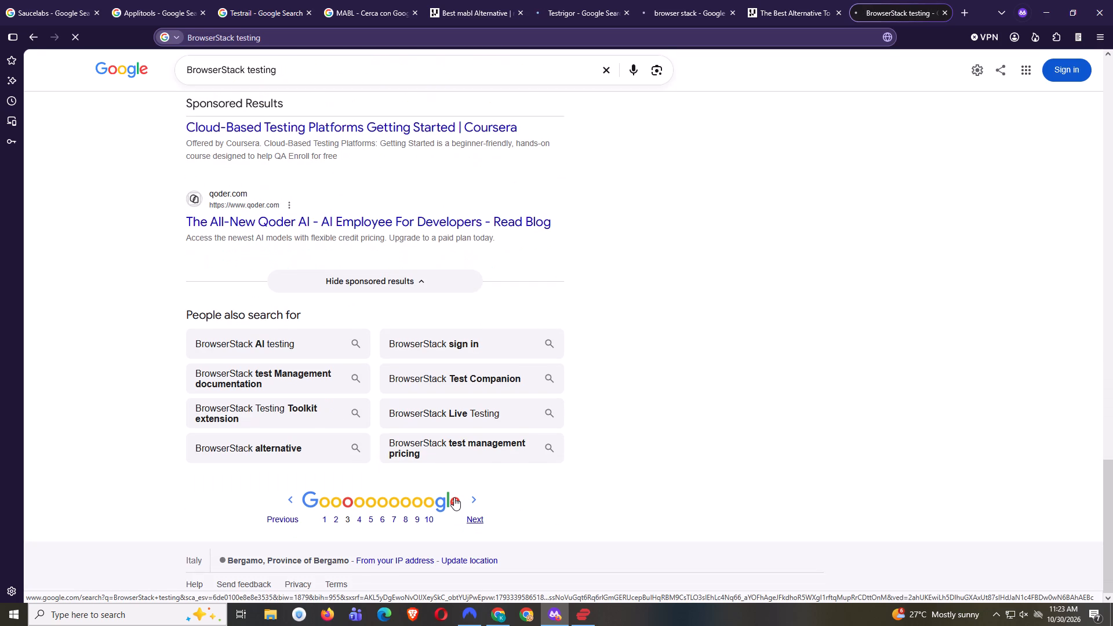
scroll(454, 497, down, 19)
scroll(454, 497, down, 5)
click(454, 497)
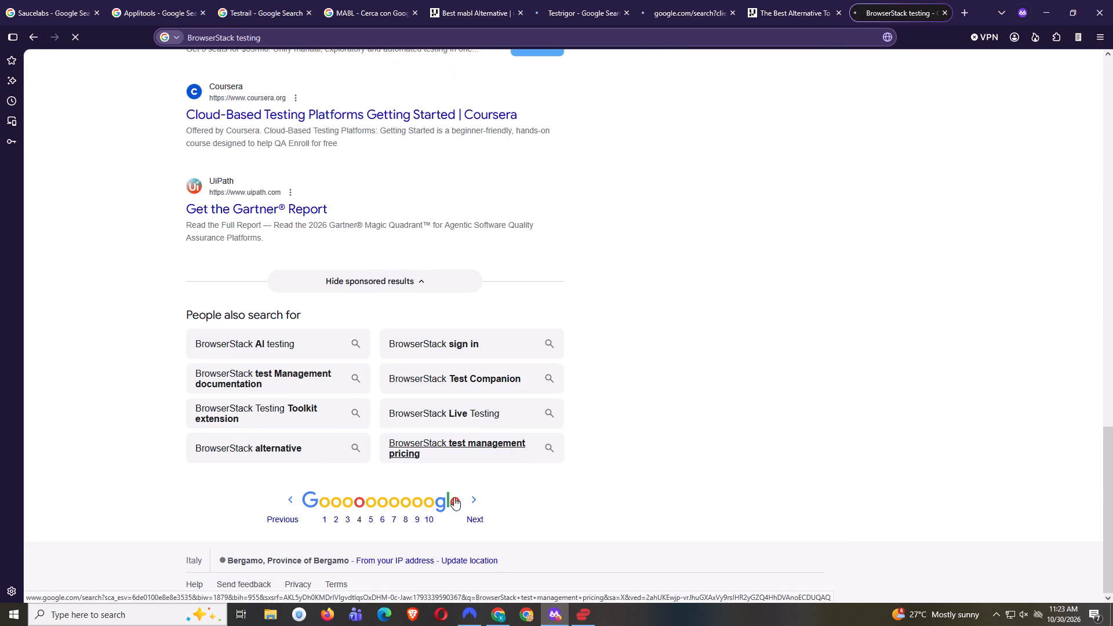
scroll(454, 497, down, 6)
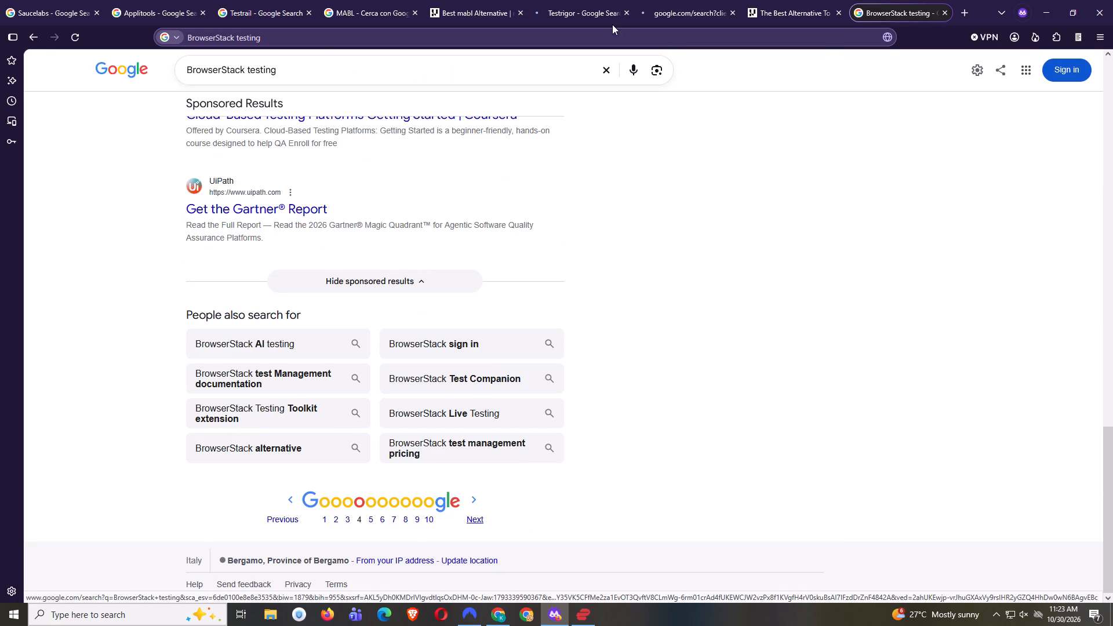
Check the Testrigor search tab and examine the sponsored results on pages 1 and 2 of the browser stack search.
click(556, 5)
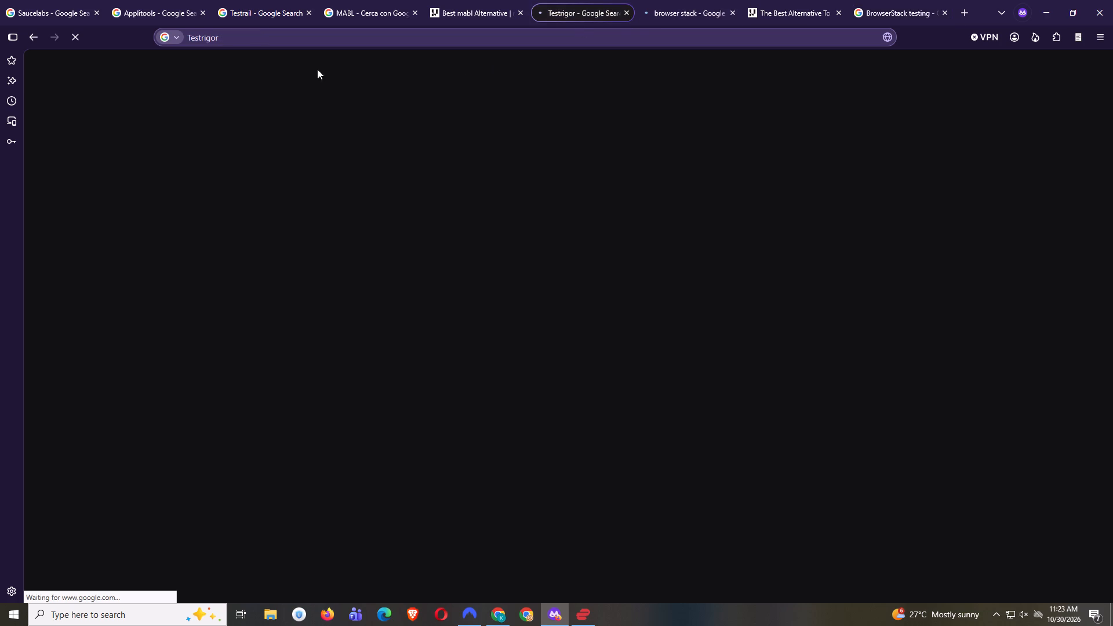
click(670, 22)
scroll(625, 486, down, 9)
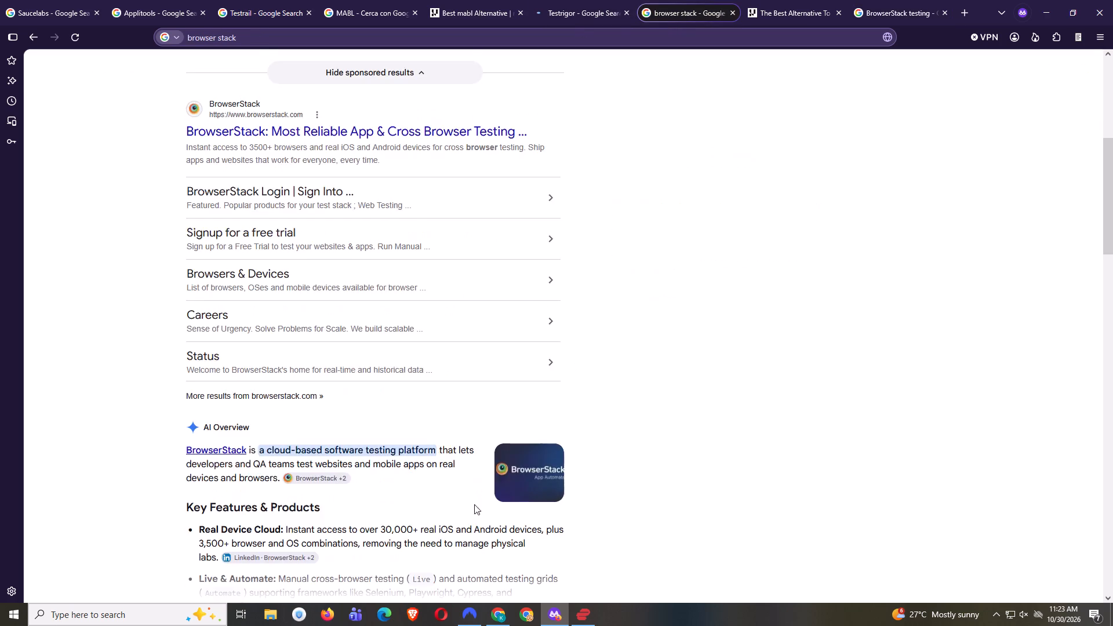
scroll(474, 504, down, 16)
scroll(476, 494, down, 11)
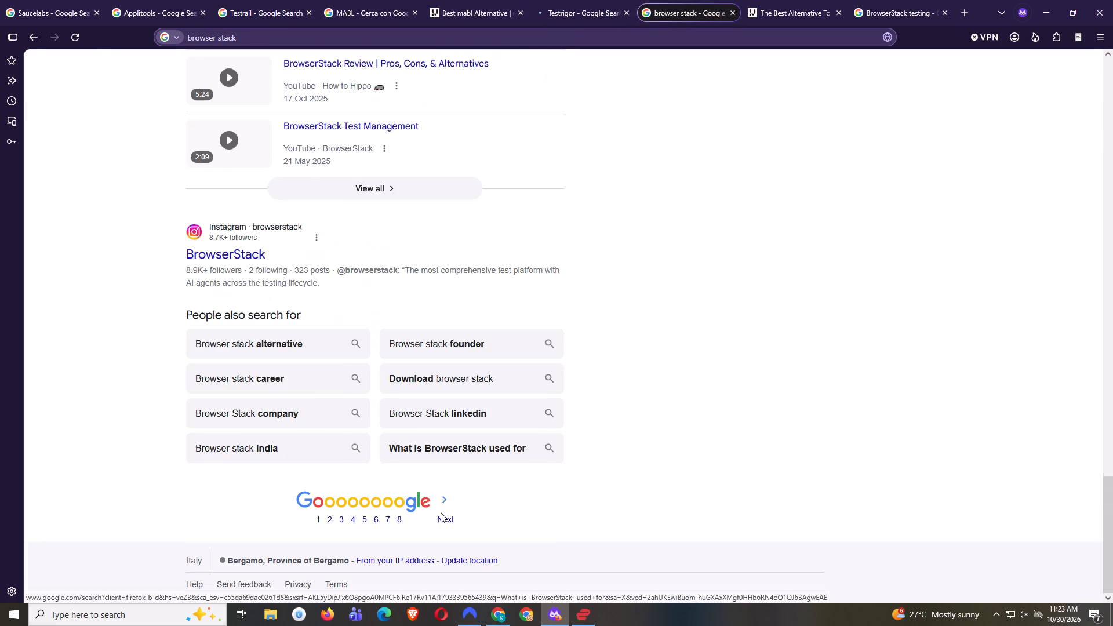
click(441, 512)
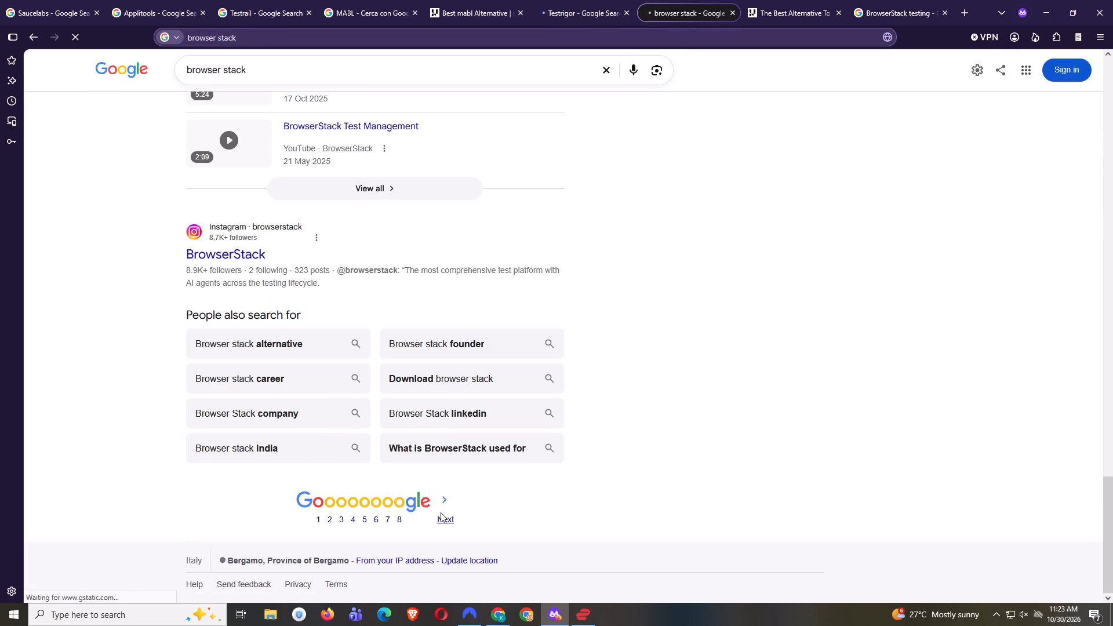
scroll(441, 512, down, 15)
scroll(448, 505, down, 7)
Open the related search "What is BrowserStack used for" and examine its sponsored results, continuing to the next page.
click(448, 505)
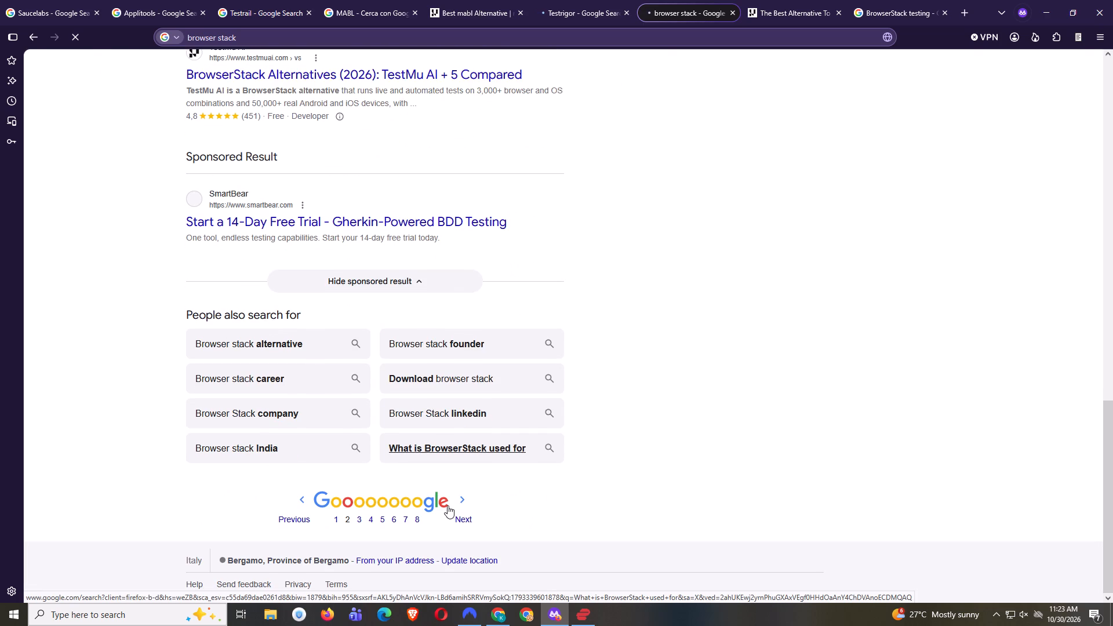
scroll(448, 505, down, 15)
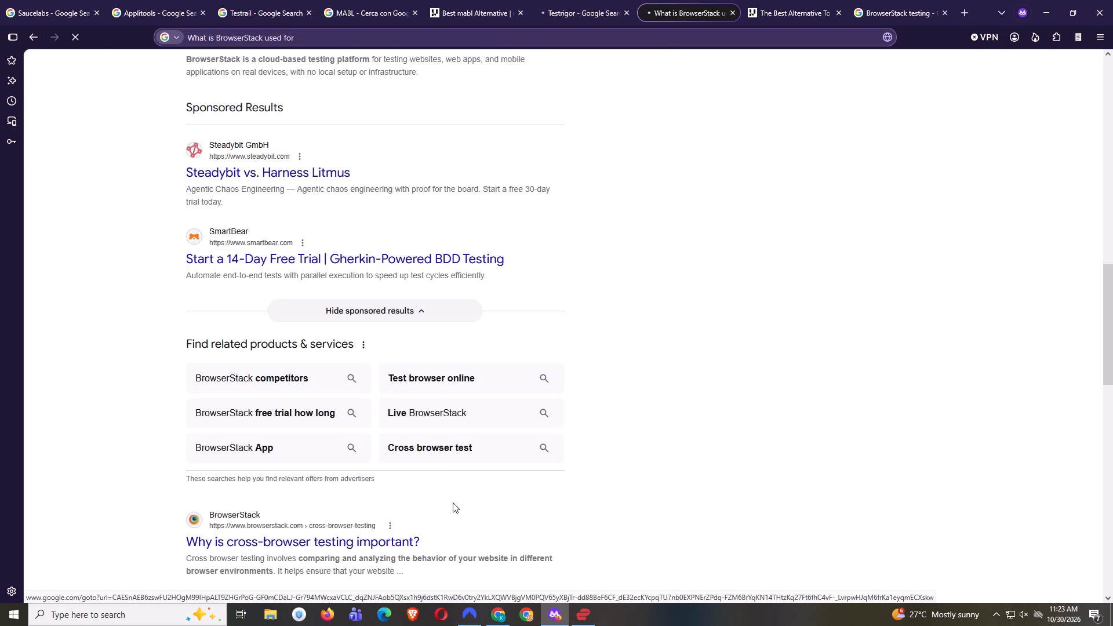
scroll(453, 503, down, 18)
scroll(453, 503, down, 6)
click(453, 503)
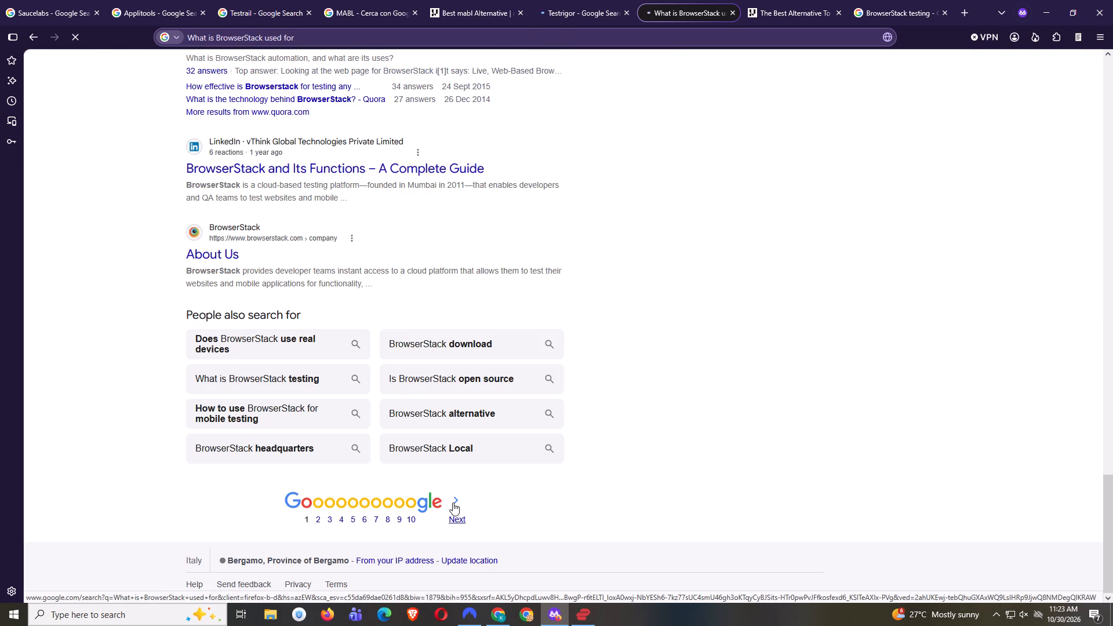
scroll(453, 503, down, 15)
scroll(453, 503, down, 7)
Close the Firefox window holding the Italy search tabs.
click(1112, 0)
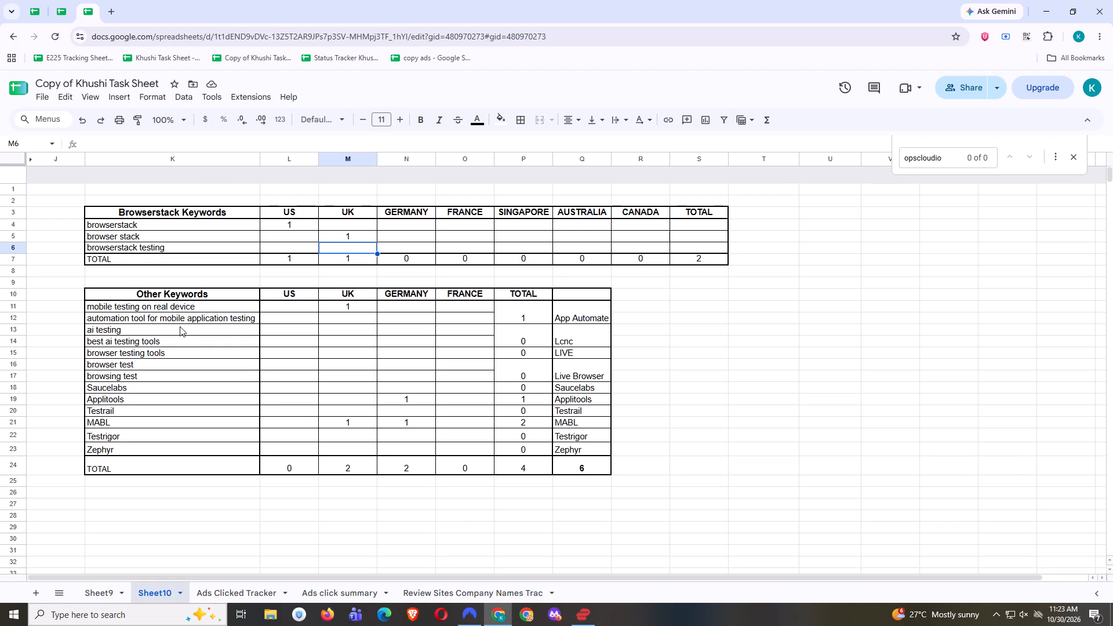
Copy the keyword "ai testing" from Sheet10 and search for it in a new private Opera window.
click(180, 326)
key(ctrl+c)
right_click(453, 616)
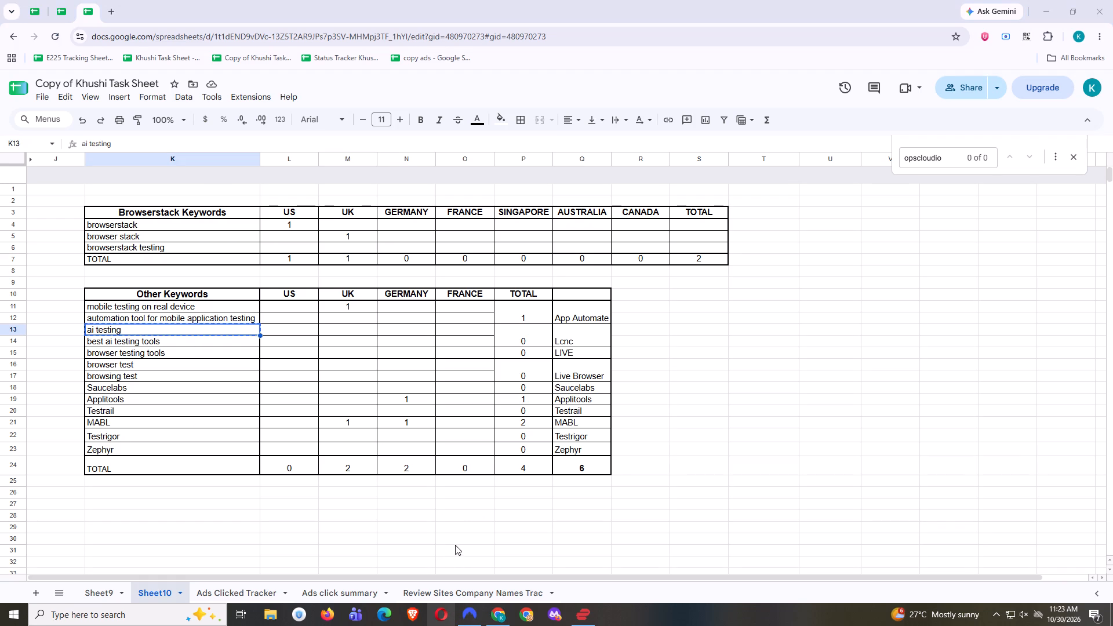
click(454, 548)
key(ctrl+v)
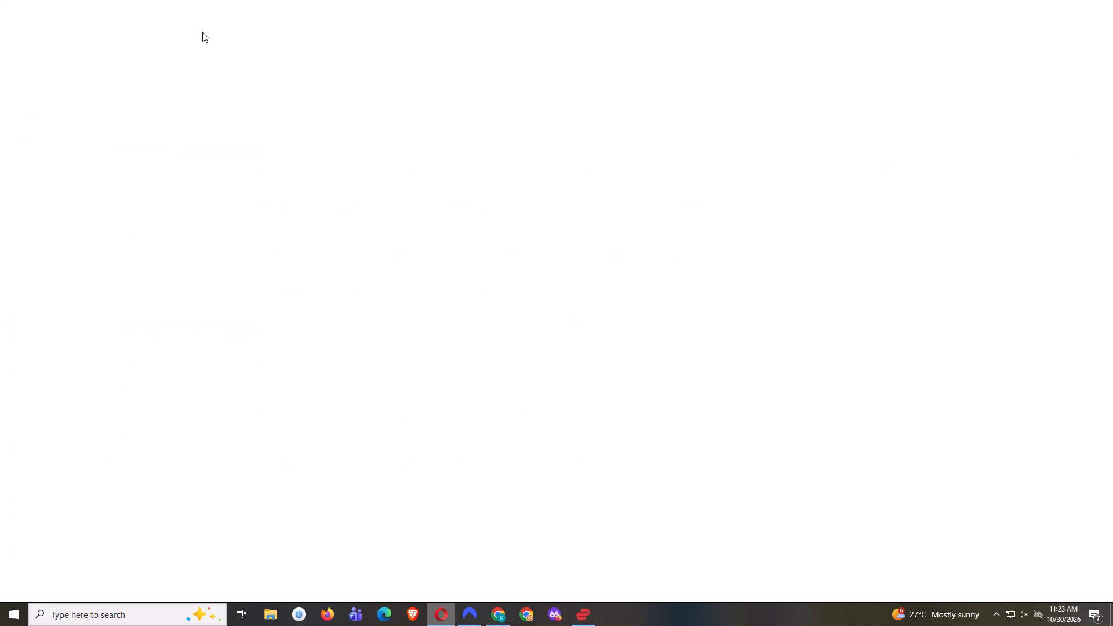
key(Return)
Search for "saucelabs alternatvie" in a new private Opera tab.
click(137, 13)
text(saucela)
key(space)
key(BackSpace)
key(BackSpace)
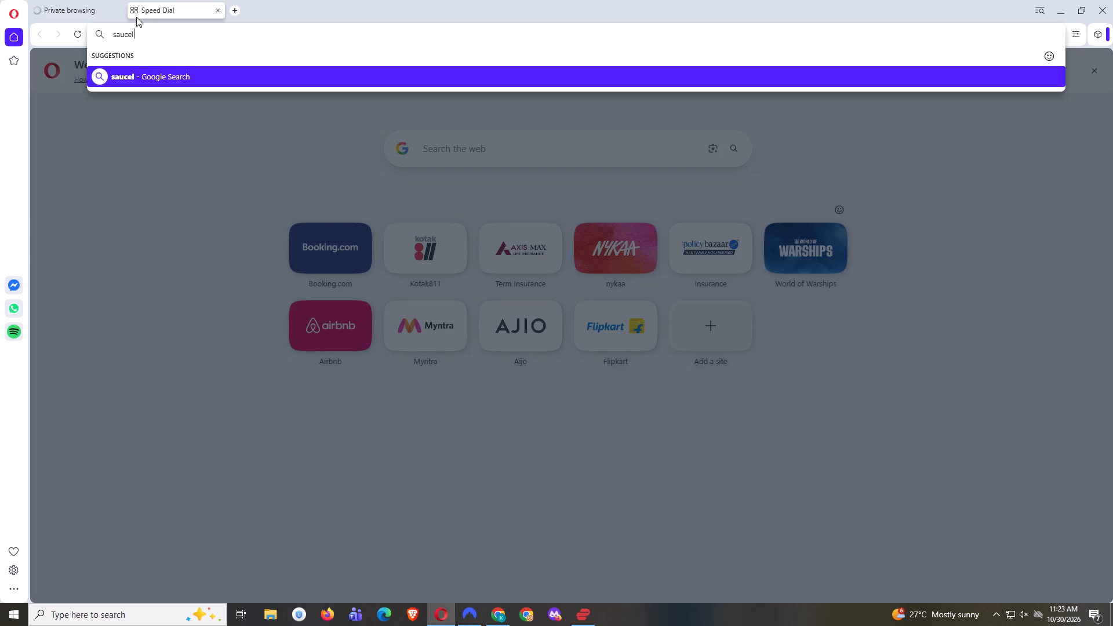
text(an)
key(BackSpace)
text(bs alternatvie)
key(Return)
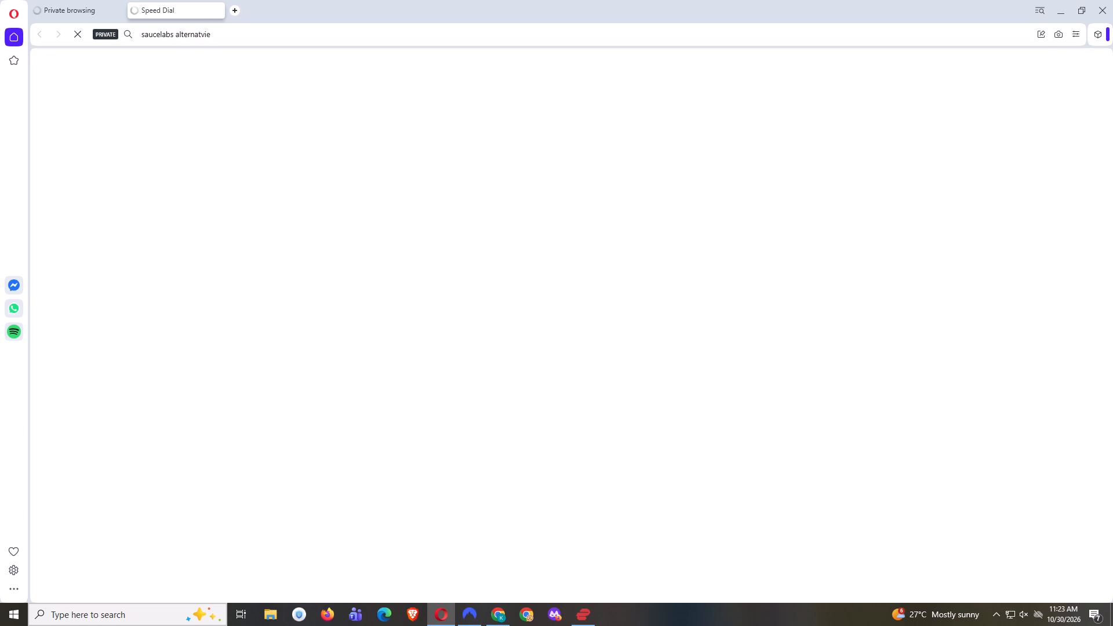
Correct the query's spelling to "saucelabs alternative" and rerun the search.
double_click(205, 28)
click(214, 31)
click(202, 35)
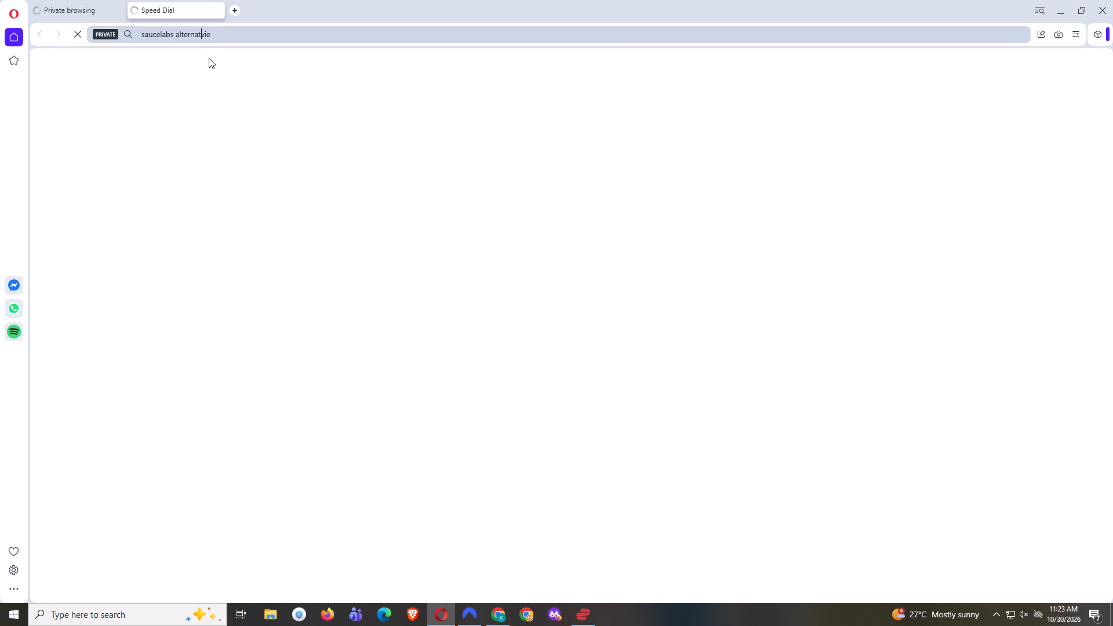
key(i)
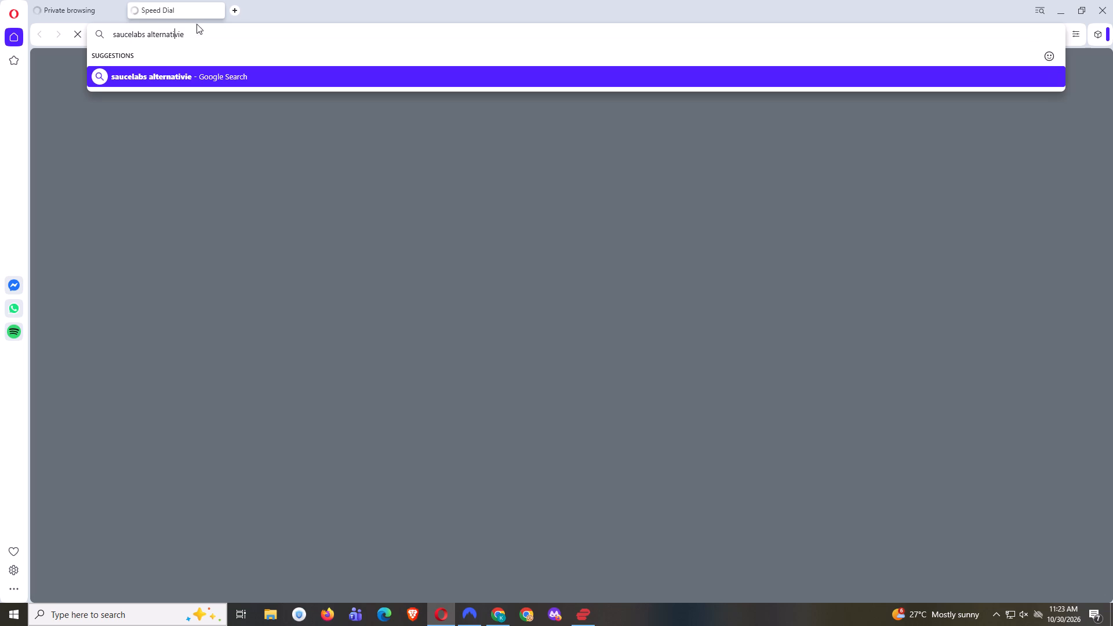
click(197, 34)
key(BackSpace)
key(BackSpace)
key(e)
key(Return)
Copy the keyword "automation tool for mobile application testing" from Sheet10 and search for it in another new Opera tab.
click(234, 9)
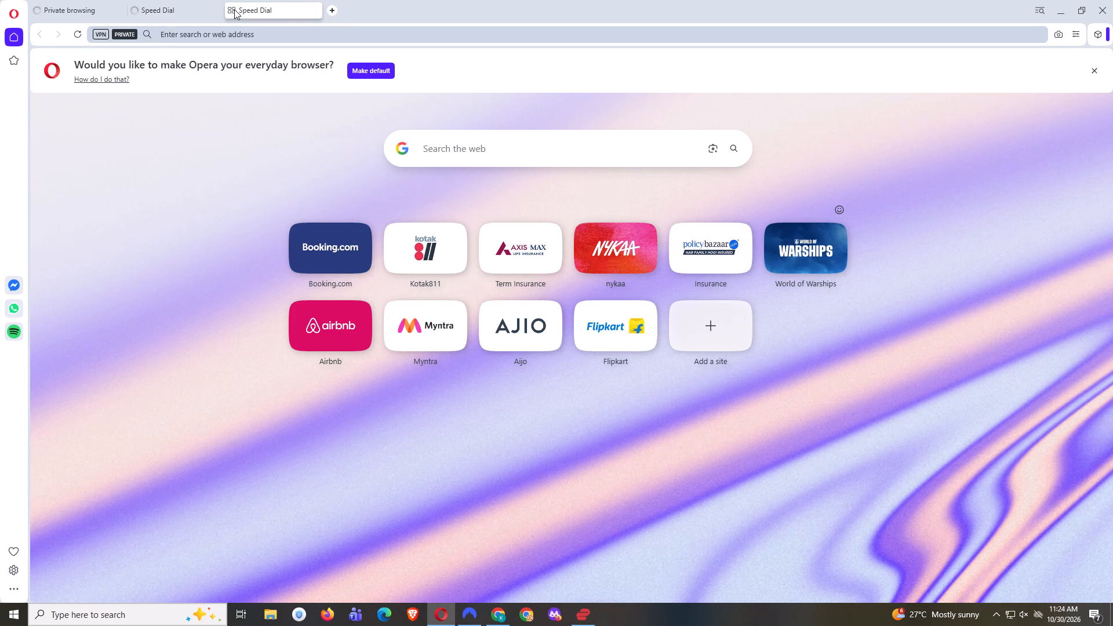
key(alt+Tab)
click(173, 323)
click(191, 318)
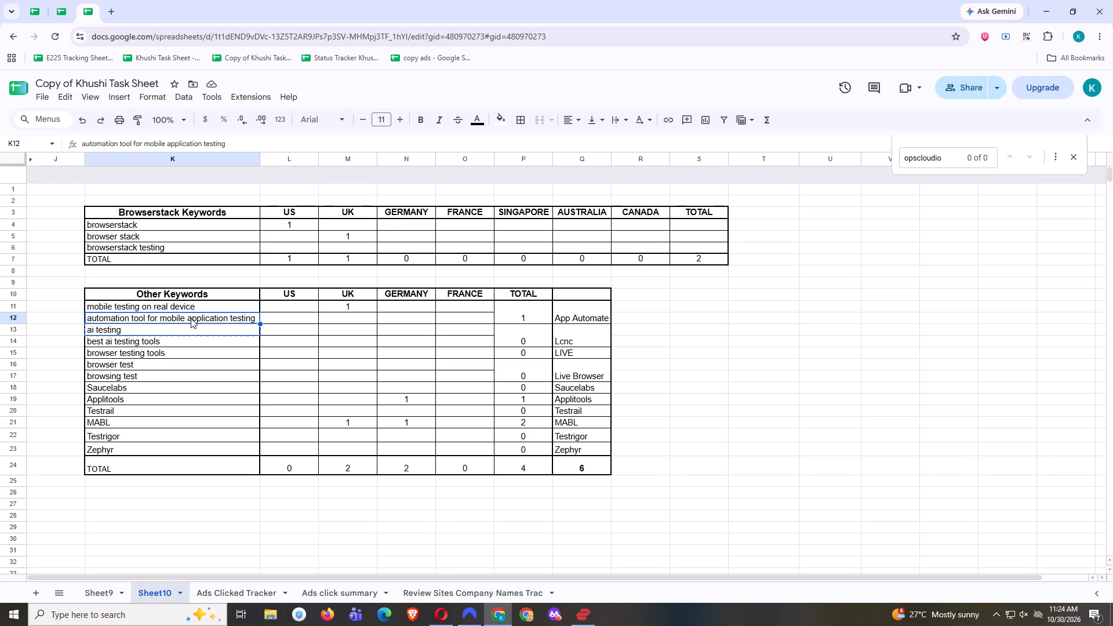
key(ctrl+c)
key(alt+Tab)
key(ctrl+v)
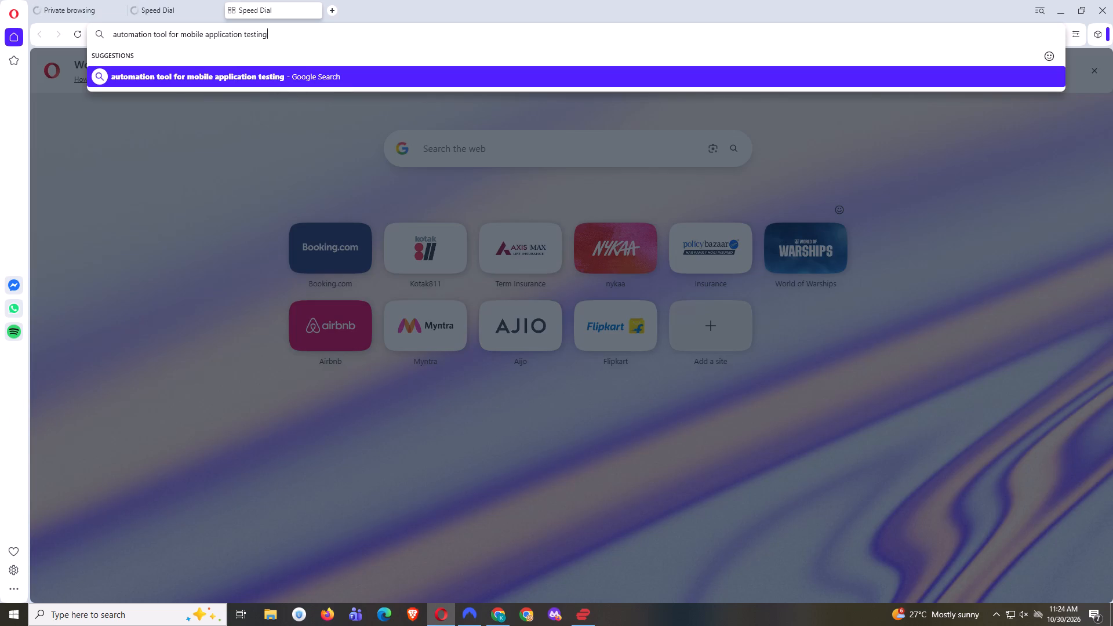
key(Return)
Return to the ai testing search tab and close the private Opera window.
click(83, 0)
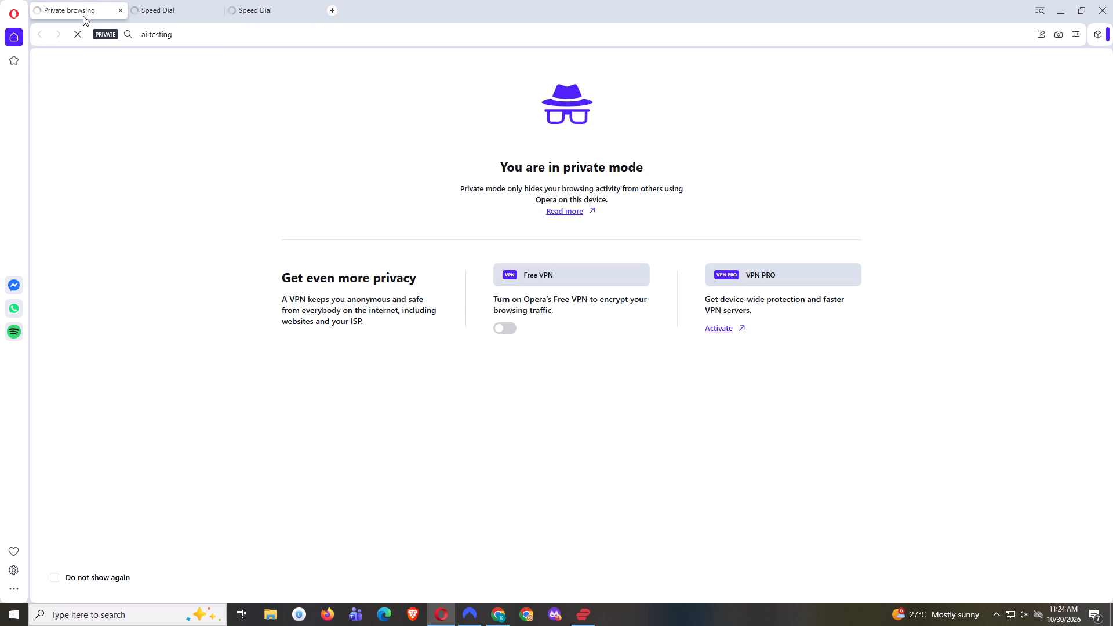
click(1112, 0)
Switch to NordVPN and disconnect the current VPN connection to Italy.
drag(485, 623, 474, 623)
click(474, 623)
click(706, 316)
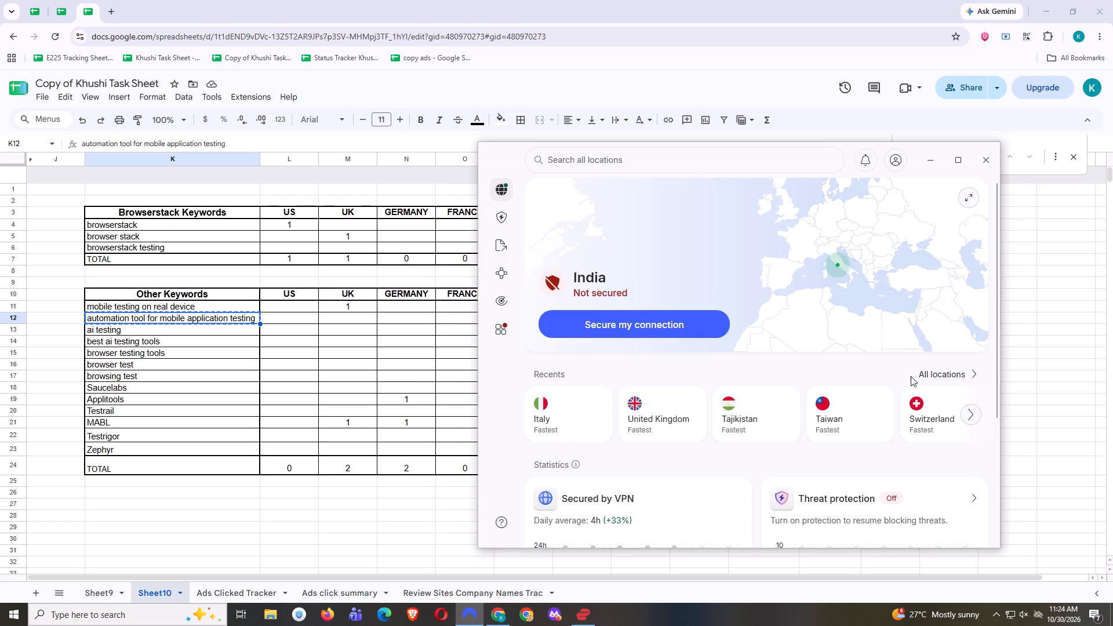
Open NordVPN's full list of country locations and browse down to the Netherlands entry.
click(943, 376)
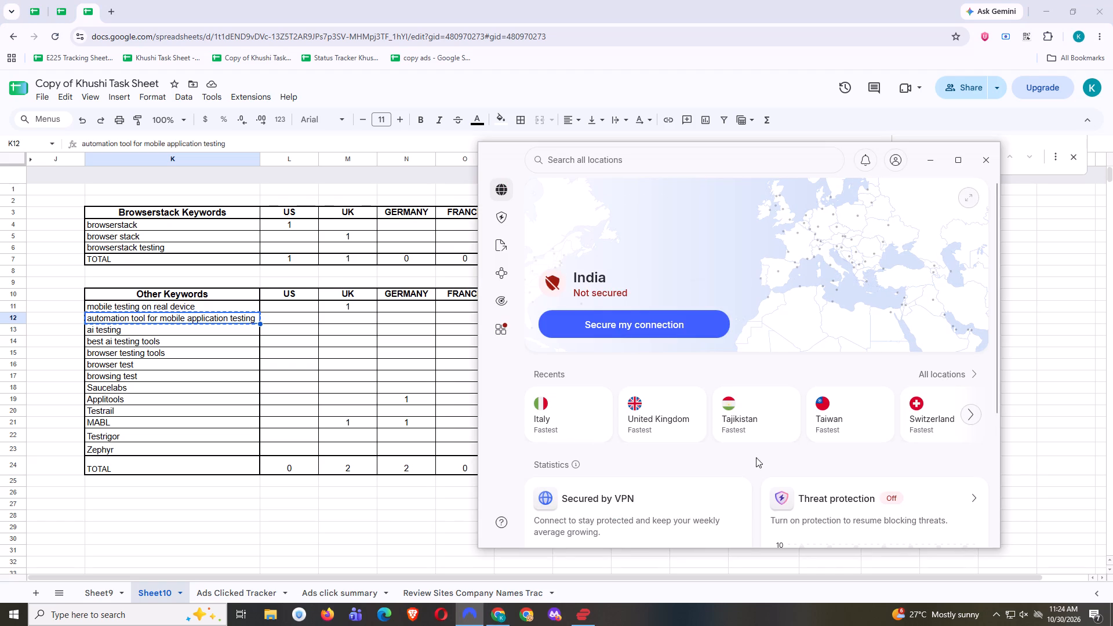
scroll(749, 463, down, 1)
scroll(620, 496, down, 1)
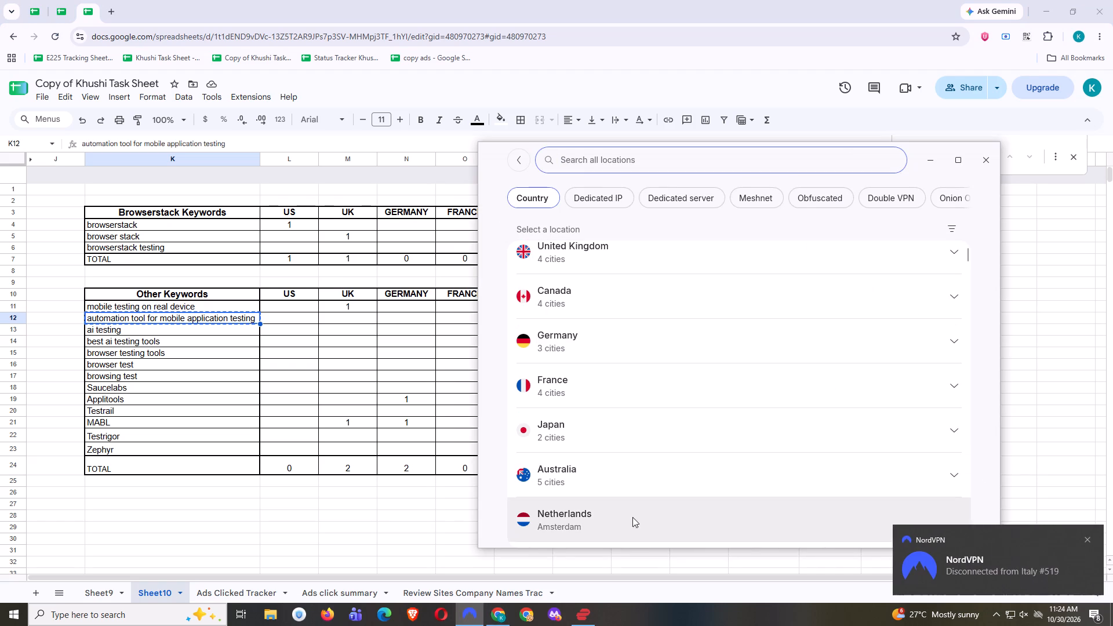
Clear all notifications from the Windows notification center and close the calendar flyout.
click(1059, 615)
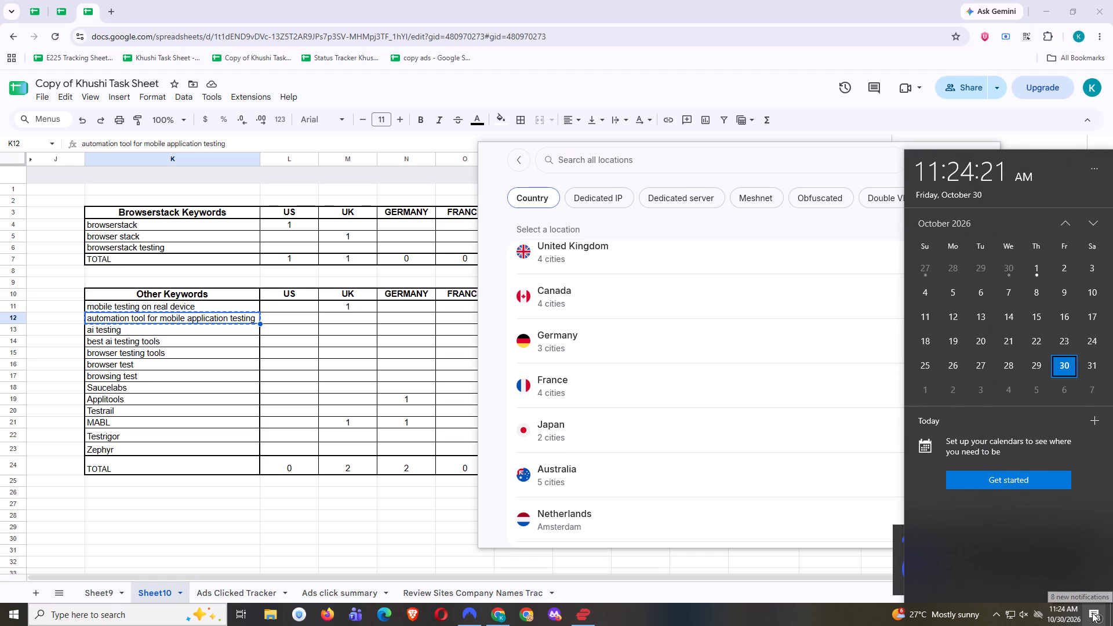
click(1092, 613)
click(1075, 551)
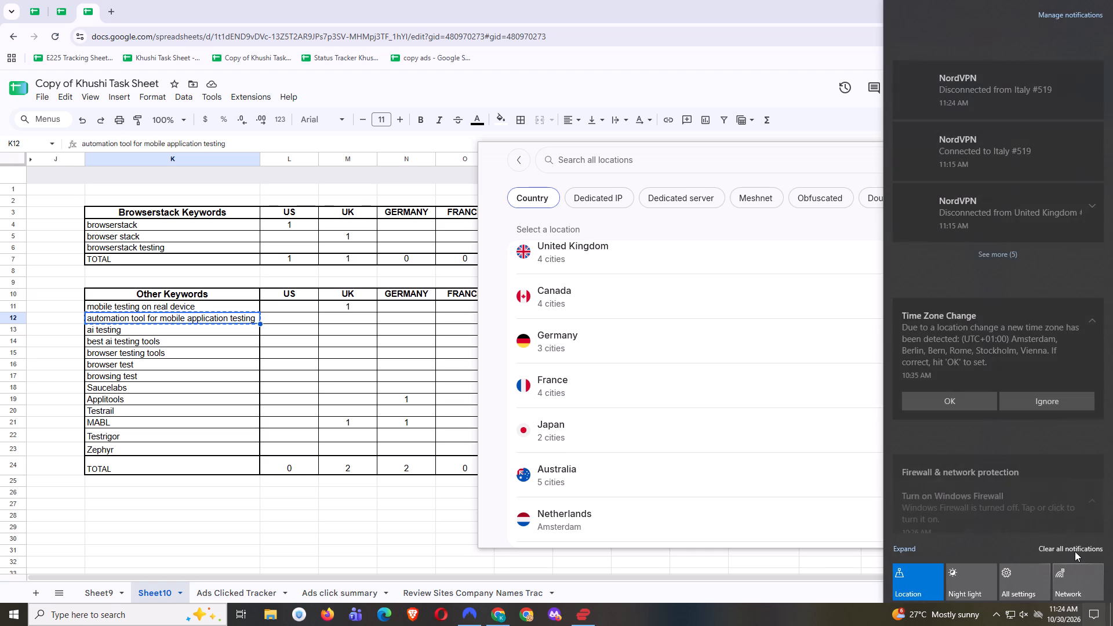
click(1076, 551)
click(1061, 625)
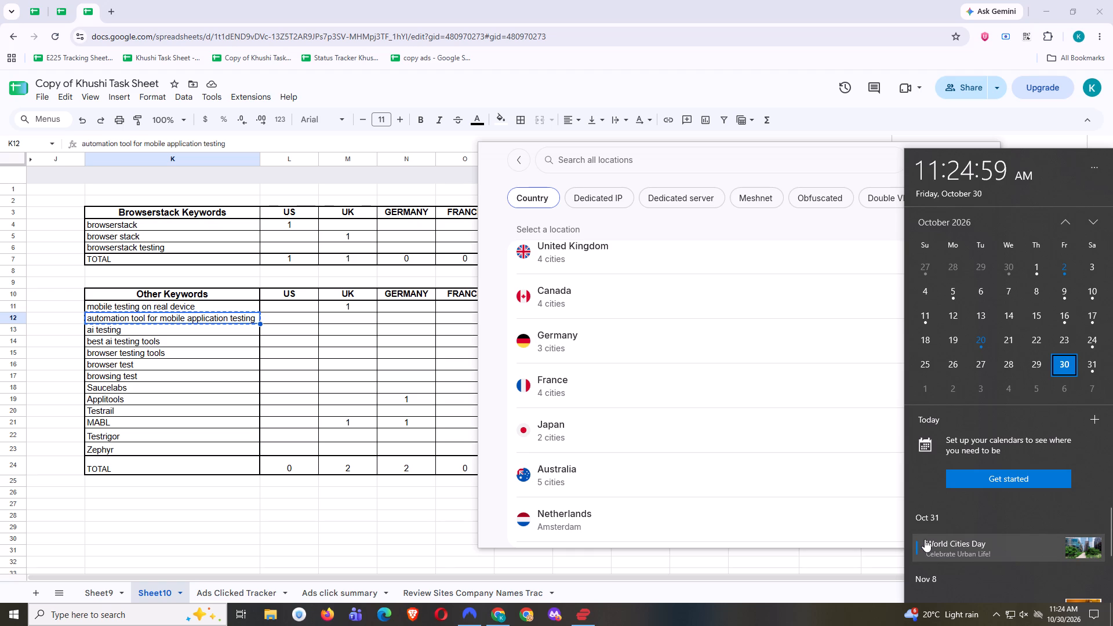
click(1072, 617)
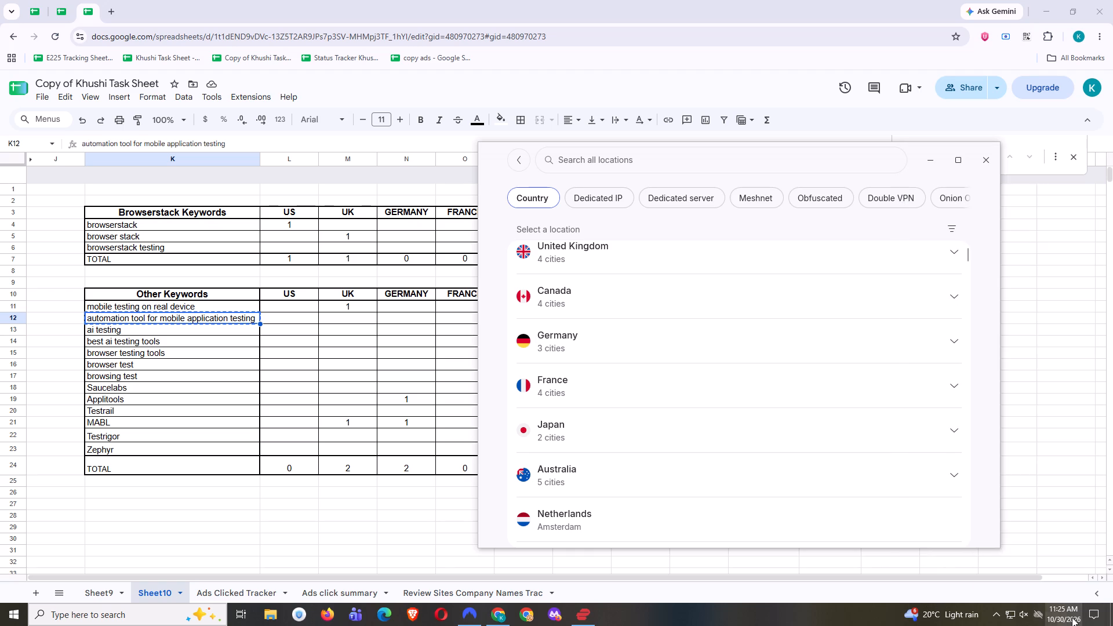
Connect the VPN to the Netherlands.
click(752, 515)
In Sheet10, copy the keywords from "mobile testing on real device" through "browser test" (K11:K16).
click(431, 497)
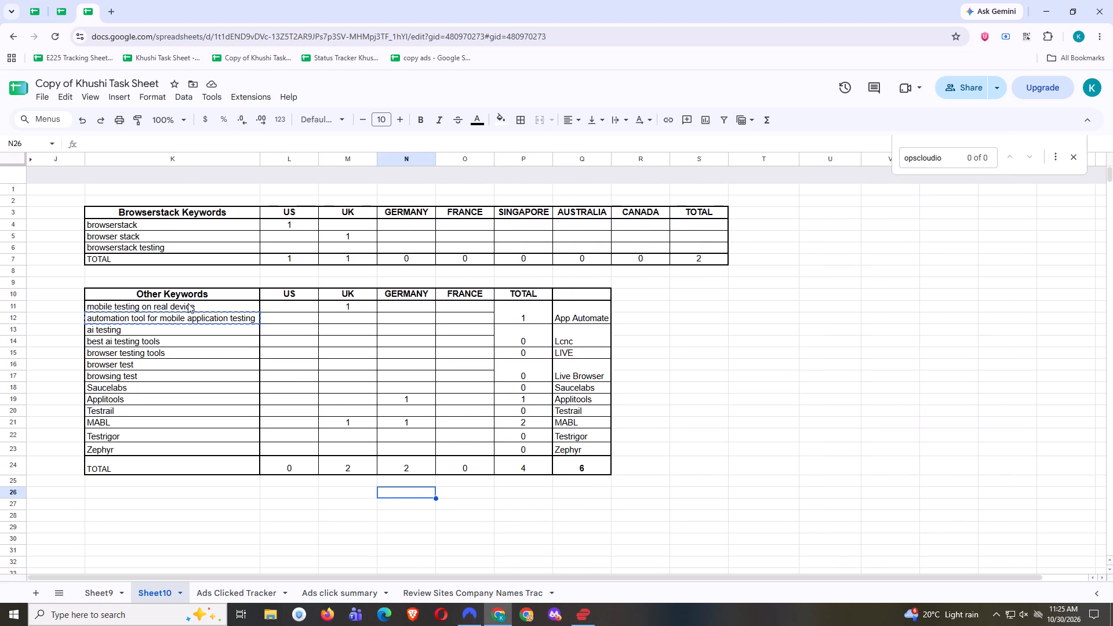
drag(188, 304, 185, 370)
key(ctrl+c)
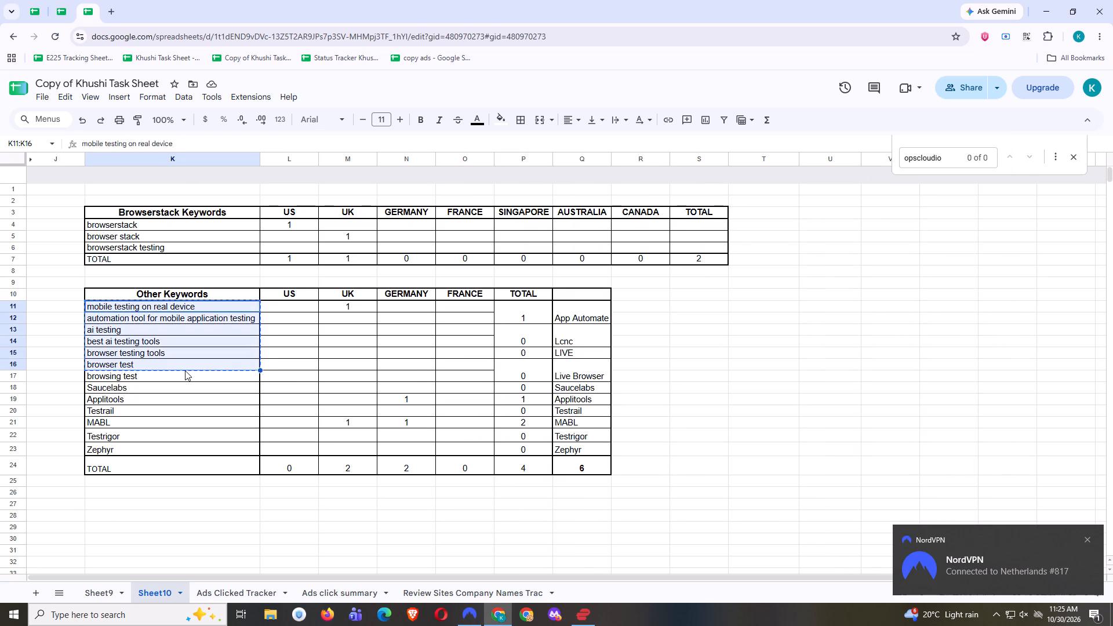
click(1089, 537)
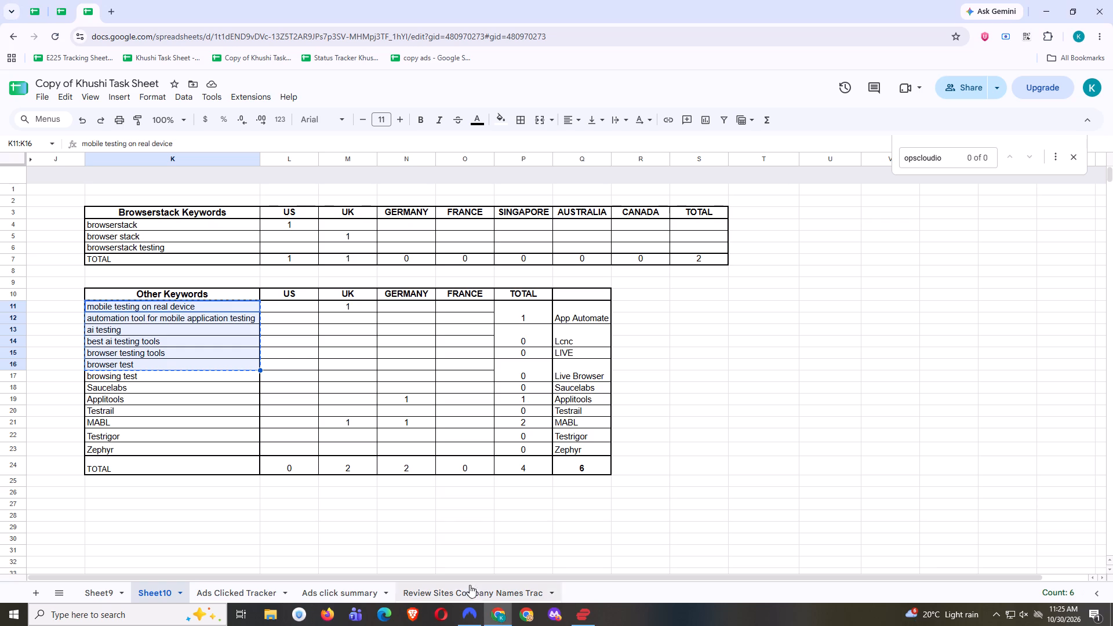
Open a new Chrome Incognito window and search Google for "browserstack".
right_click(540, 620)
click(552, 550)
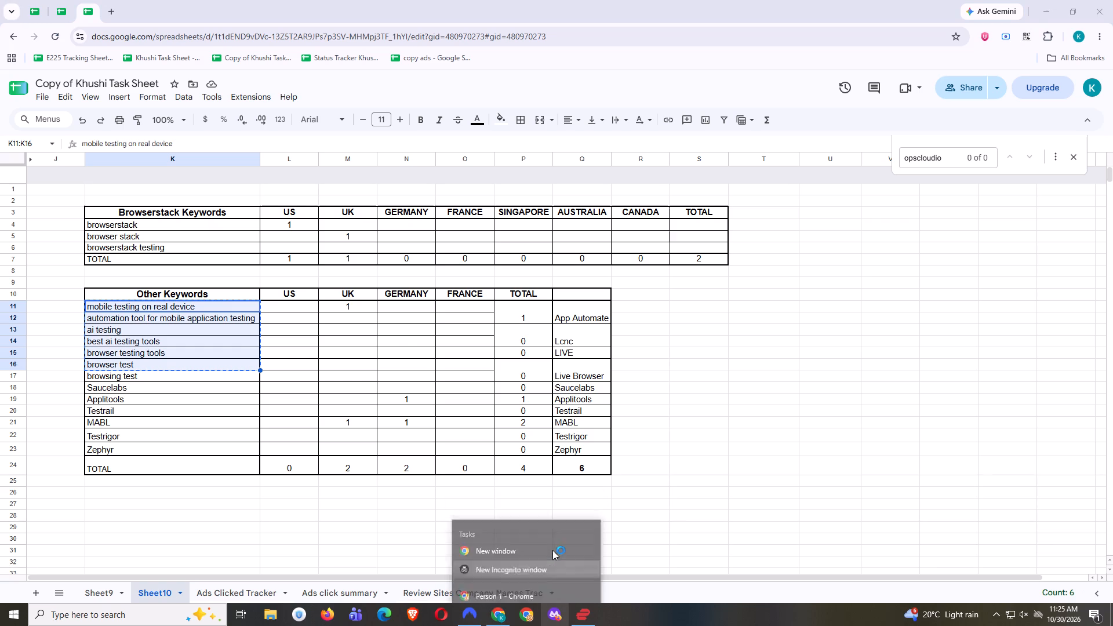
text(browserstack)
key(Return)
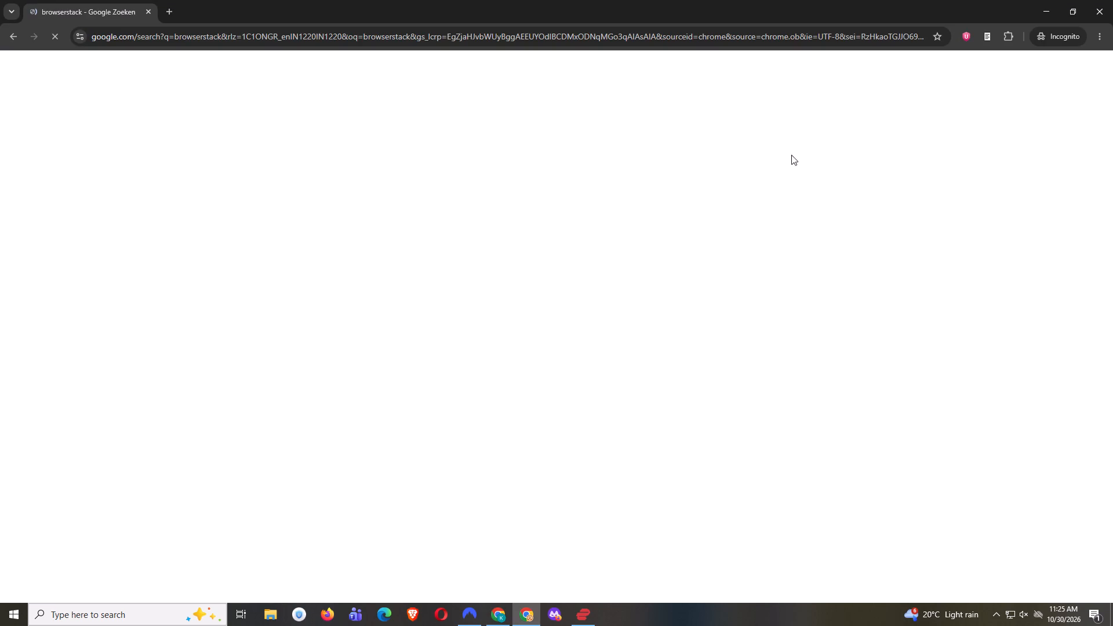
click(512, 505)
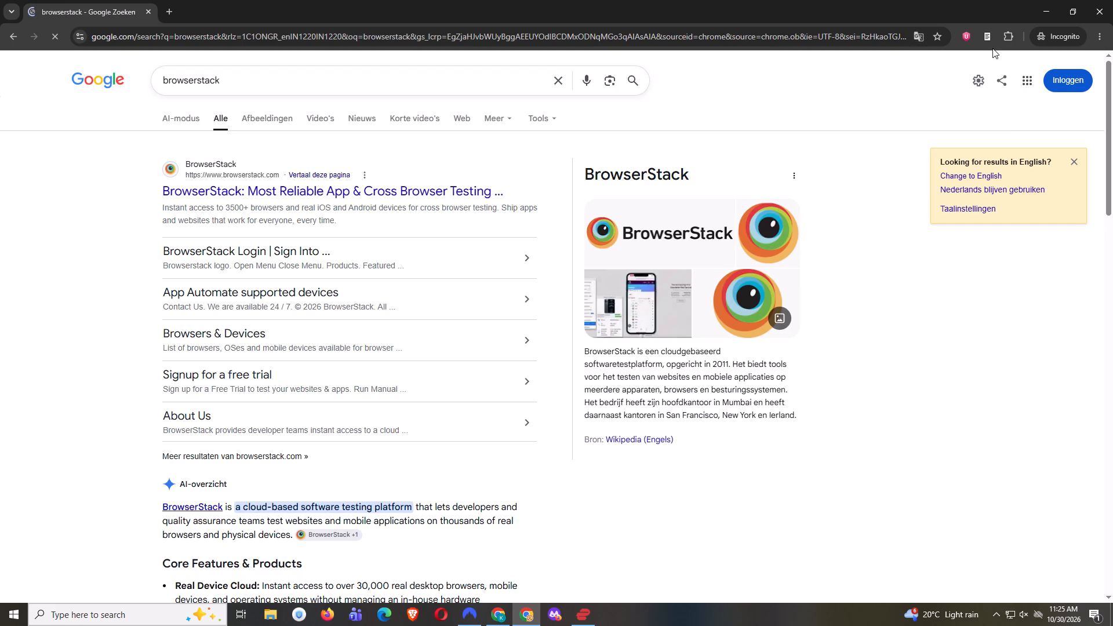
Paste the copied keywords into the Bulk Open extension and open each one as a search in its own tab.
click(991, 45)
key(ctrl+v)
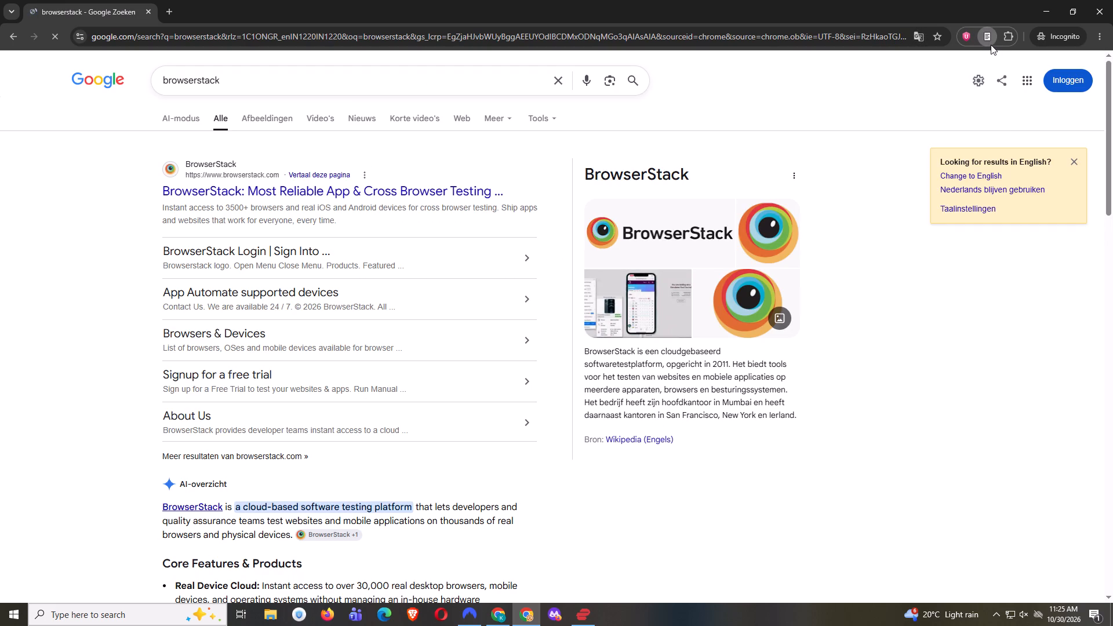
key(ctrl+v)
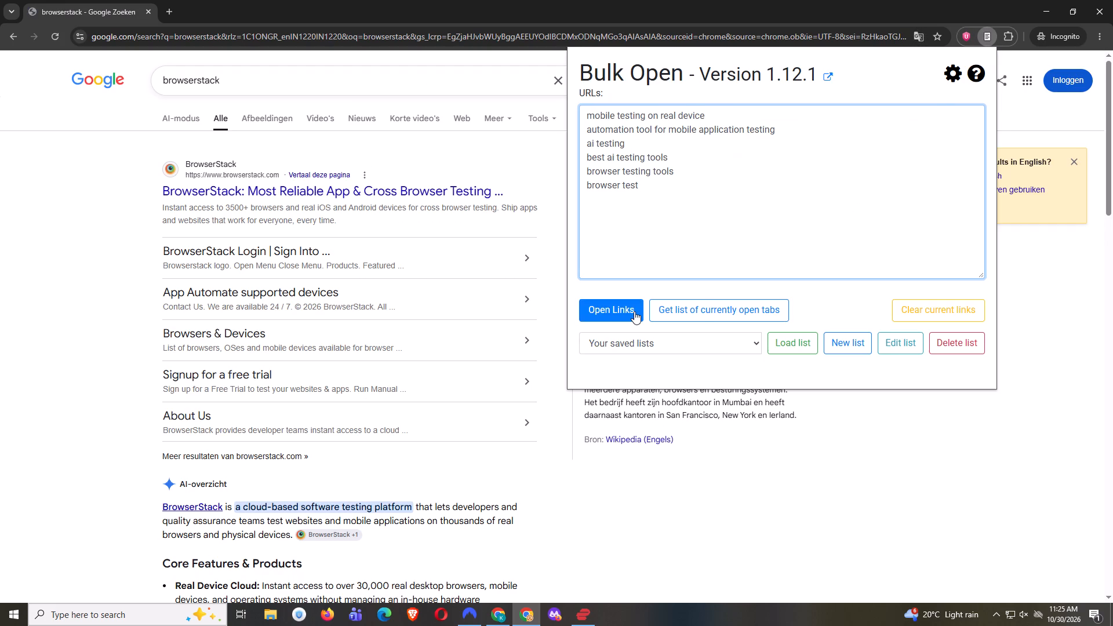
click(634, 311)
Look over the "mobile testing on real device" results and change their language to English.
click(257, 0)
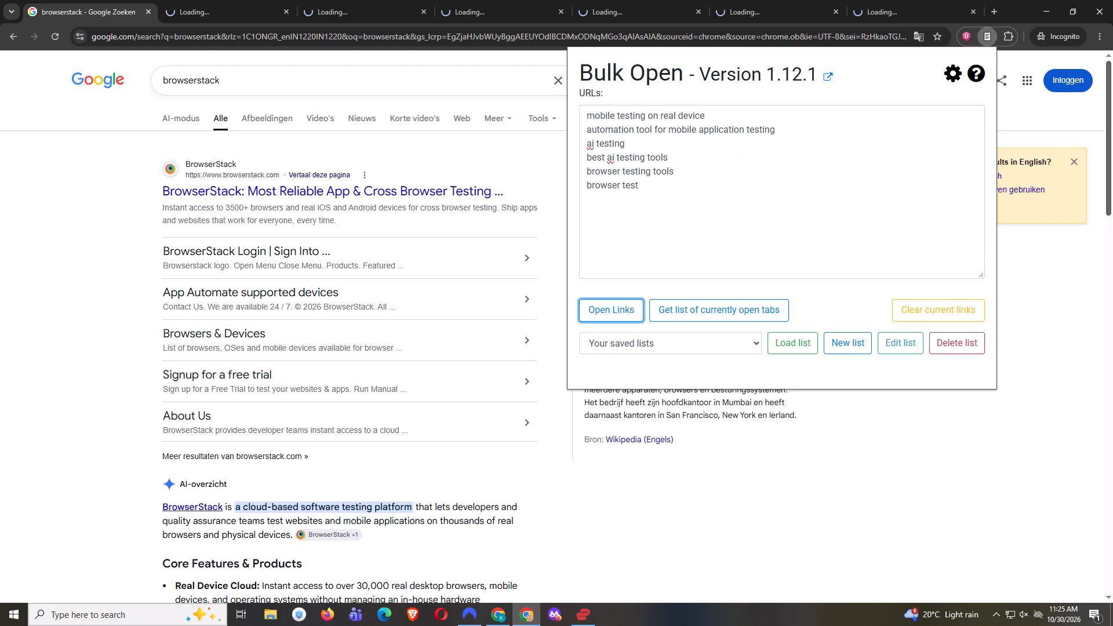
scroll(813, 254, down, 14)
scroll(953, 253, down, 4)
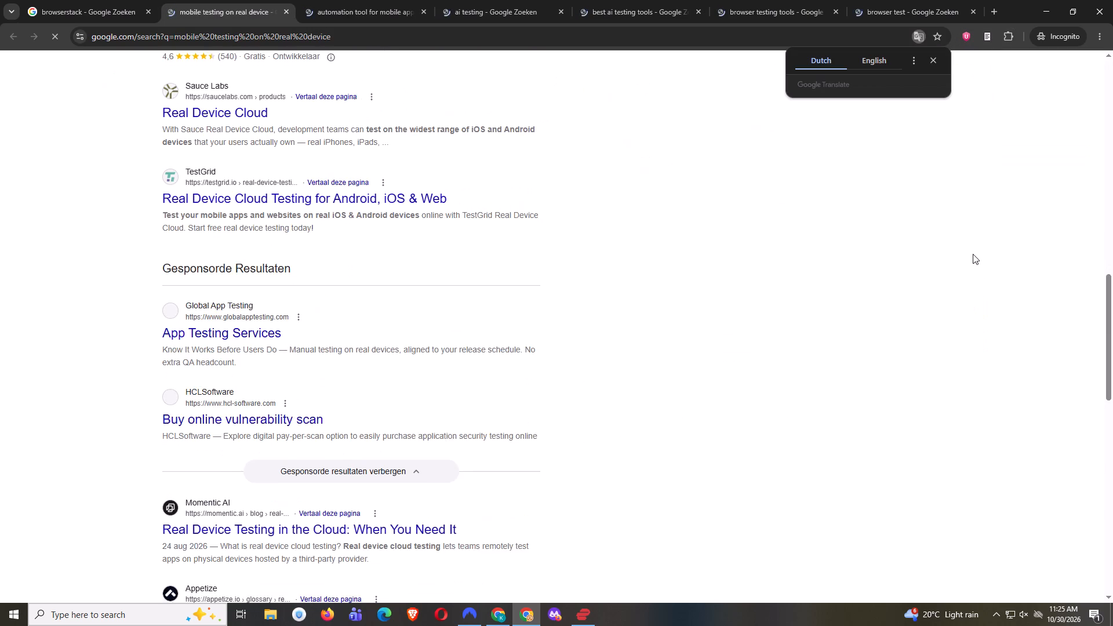
scroll(973, 254, down, 10)
scroll(973, 254, up, 20)
scroll(973, 254, up, 9)
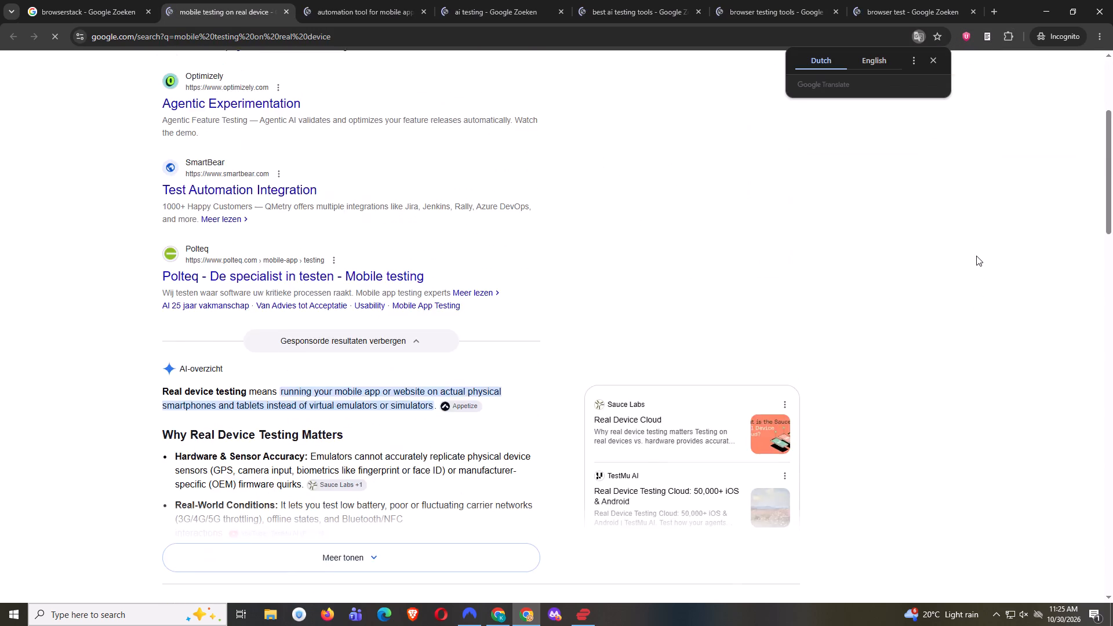
click(992, 181)
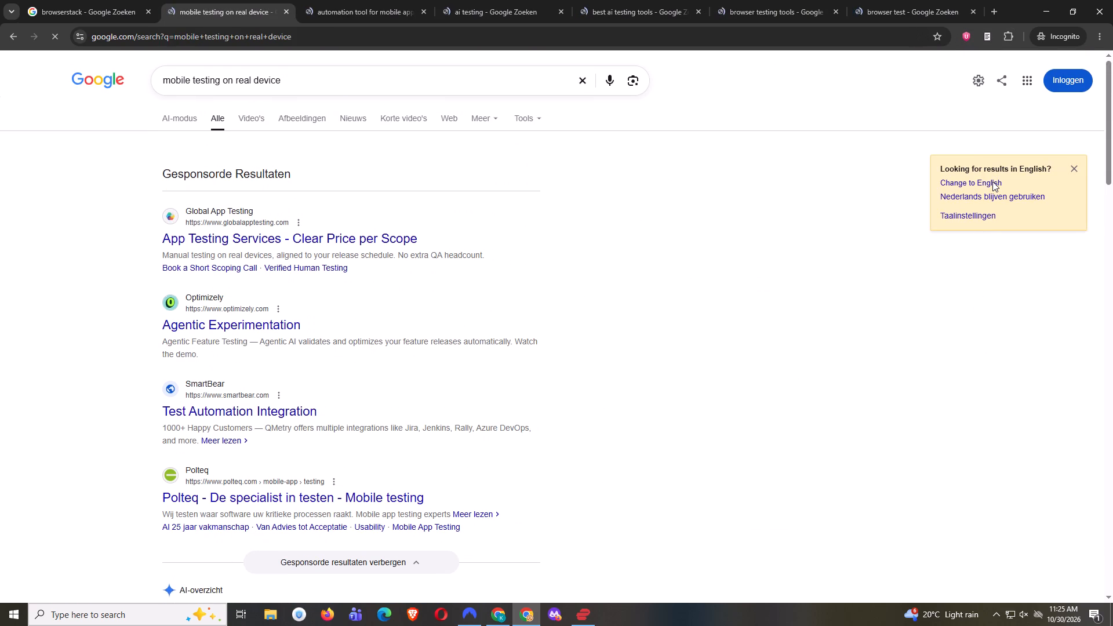
Examine the sponsored results for "mobile testing on real device" on result pages 1 through 4.
scroll(364, 457, down, 17)
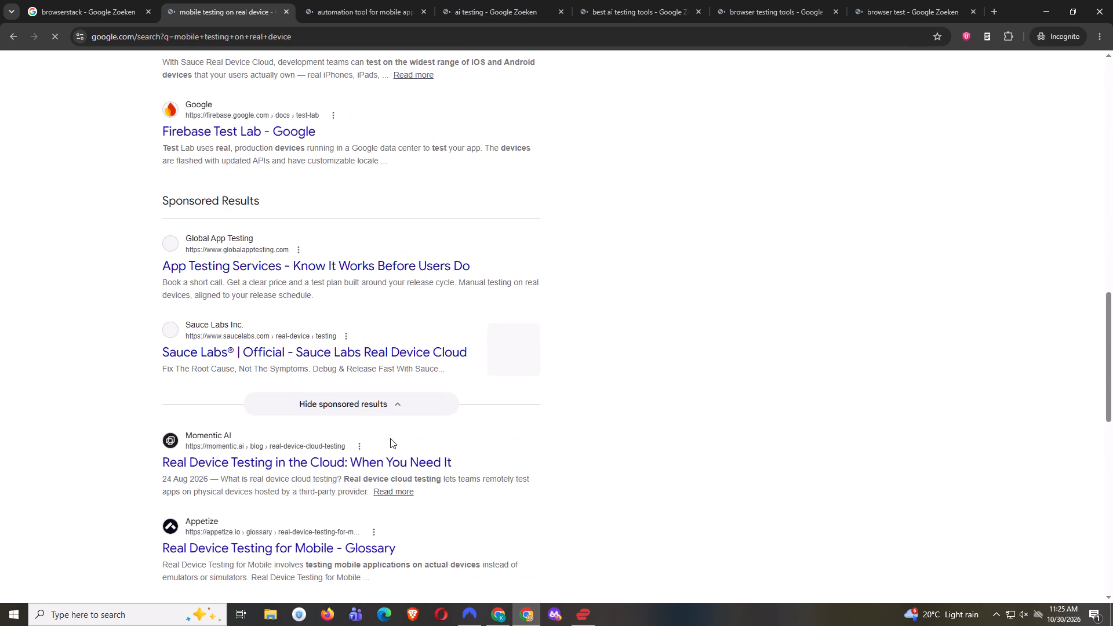
scroll(435, 487, down, 17)
click(424, 521)
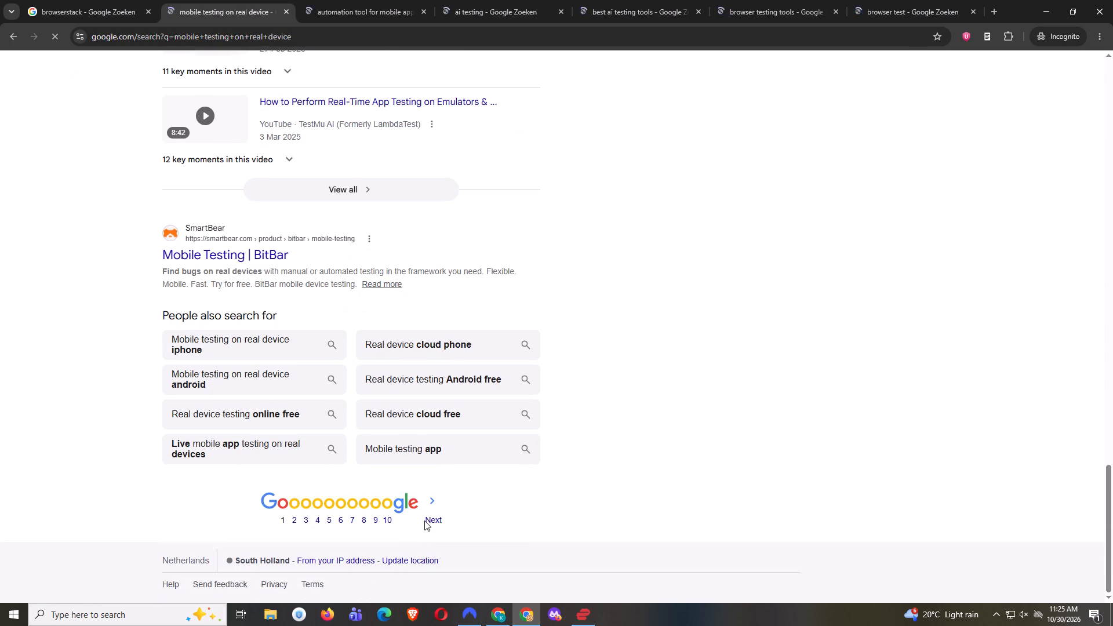
scroll(430, 522, down, 16)
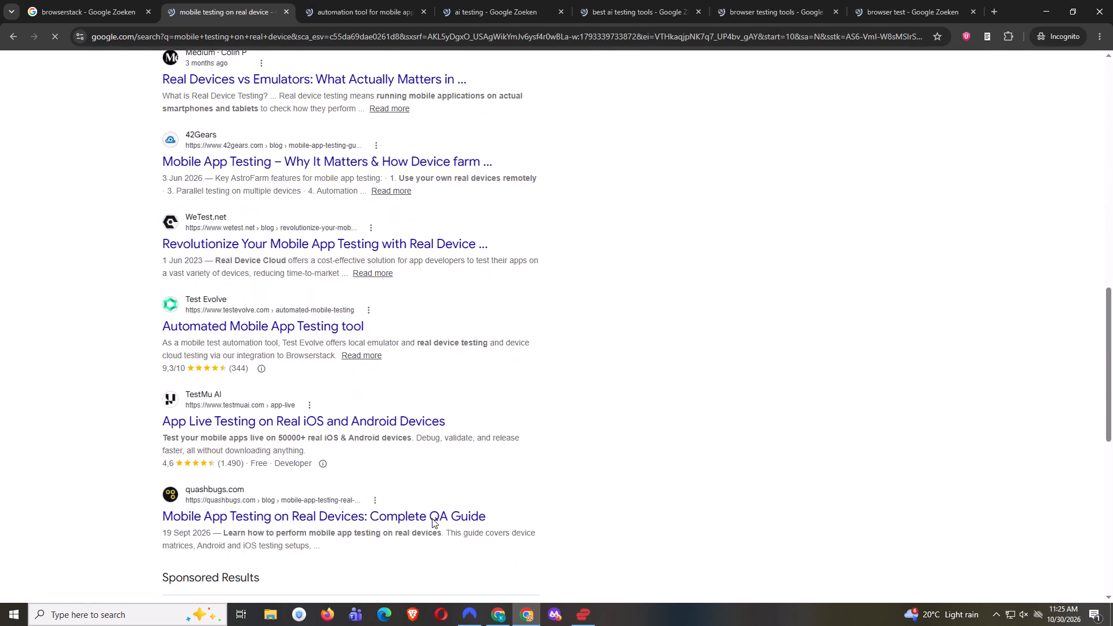
scroll(432, 518, down, 12)
click(432, 518)
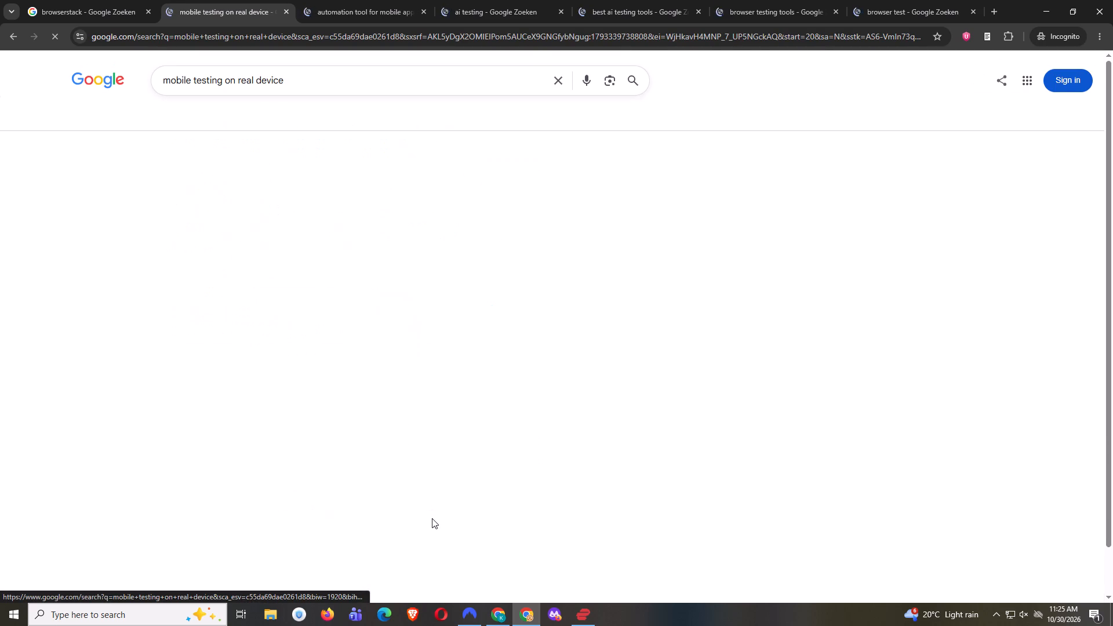
scroll(432, 516, down, 20)
click(437, 514)
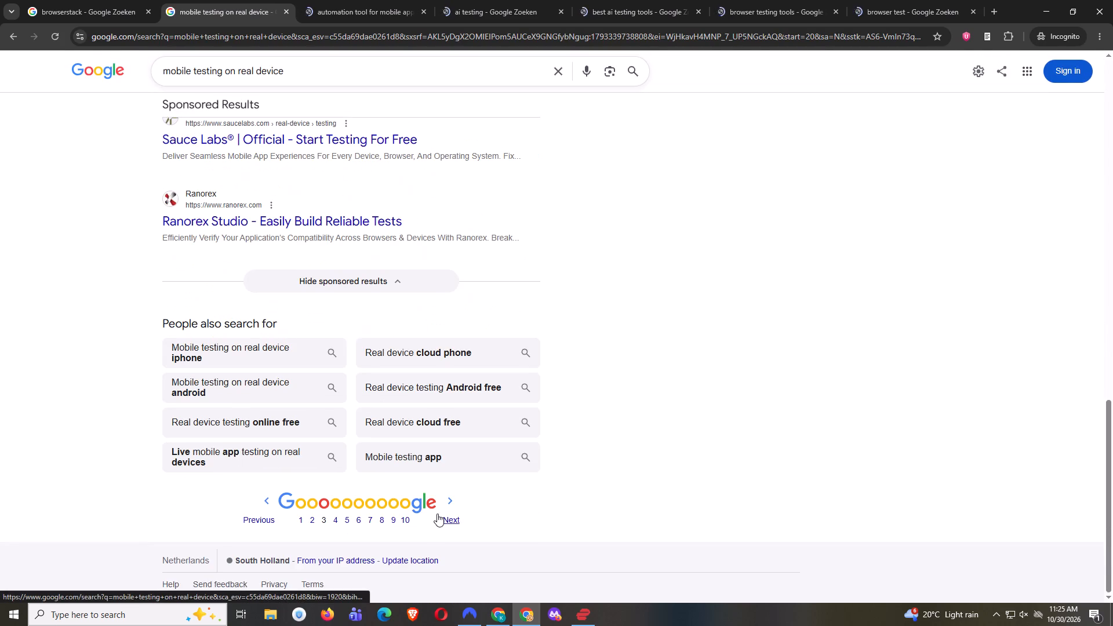
scroll(437, 514, down, 20)
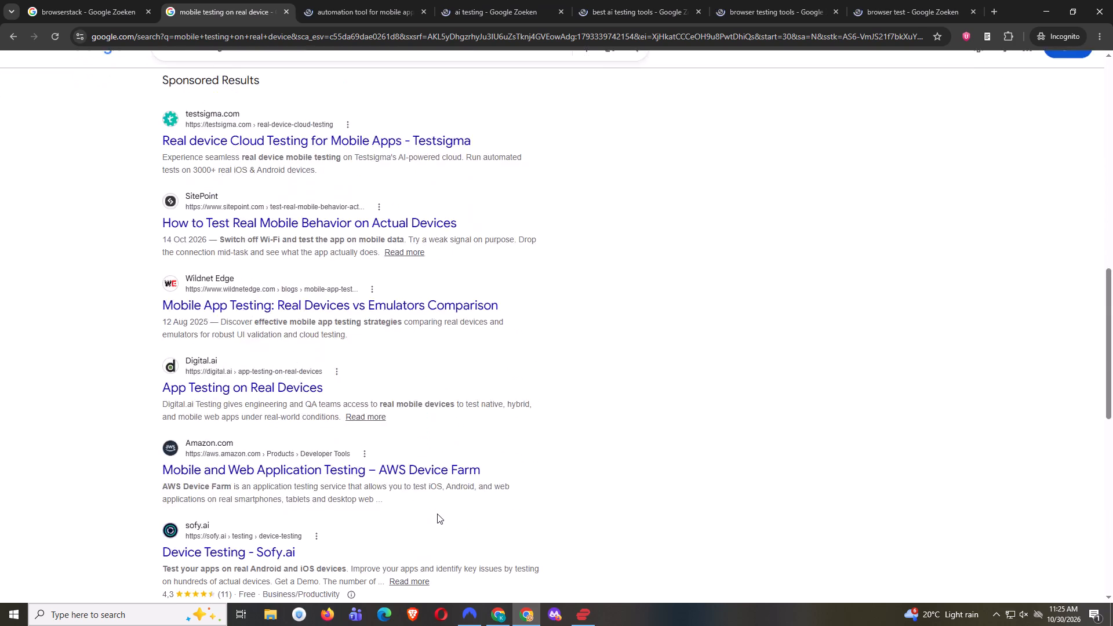
scroll(437, 514, down, 7)
Examine the sponsored results for "mobile testing on real device" on pages 5 through 8, and rerun the search.
click(437, 514)
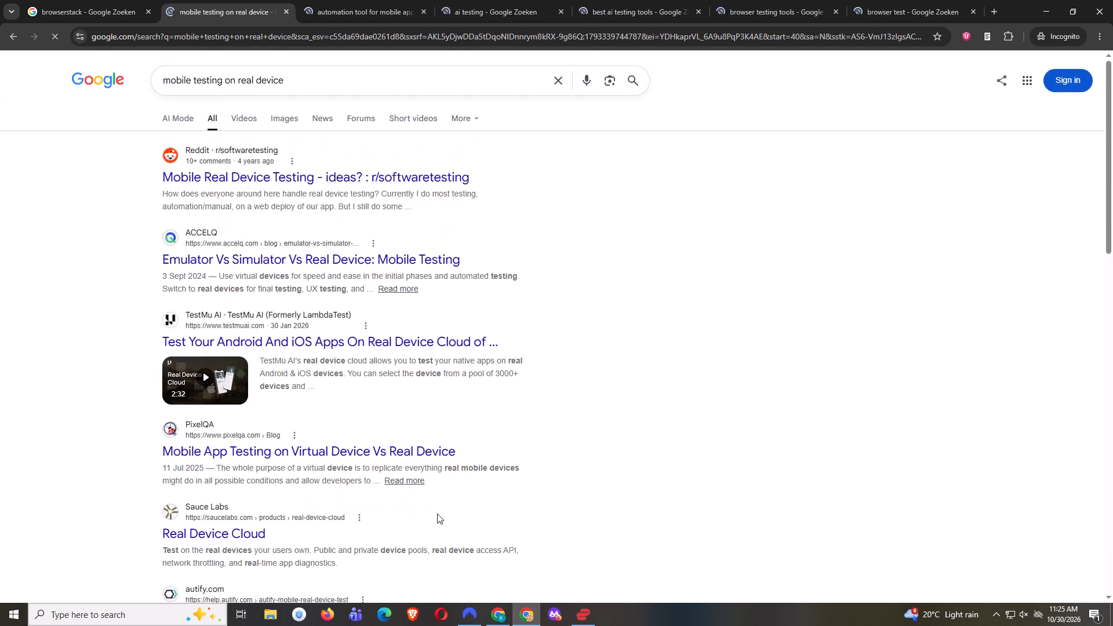
scroll(437, 514, down, 20)
click(445, 511)
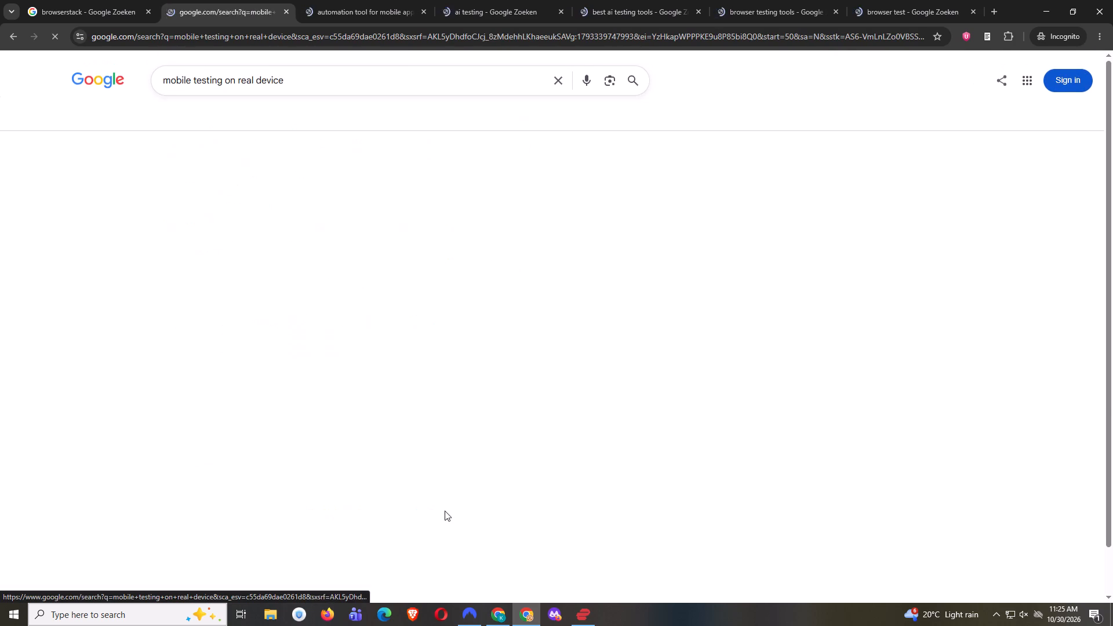
scroll(445, 511, down, 15)
scroll(450, 508, down, 7)
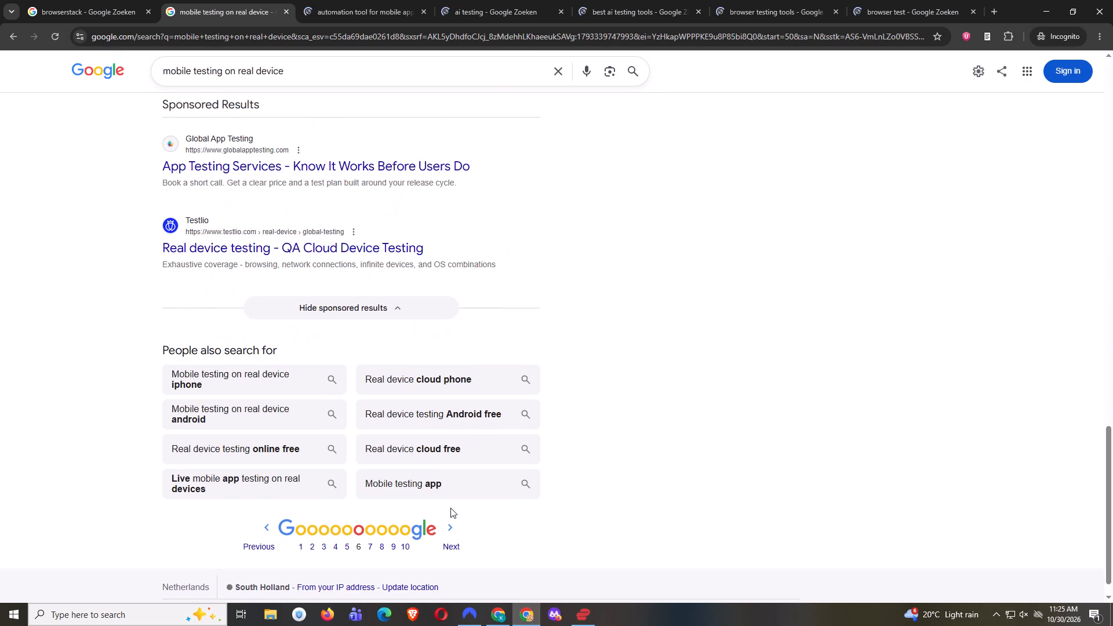
scroll(450, 508, down, 6)
click(450, 508)
scroll(450, 508, down, 16)
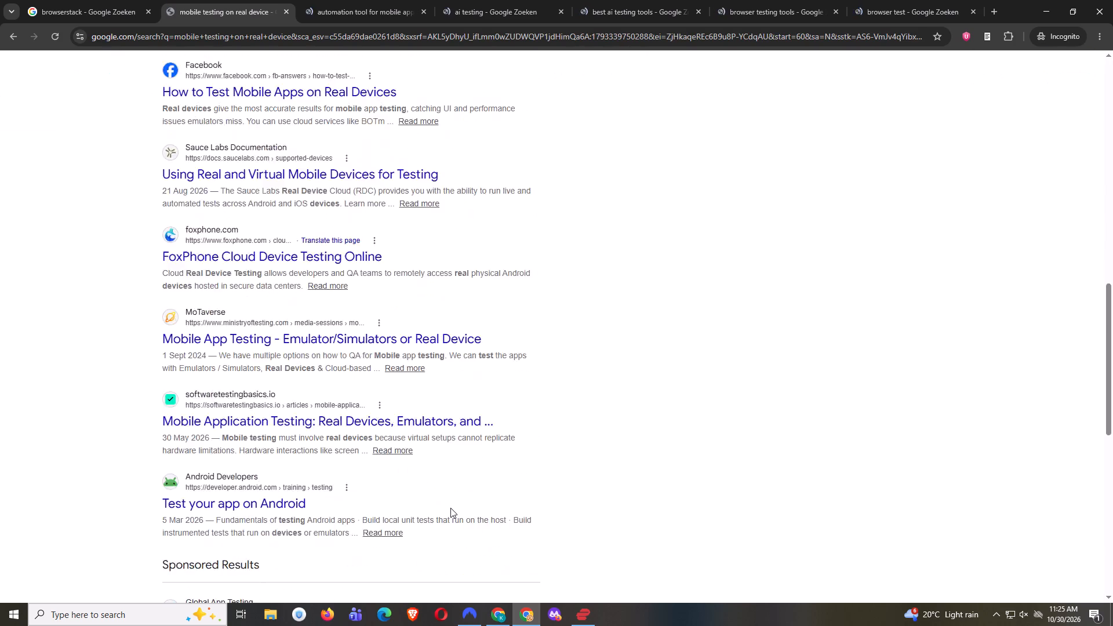
scroll(450, 508, down, 12)
click(450, 508)
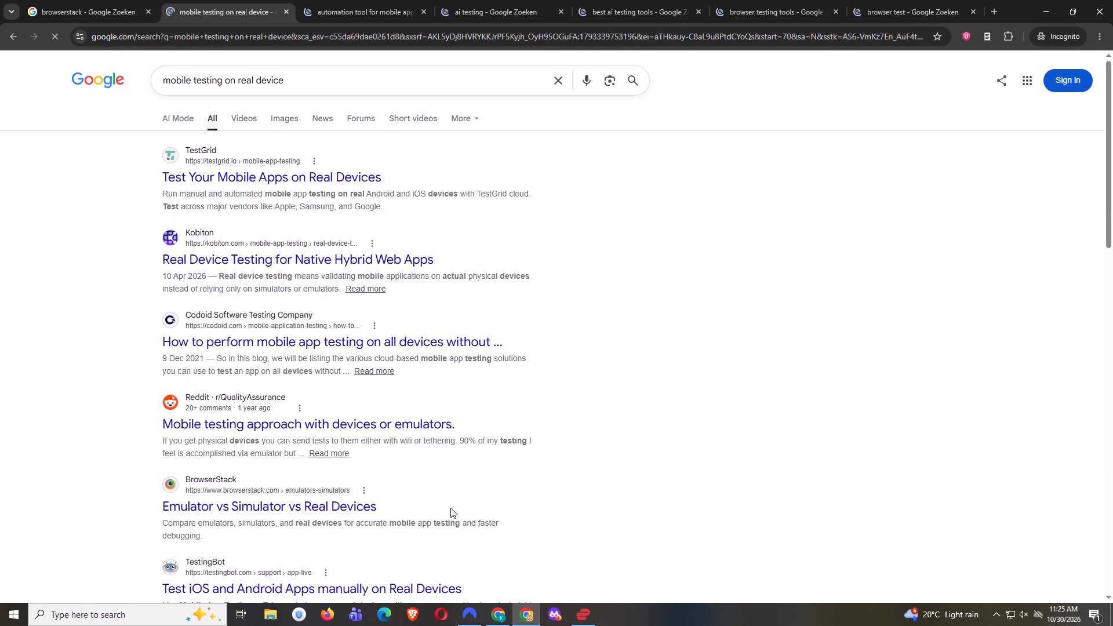
scroll(450, 508, down, 8)
scroll(893, 395, down, 5)
scroll(718, 144, down, 4)
click(630, 68)
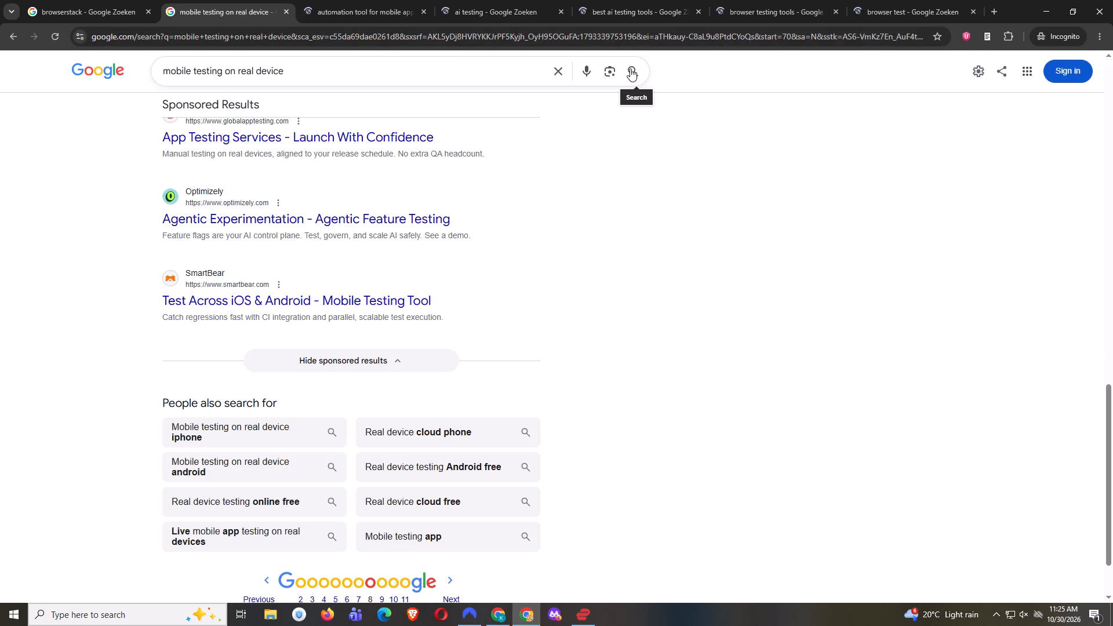
Look over the "automation tool for mobile application testing" results and change their language to English.
click(343, 13)
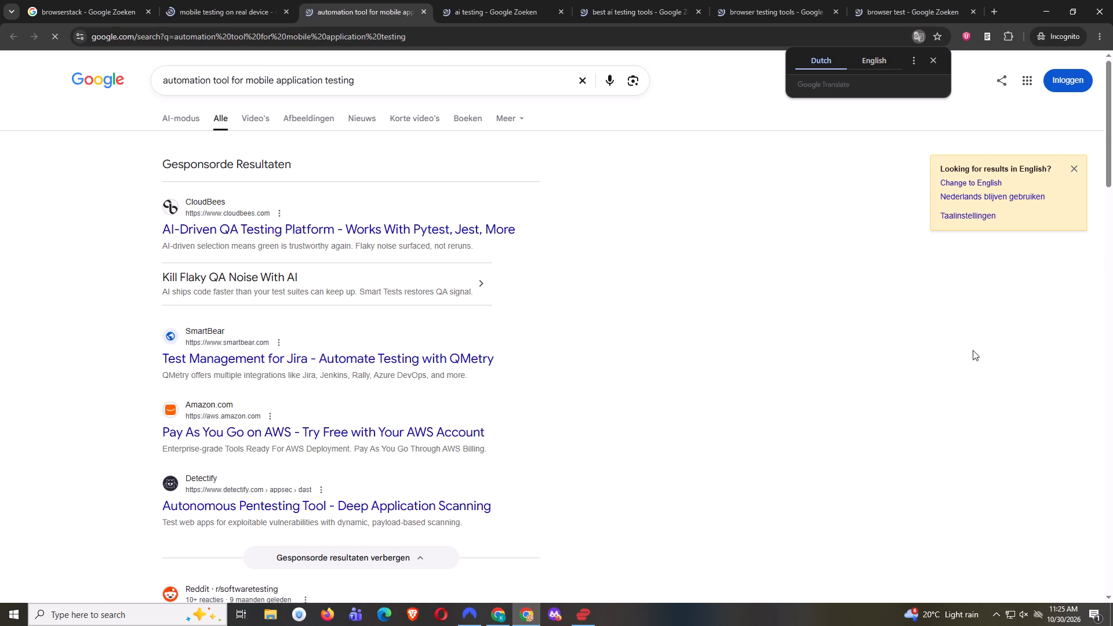
scroll(946, 329, down, 20)
scroll(946, 329, down, 3)
scroll(954, 241, up, 3)
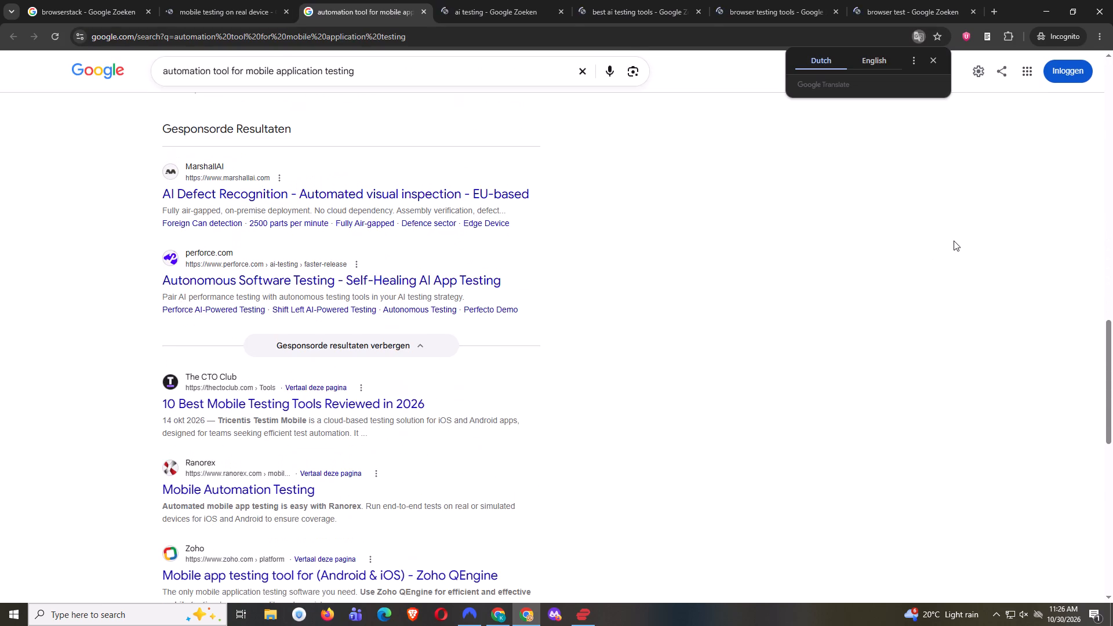
scroll(954, 241, up, 20)
scroll(954, 241, up, 3)
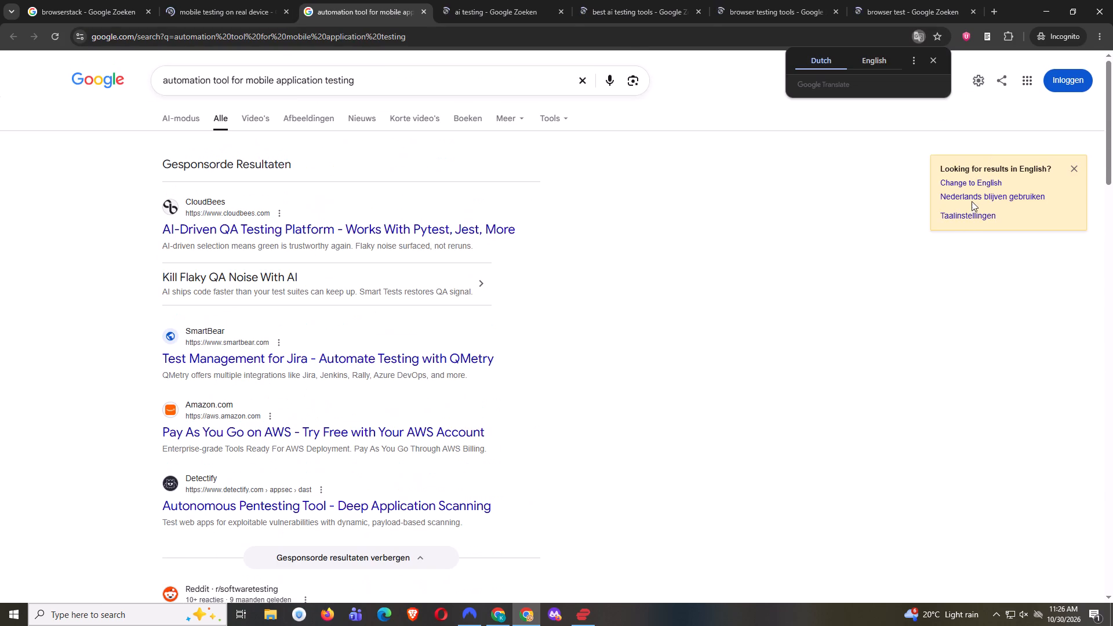
click(973, 181)
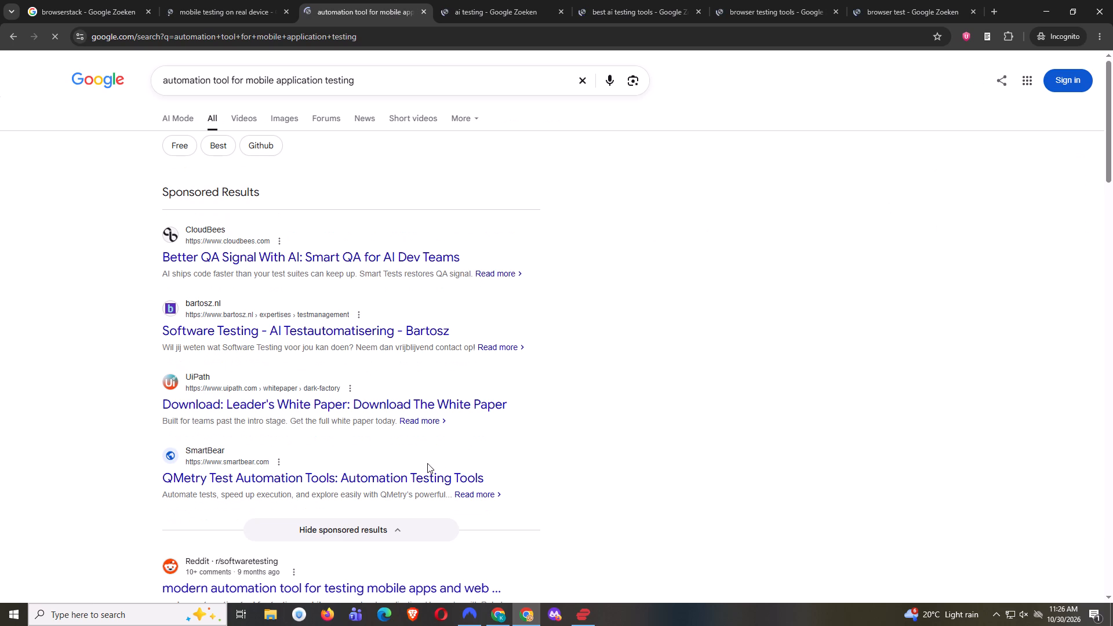
Examine the sponsored results for "automation tool for mobile application testing" on result pages 1 through 4.
scroll(424, 464, down, 2)
scroll(452, 534, down, 16)
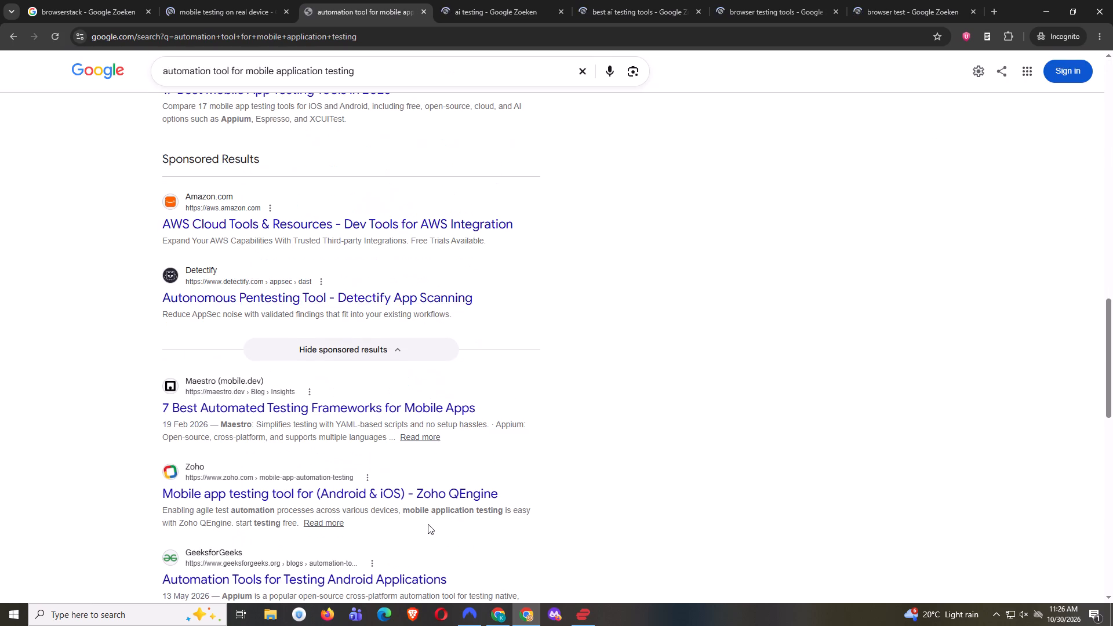
scroll(428, 524, down, 17)
click(427, 524)
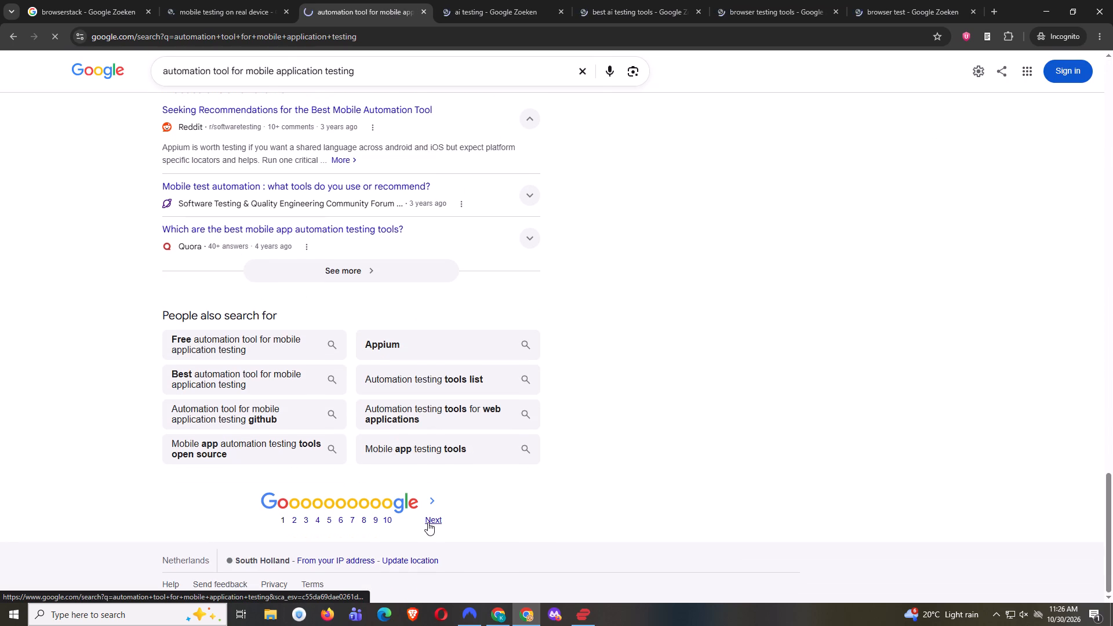
scroll(428, 522, down, 7)
scroll(428, 522, up, 1)
scroll(428, 522, down, 11)
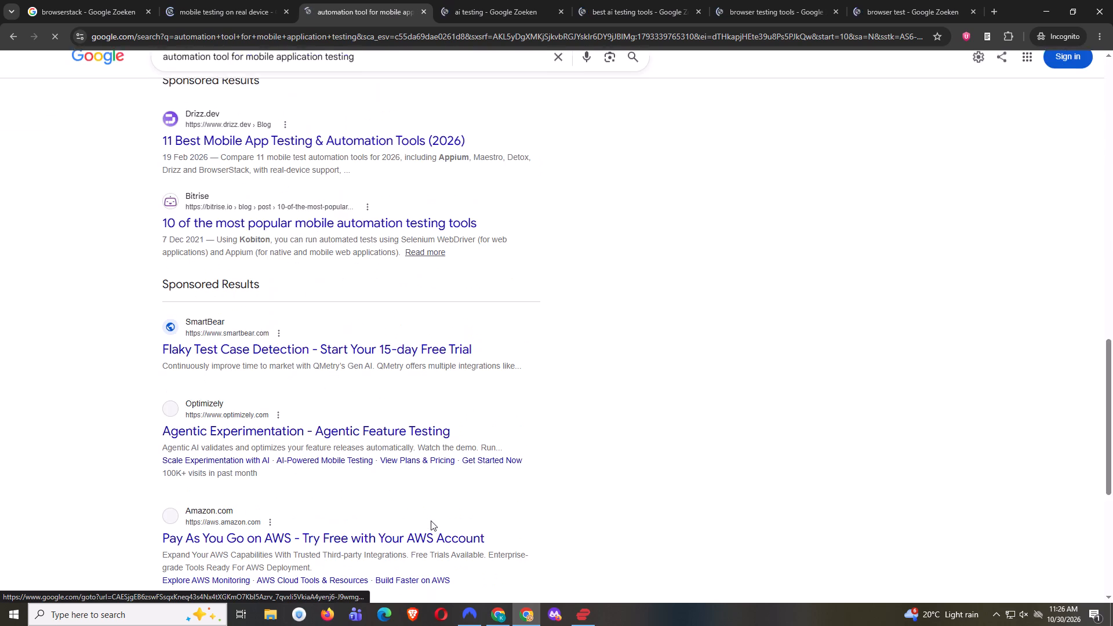
scroll(431, 520, down, 6)
click(431, 520)
scroll(431, 520, down, 3)
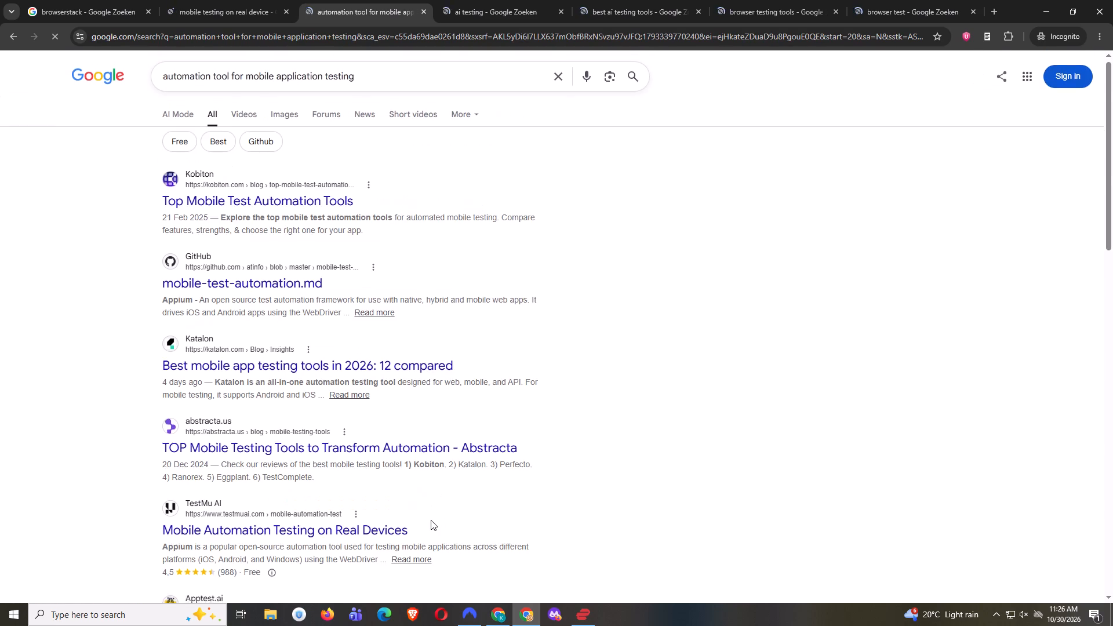
scroll(431, 520, down, 19)
click(442, 516)
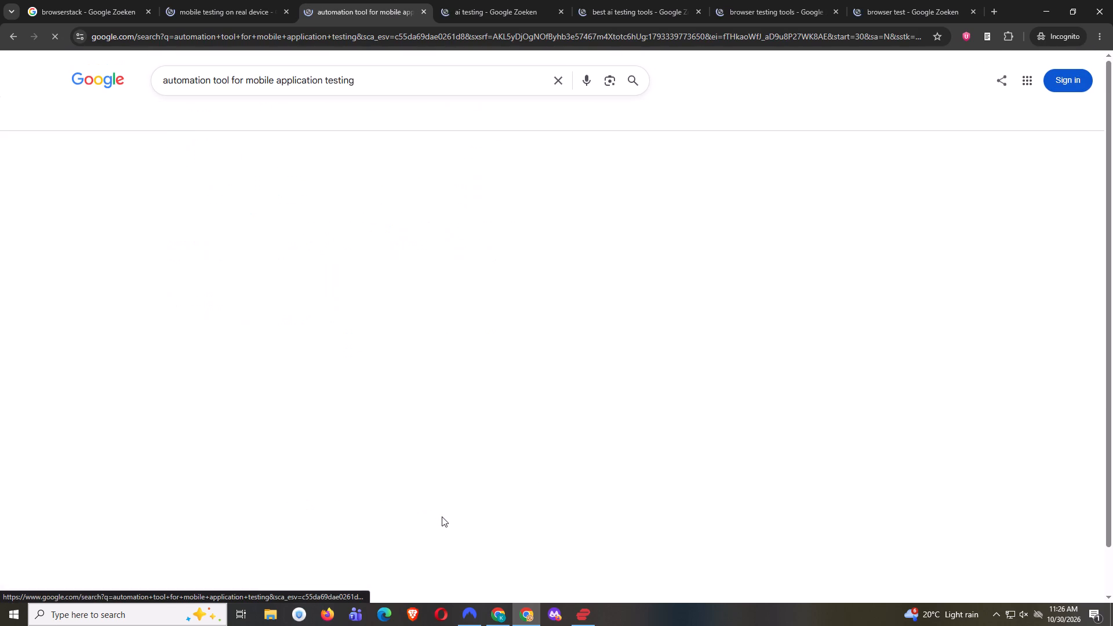
scroll(442, 516, down, 19)
click(442, 516)
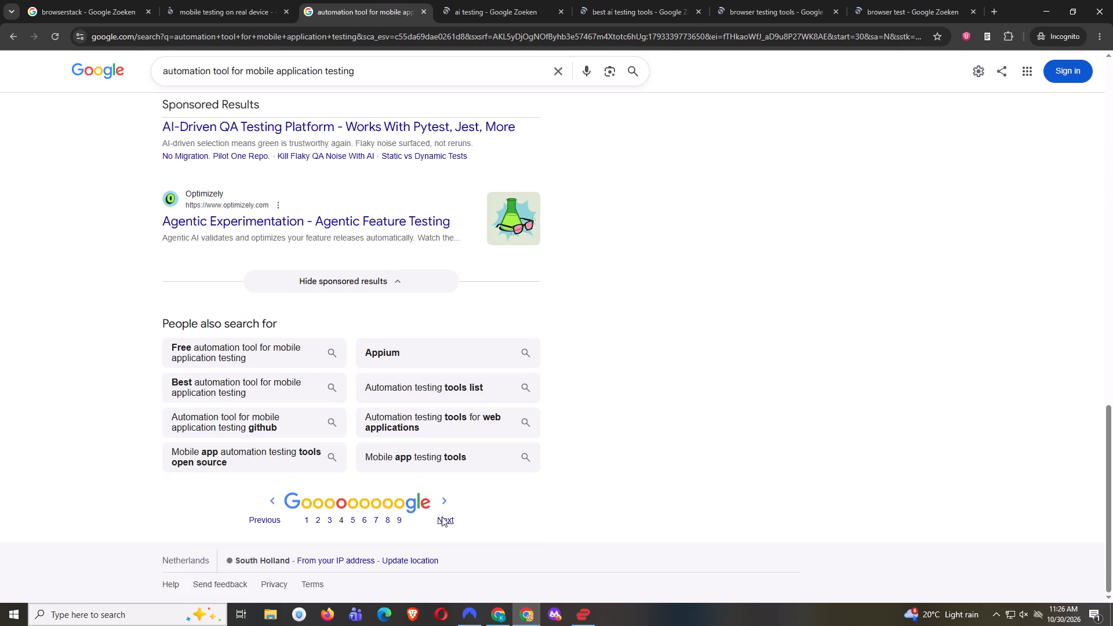
Examine the sponsored results for "automation tool for mobile application testing" on pages 5 through 8, and rerun the search.
scroll(442, 516, down, 9)
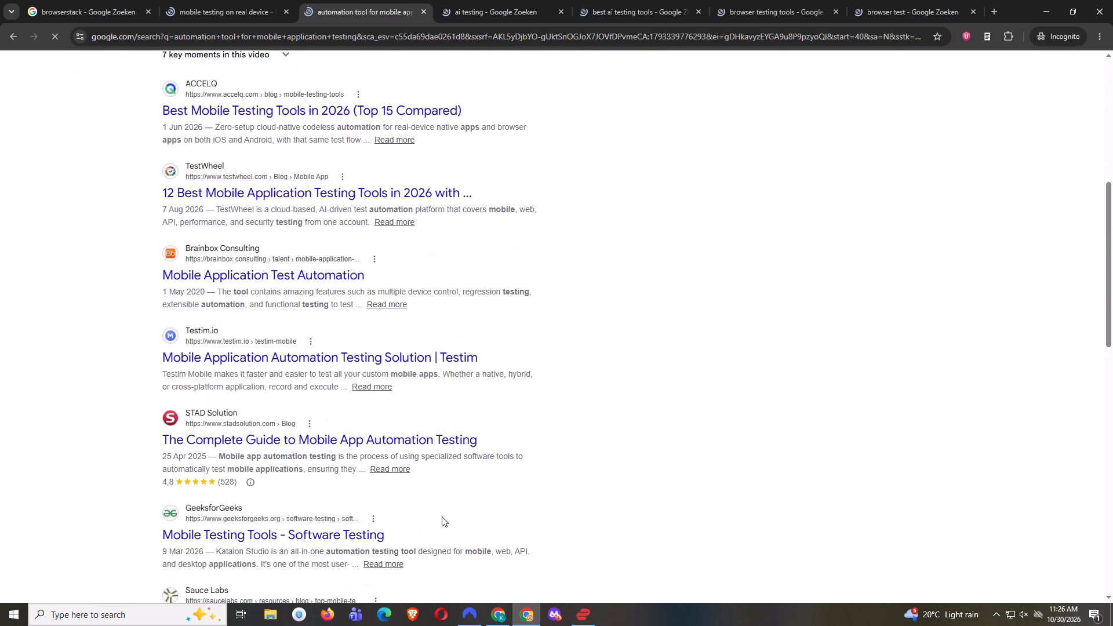
scroll(442, 516, down, 16)
click(442, 516)
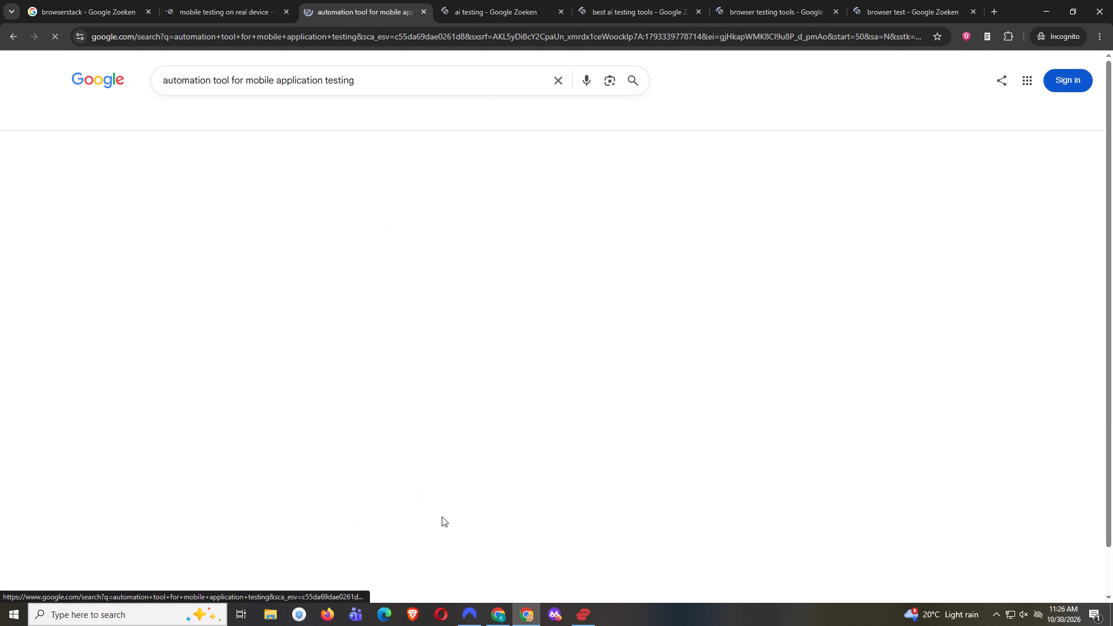
scroll(442, 516, down, 20)
click(442, 516)
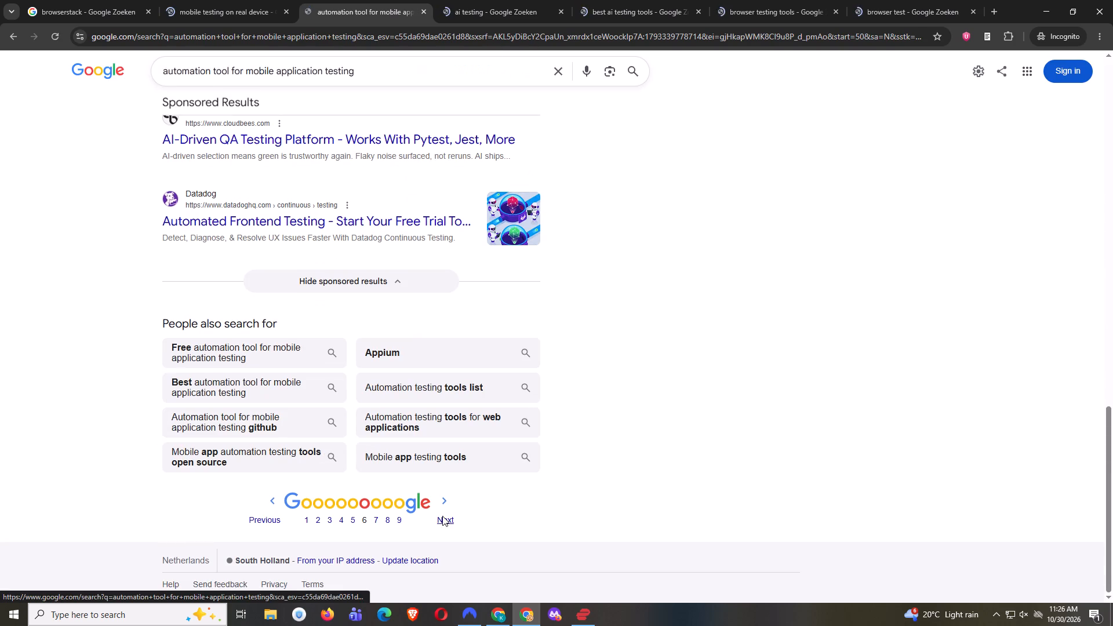
scroll(726, 234, down, 6)
scroll(695, 223, up, 1)
scroll(678, 219, down, 6)
scroll(563, 452, down, 4)
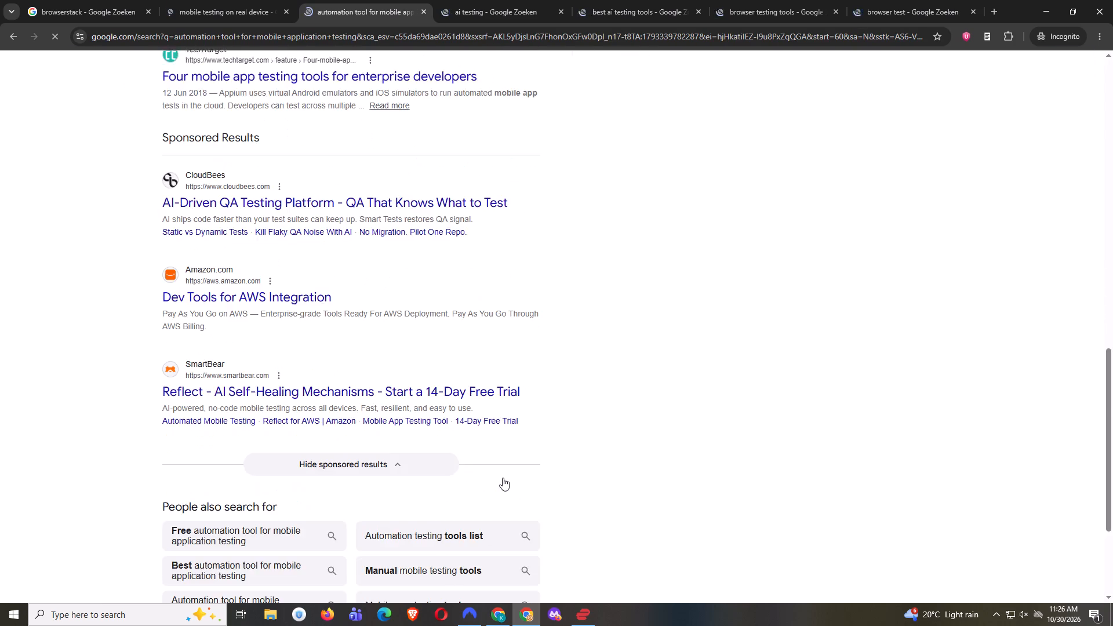
scroll(476, 486, down, 6)
click(445, 517)
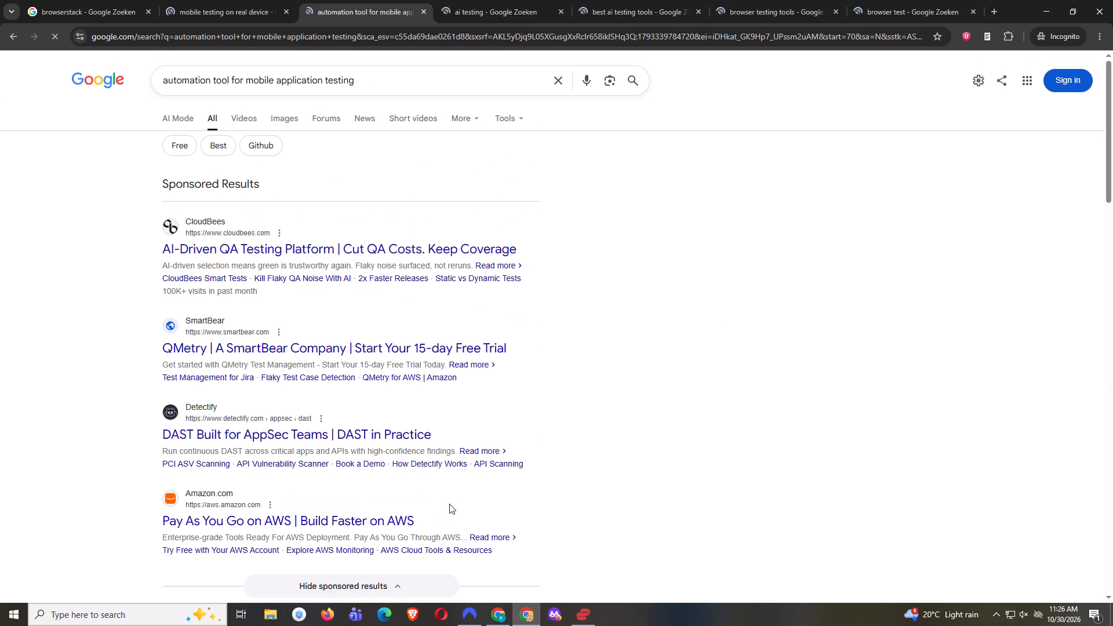
scroll(457, 498, down, 20)
scroll(591, 372, down, 4)
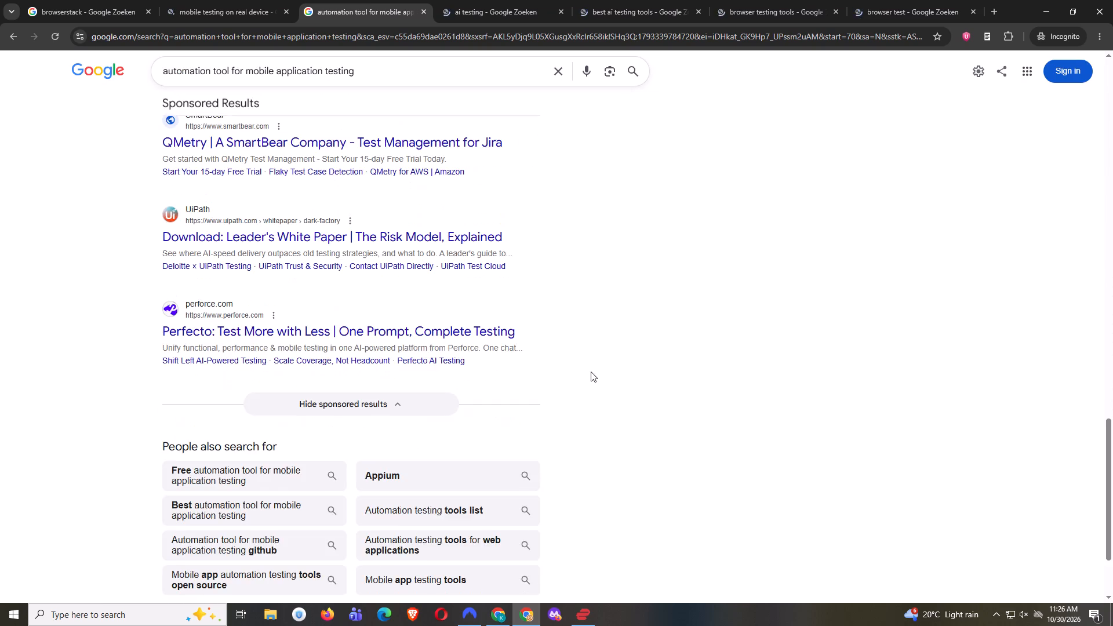
scroll(593, 370, down, 5)
click(635, 63)
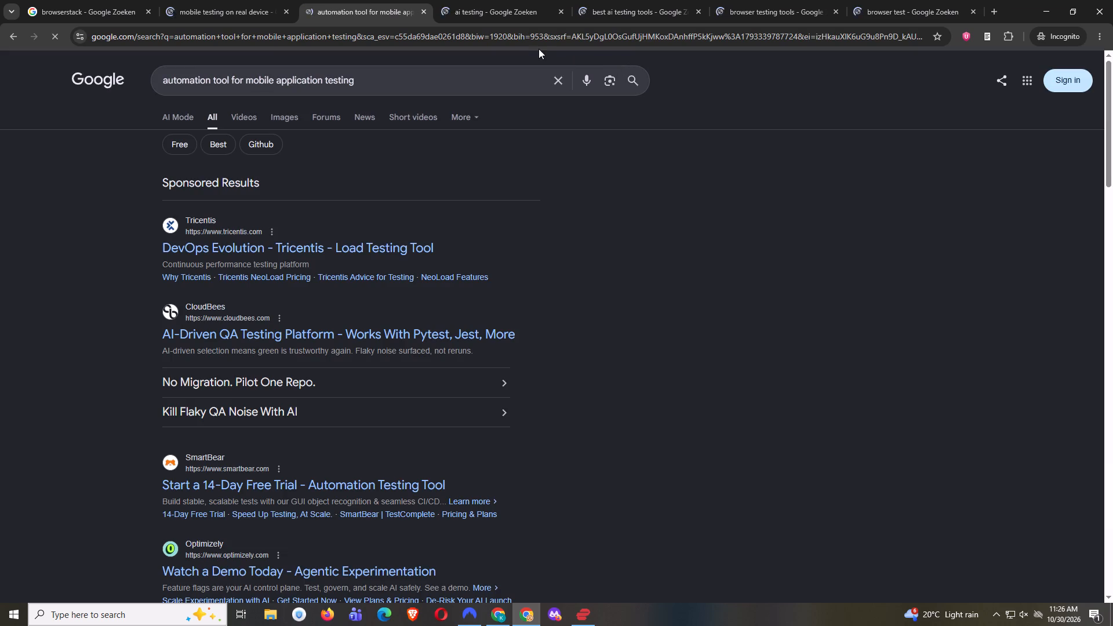
Look over the "ai testing" results and change their language to English.
click(436, 4)
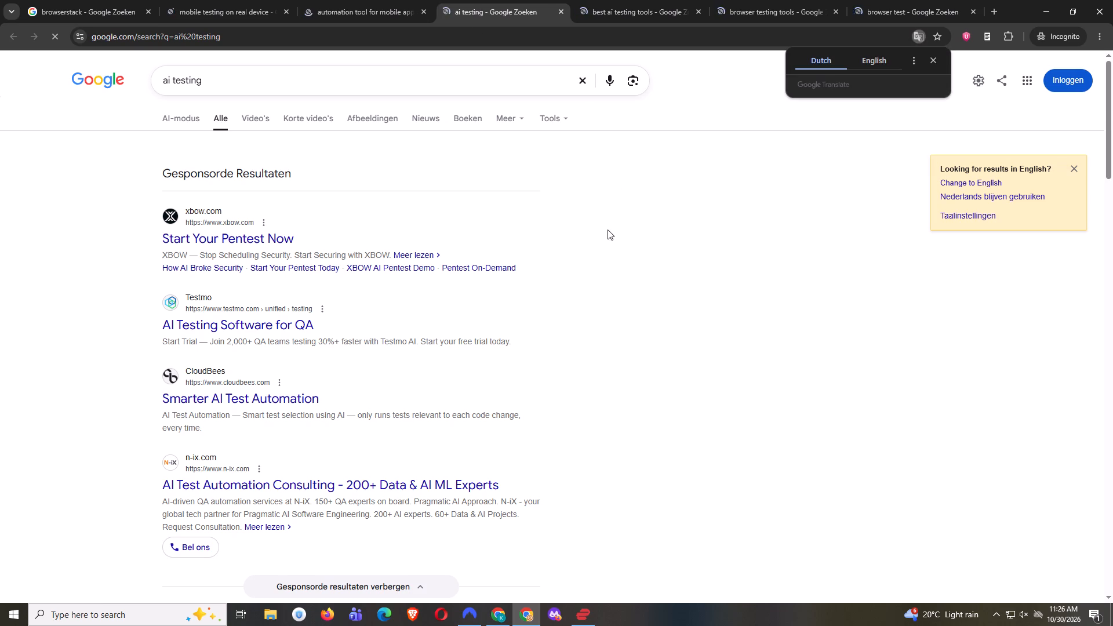
scroll(876, 199, down, 19)
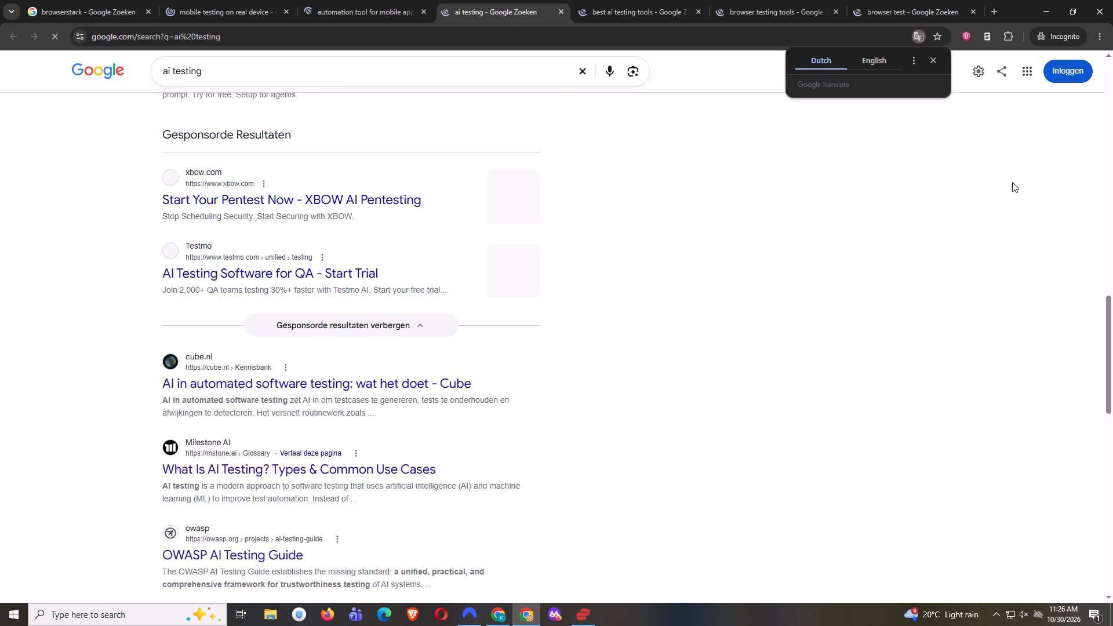
scroll(1012, 182, up, 19)
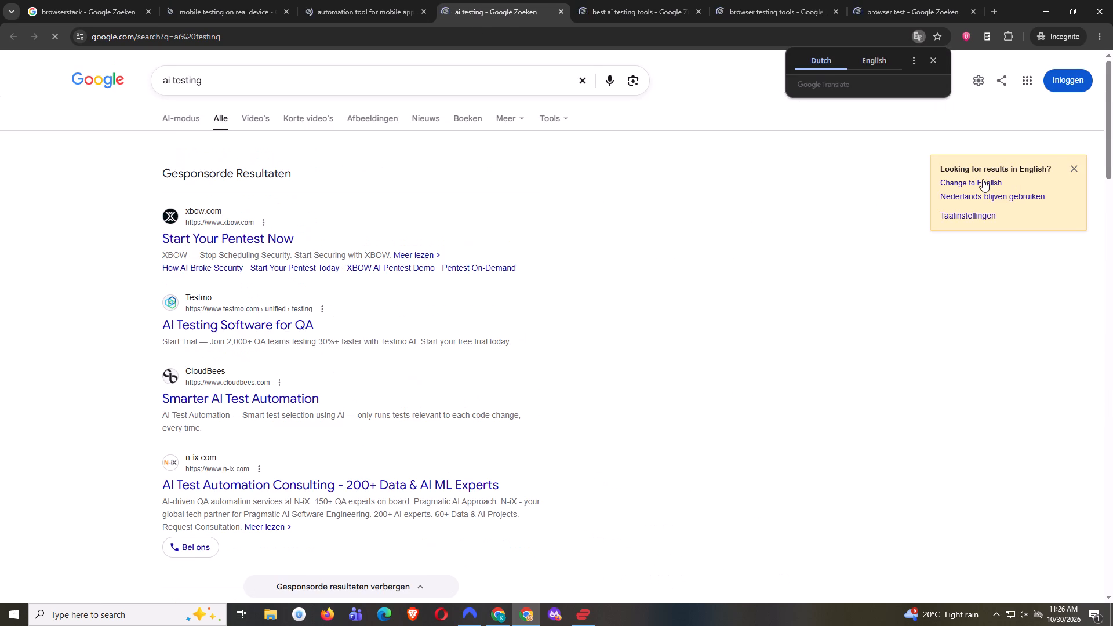
click(983, 179)
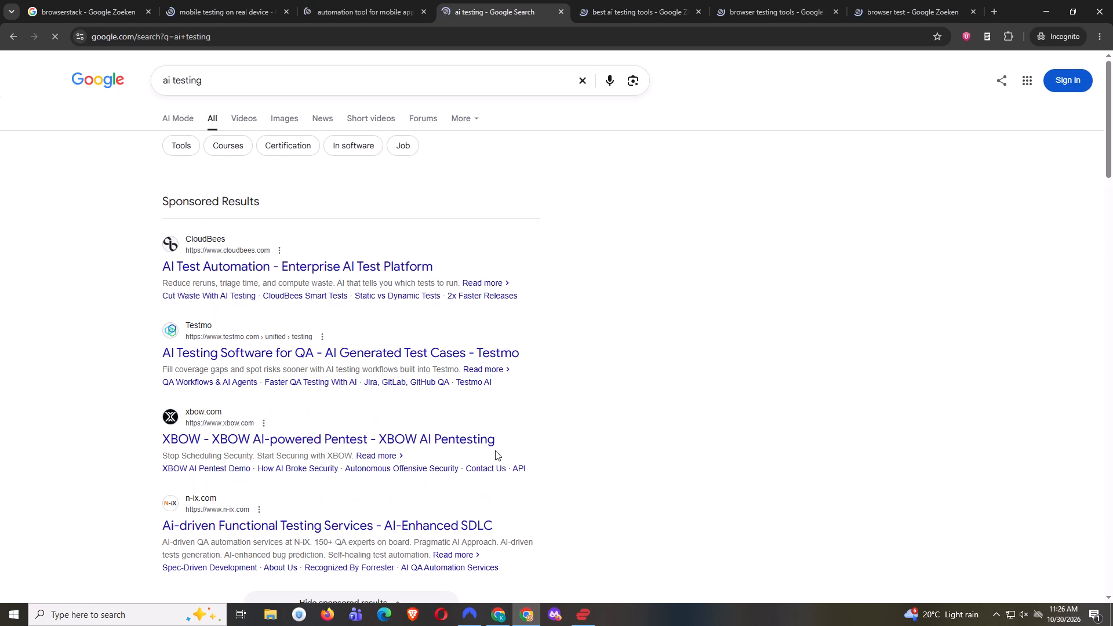
Examine the sponsored results for "ai testing" on result pages 1 through 4.
scroll(454, 481, down, 20)
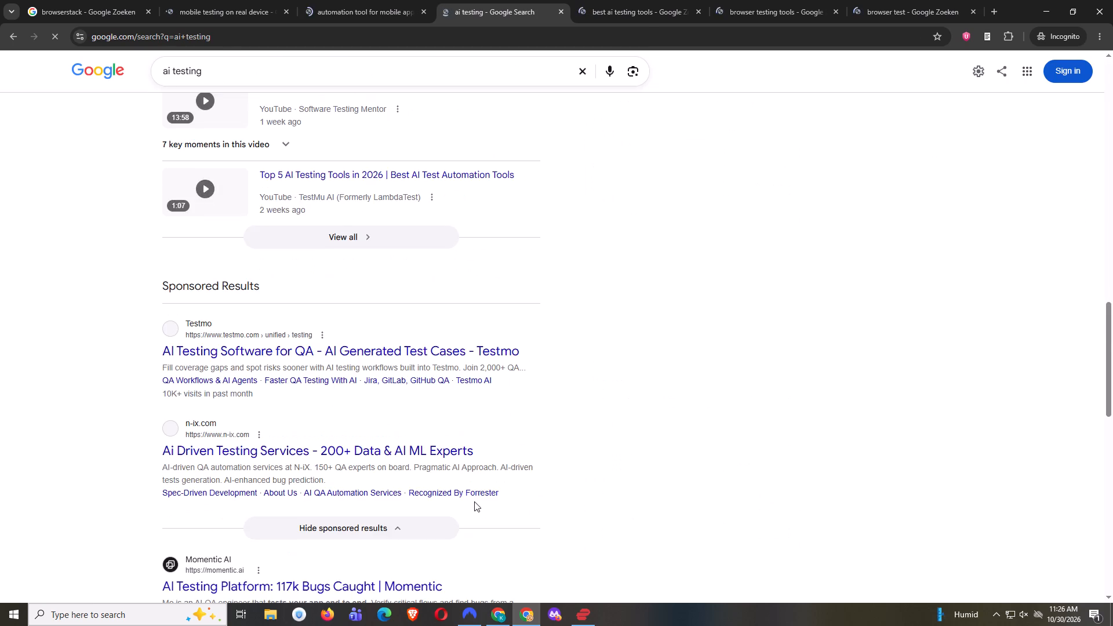
scroll(467, 501, down, 19)
click(435, 519)
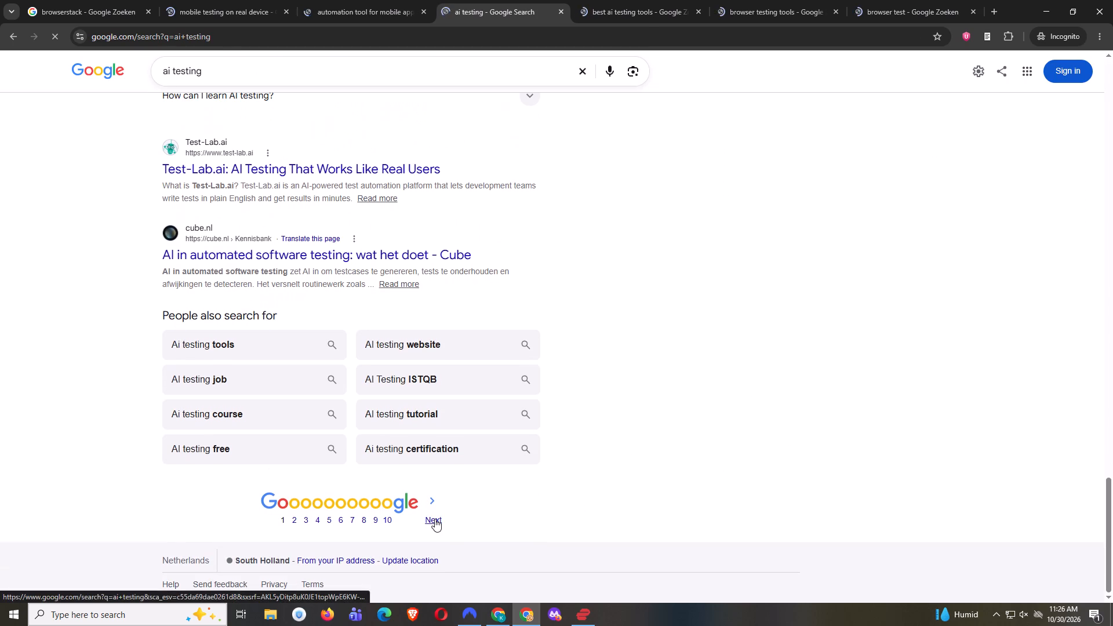
scroll(435, 516, down, 19)
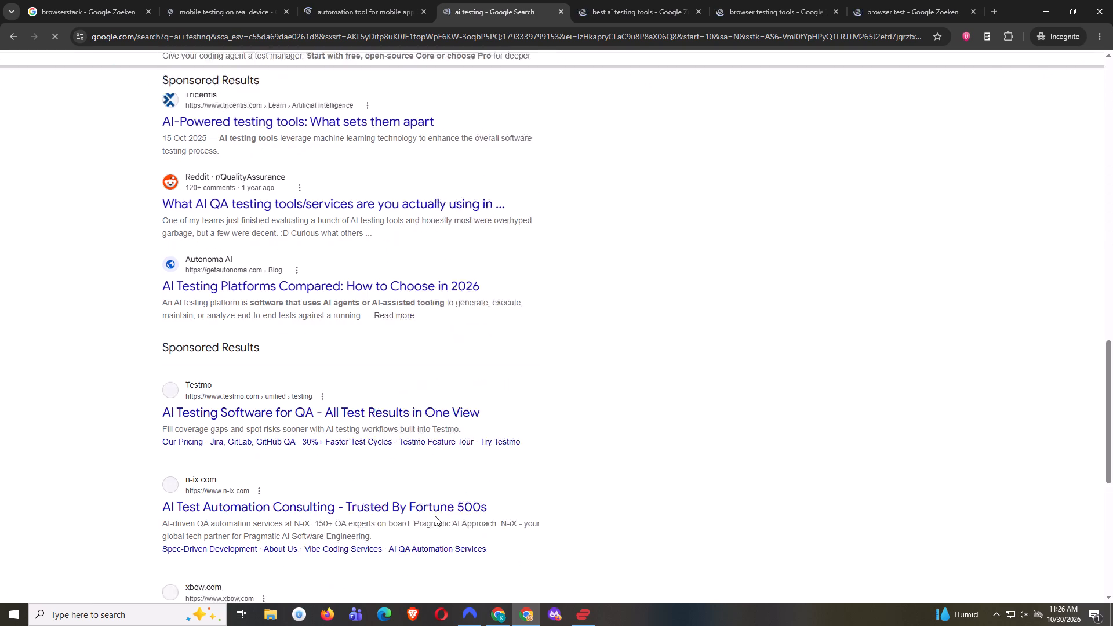
scroll(435, 516, down, 11)
click(435, 516)
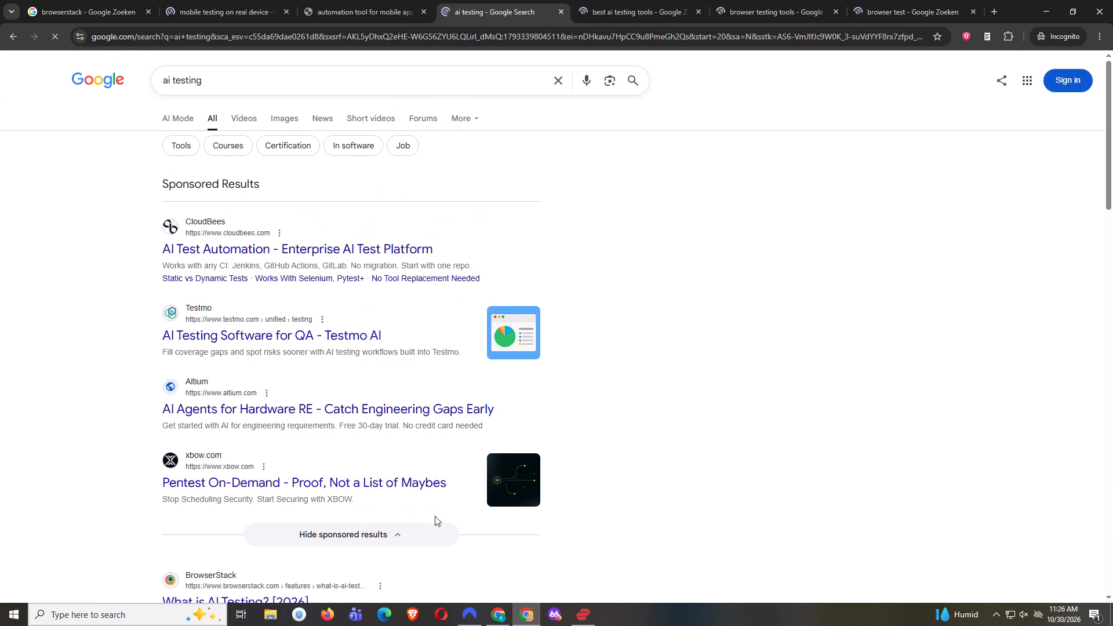
scroll(451, 511, down, 19)
scroll(446, 511, down, 9)
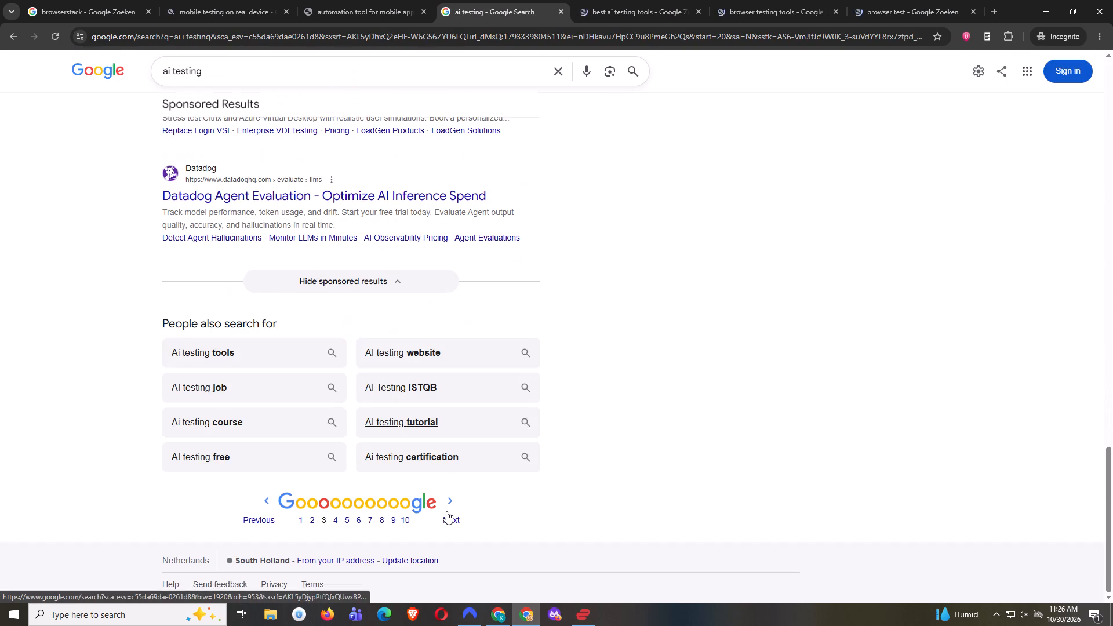
click(446, 511)
scroll(446, 511, down, 13)
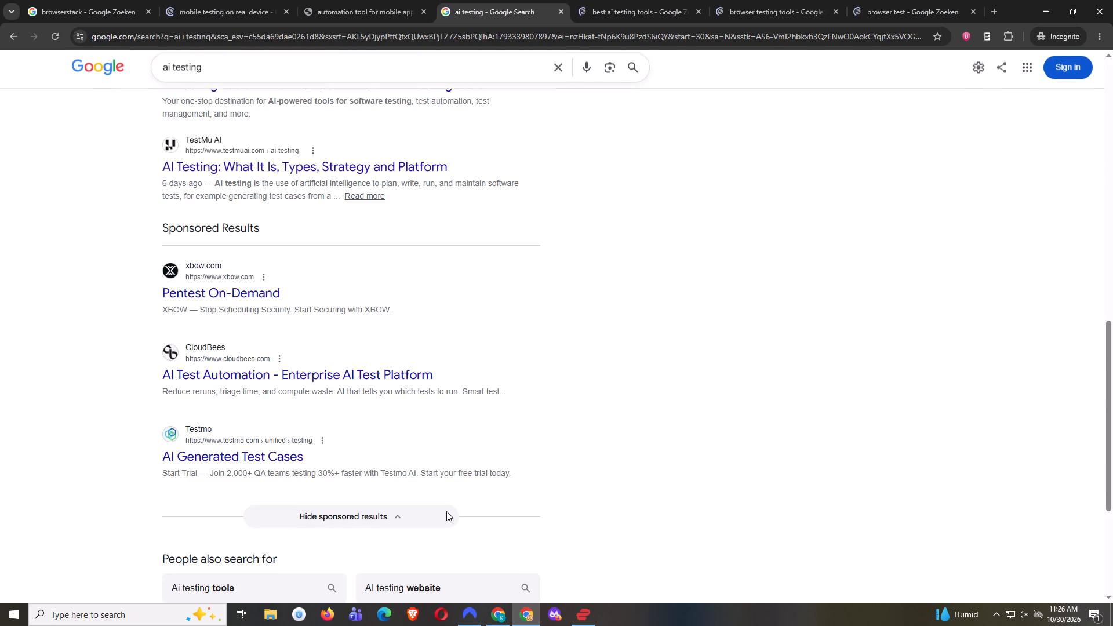
scroll(446, 511, down, 7)
click(446, 511)
Examine the sponsored results for "ai testing" on pages 5 through 8, and rerun the search.
scroll(446, 511, down, 12)
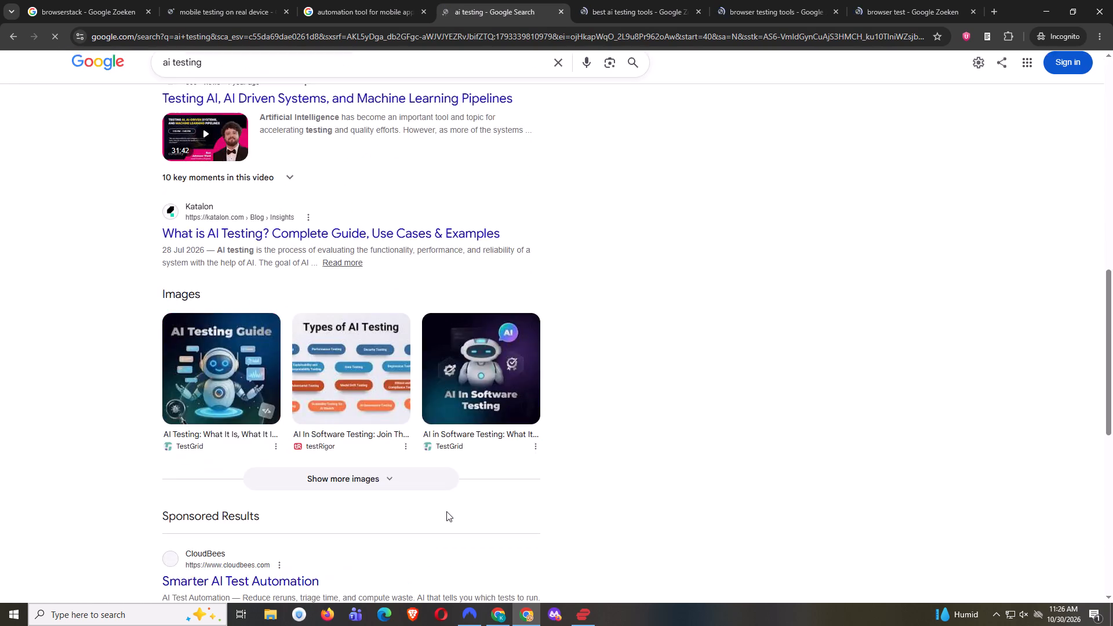
scroll(446, 511, down, 14)
click(446, 511)
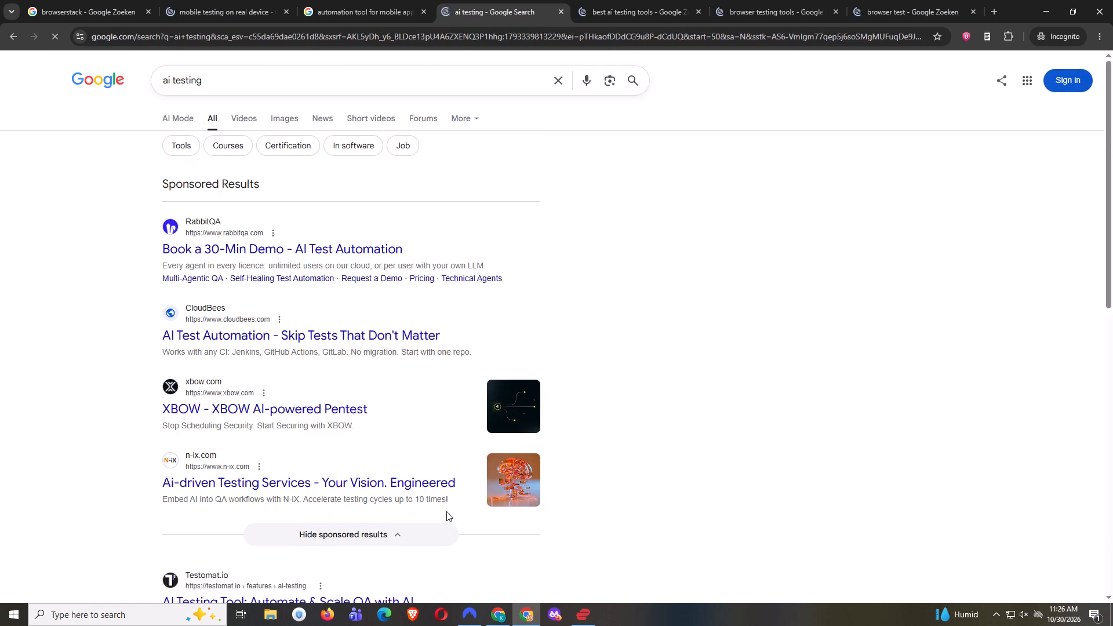
scroll(446, 511, down, 6)
scroll(446, 511, down, 20)
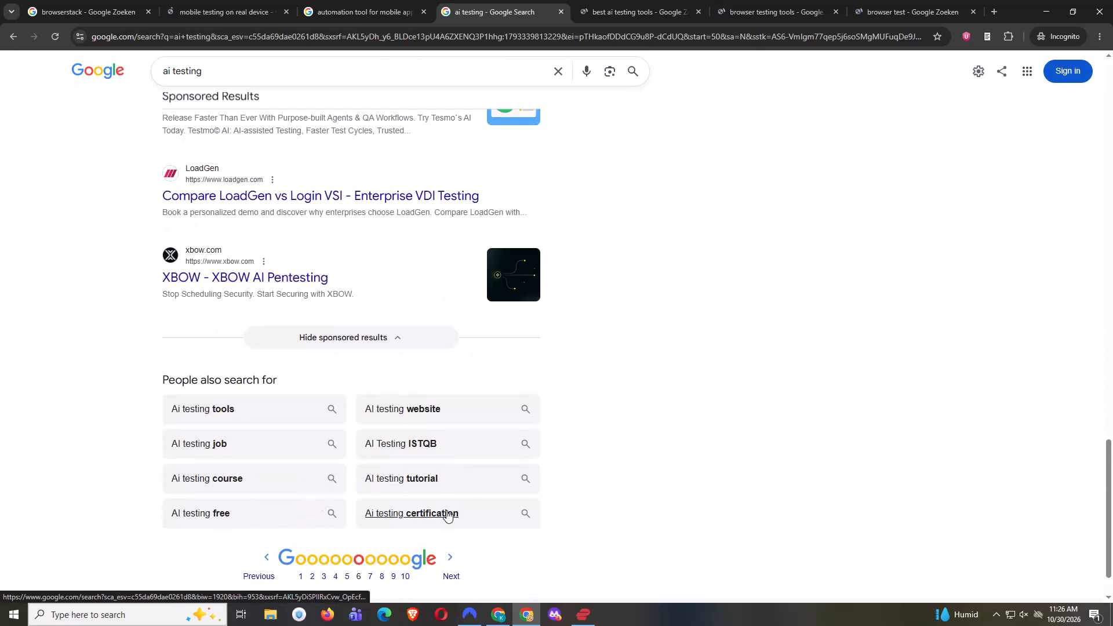
scroll(446, 510, down, 7)
click(446, 510)
scroll(446, 510, down, 6)
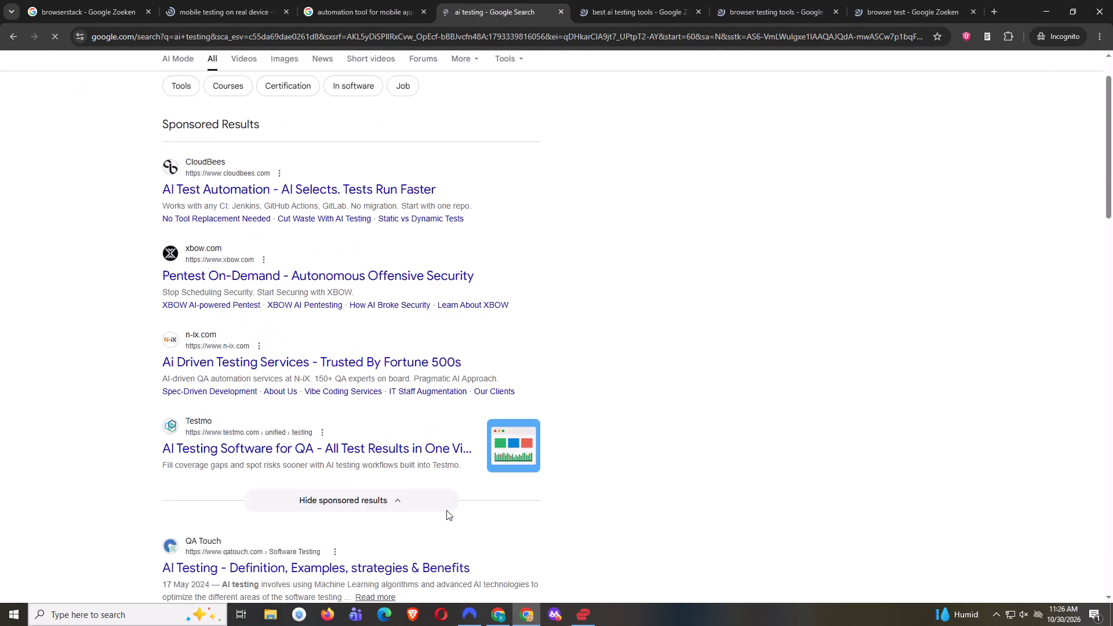
scroll(446, 510, down, 15)
scroll(446, 510, down, 8)
click(446, 510)
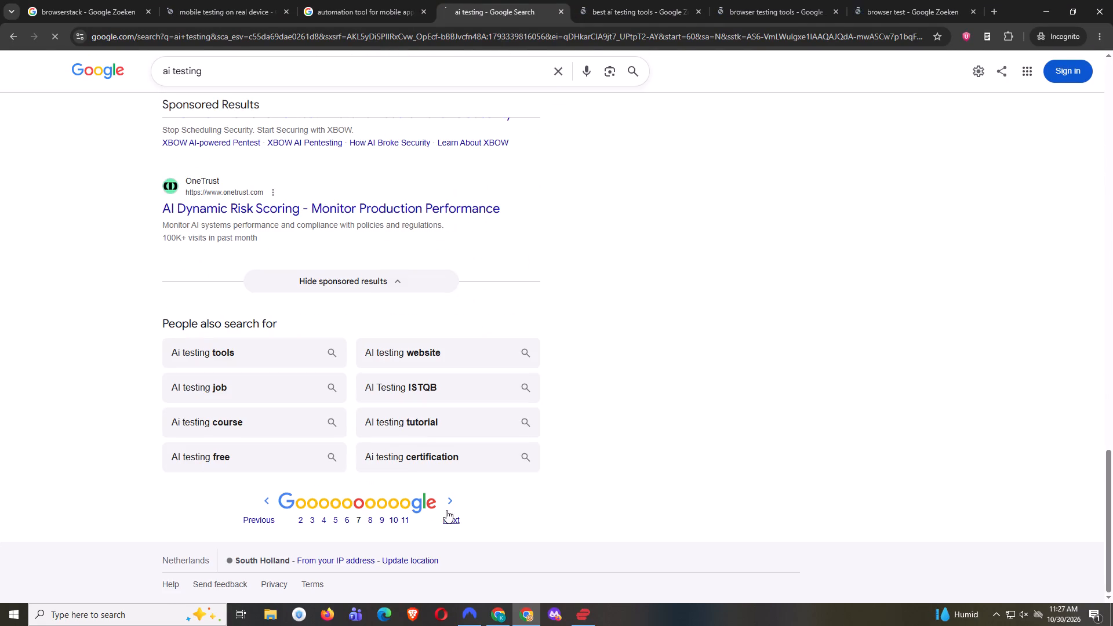
scroll(684, 196, down, 18)
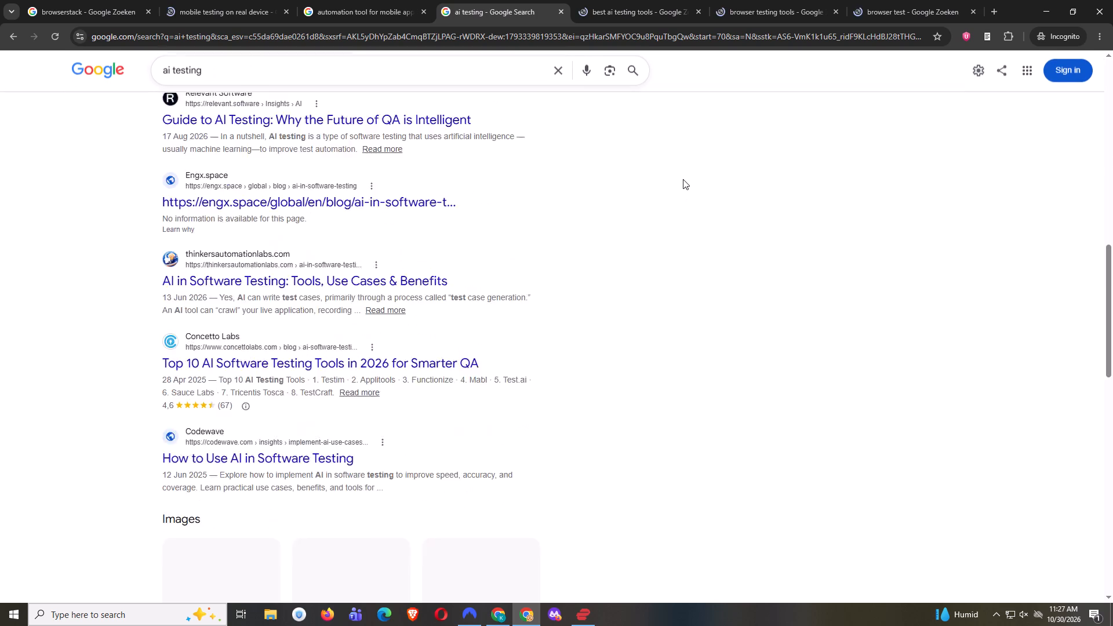
scroll(689, 170, down, 5)
click(630, 68)
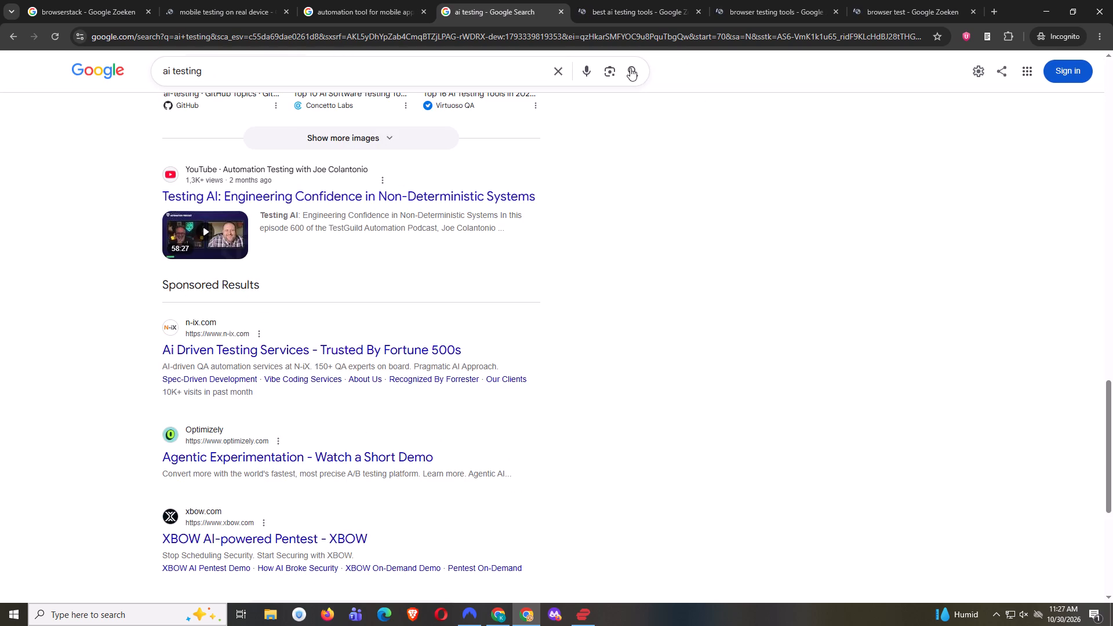
Change the language of the "best ai testing tools" results to English.
click(634, 17)
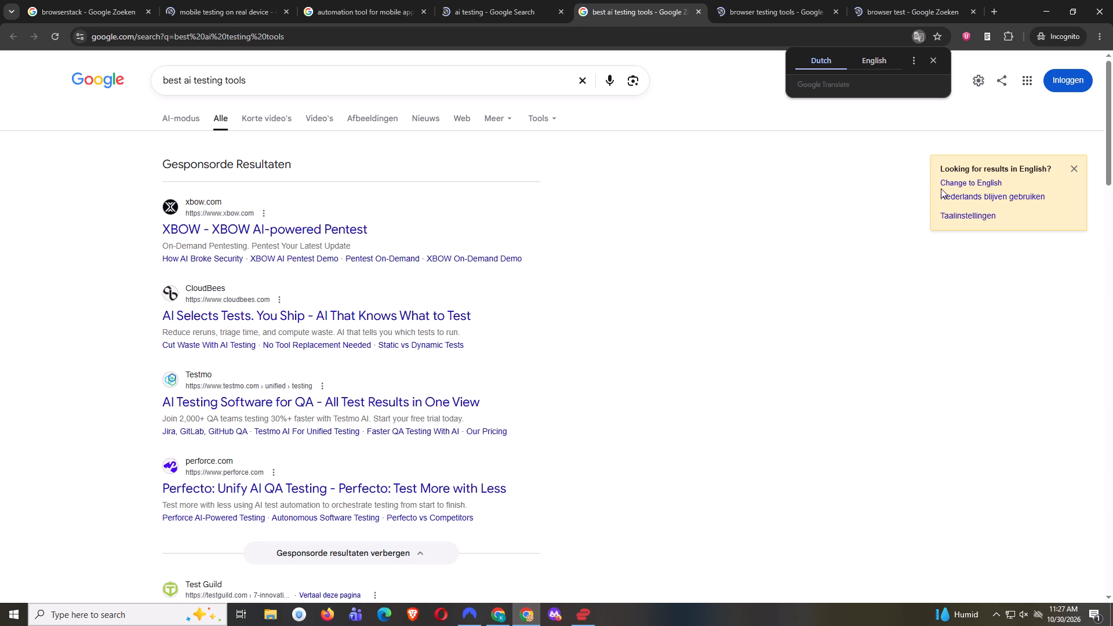
click(941, 188)
click(947, 186)
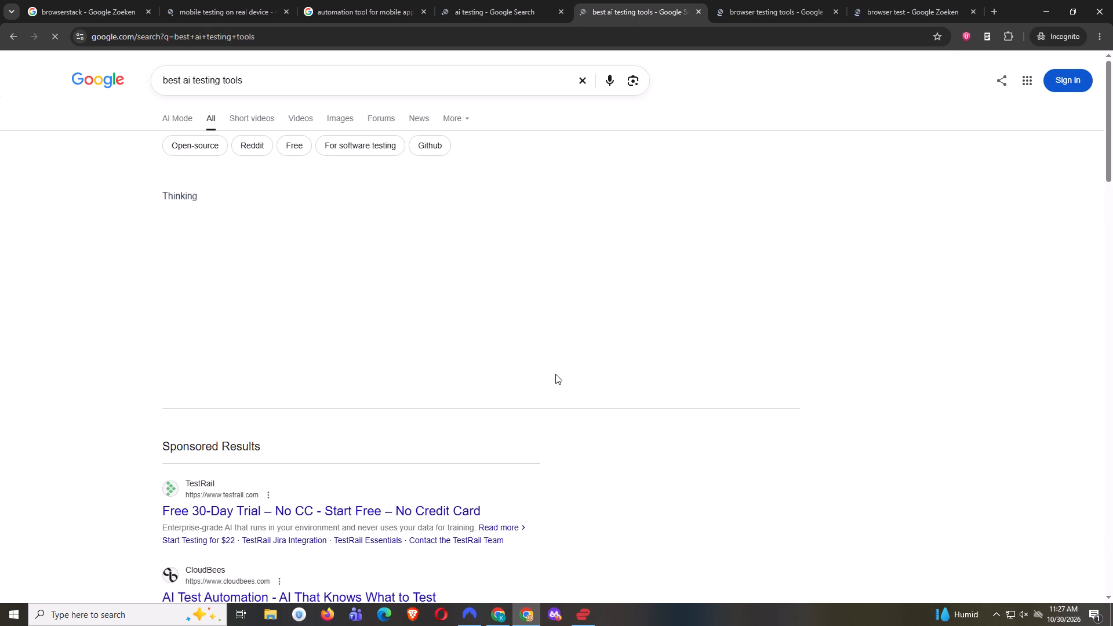
Examine the sponsored results for "best ai testing tools" on result pages 1 and 2, and advance to page 3.
scroll(555, 373, down, 5)
scroll(421, 508, down, 18)
scroll(452, 500, down, 3)
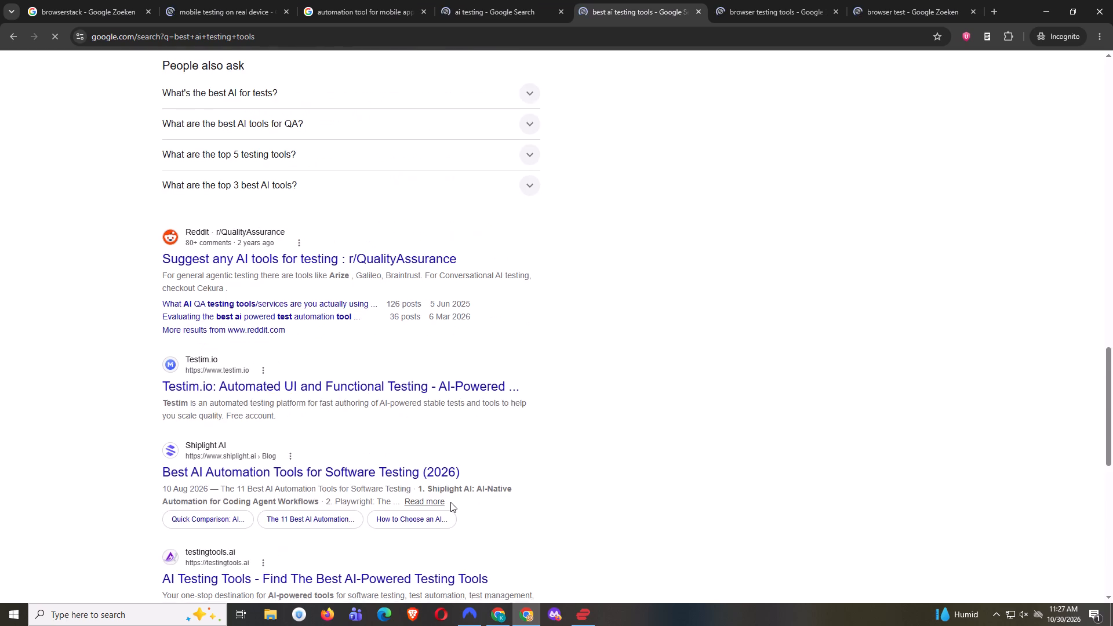
scroll(450, 502, down, 12)
click(438, 511)
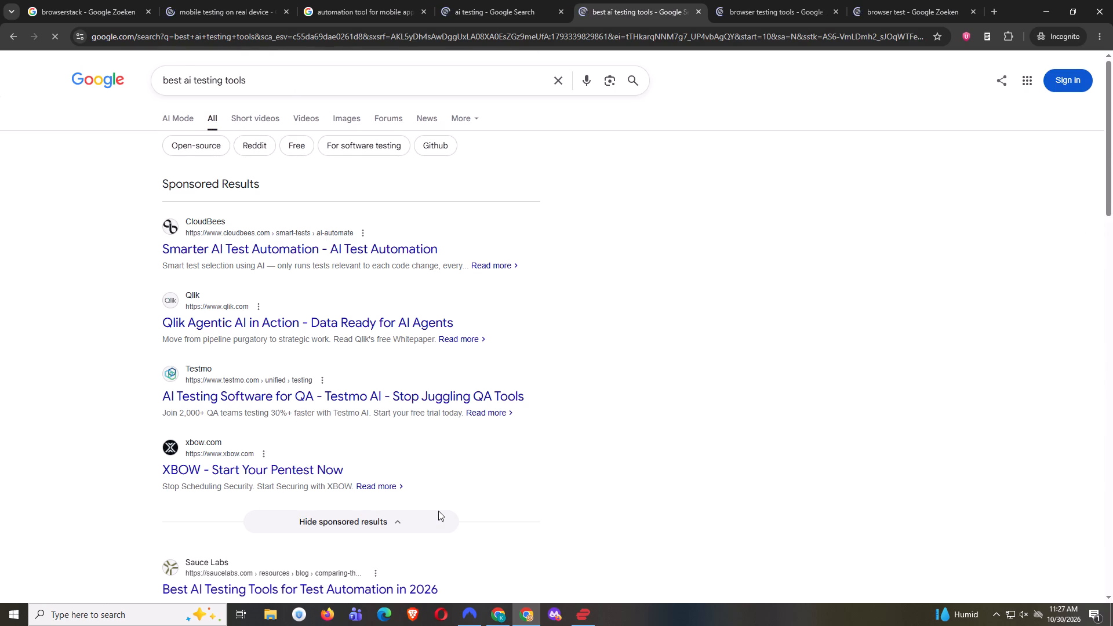
scroll(438, 511, down, 19)
scroll(438, 511, down, 9)
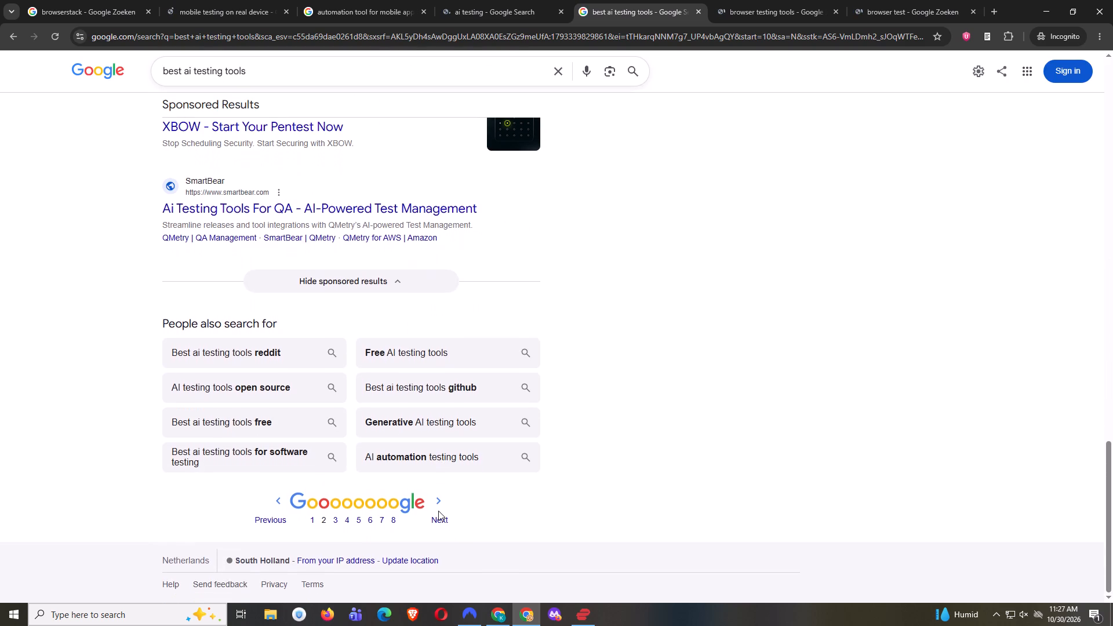
click(438, 511)
Change the language of the "browser testing tools" results to English.
click(782, 8)
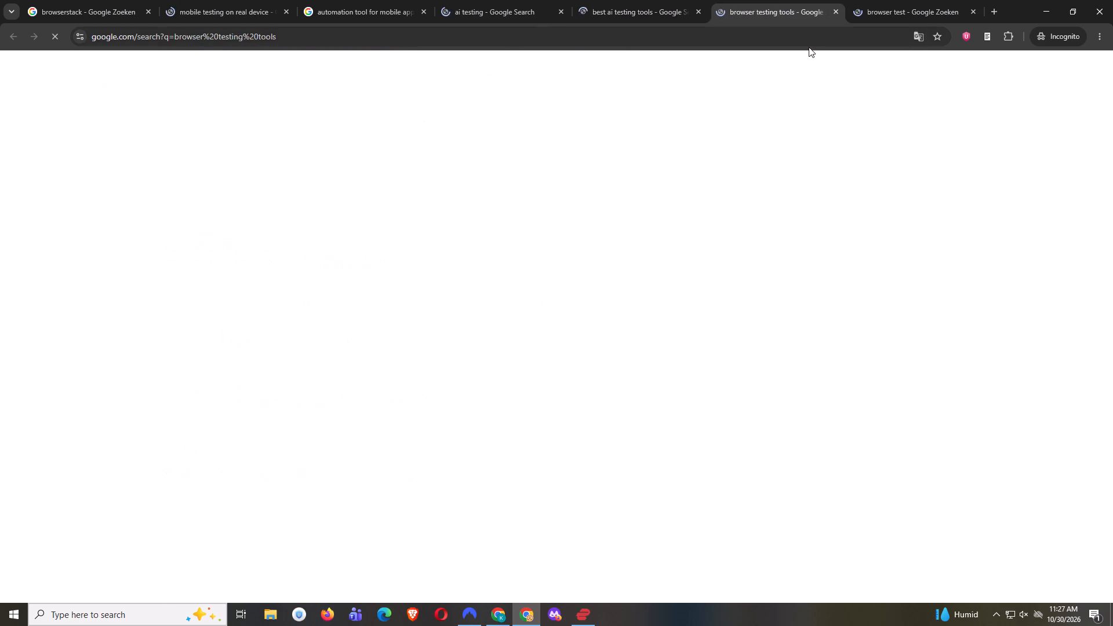
click(963, 179)
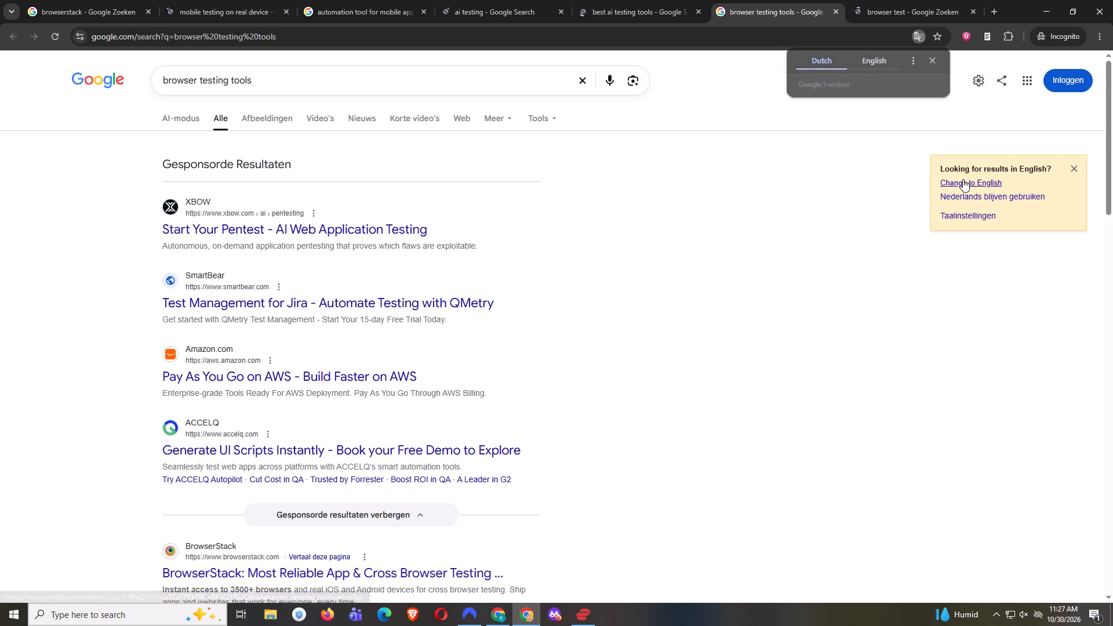
Examine the sponsored results for "browser testing tools" on result pages 1 and 2, and advance to page 3.
scroll(472, 497, down, 6)
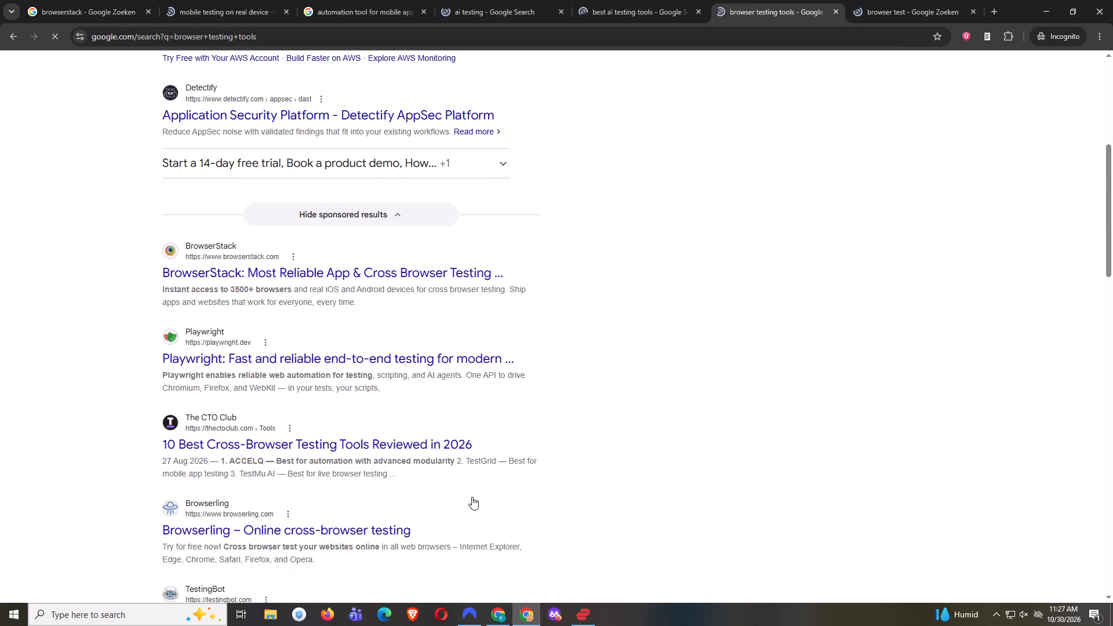
scroll(472, 497, down, 7)
scroll(408, 509, down, 19)
scroll(422, 528, down, 7)
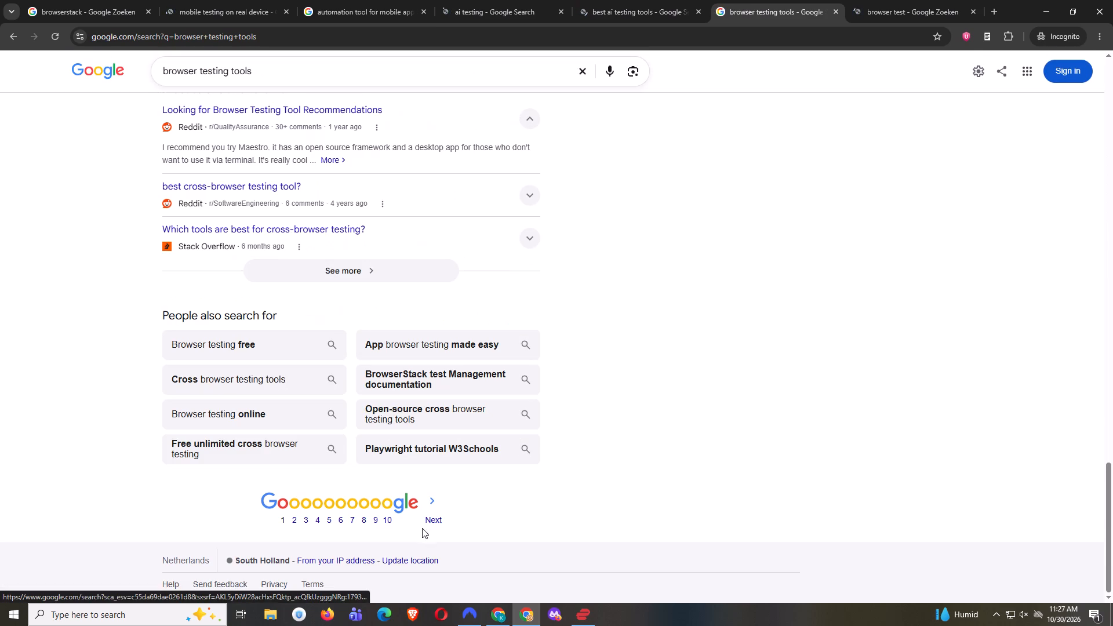
click(442, 514)
click(435, 516)
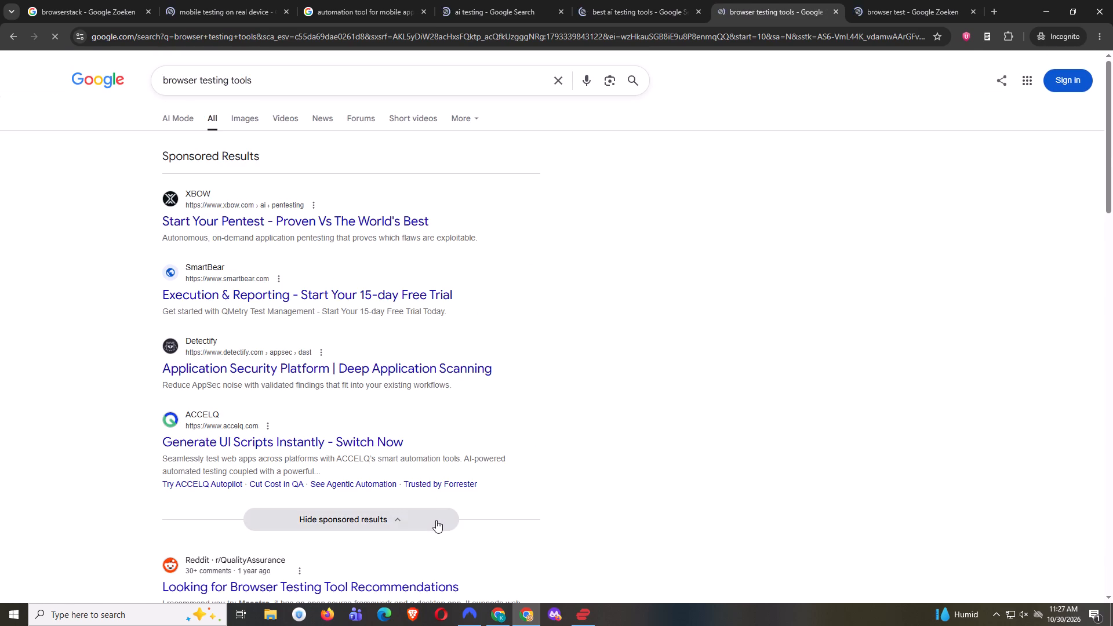
scroll(437, 519, down, 19)
scroll(437, 519, down, 11)
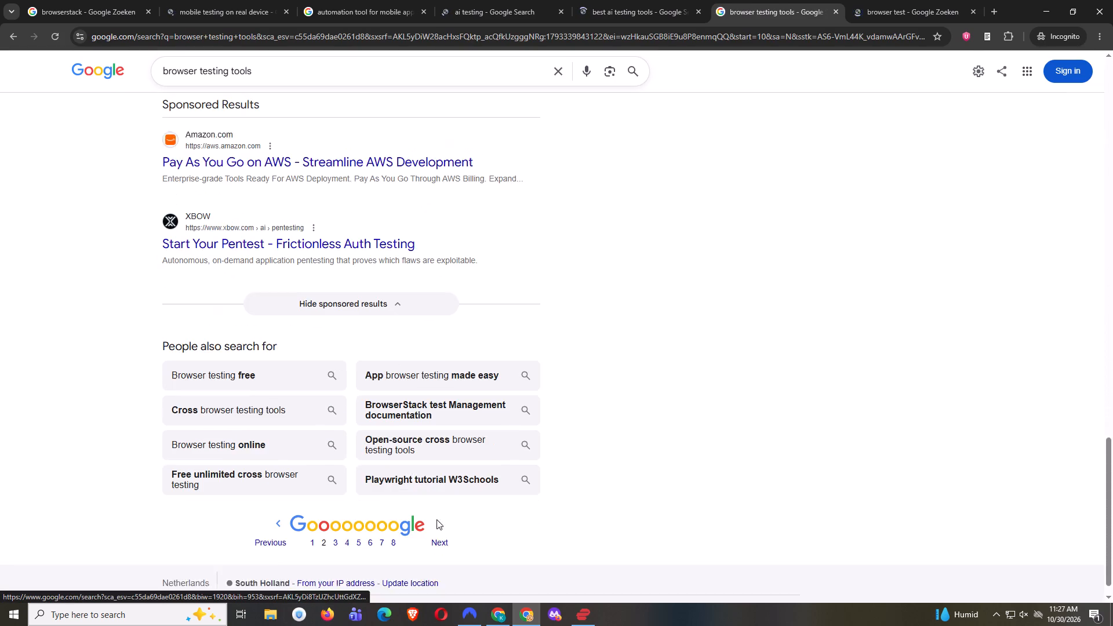
click(437, 519)
Examine the sponsored results for "browser testing tools" on pages 3 through 5, and rerun the search.
scroll(437, 519, down, 17)
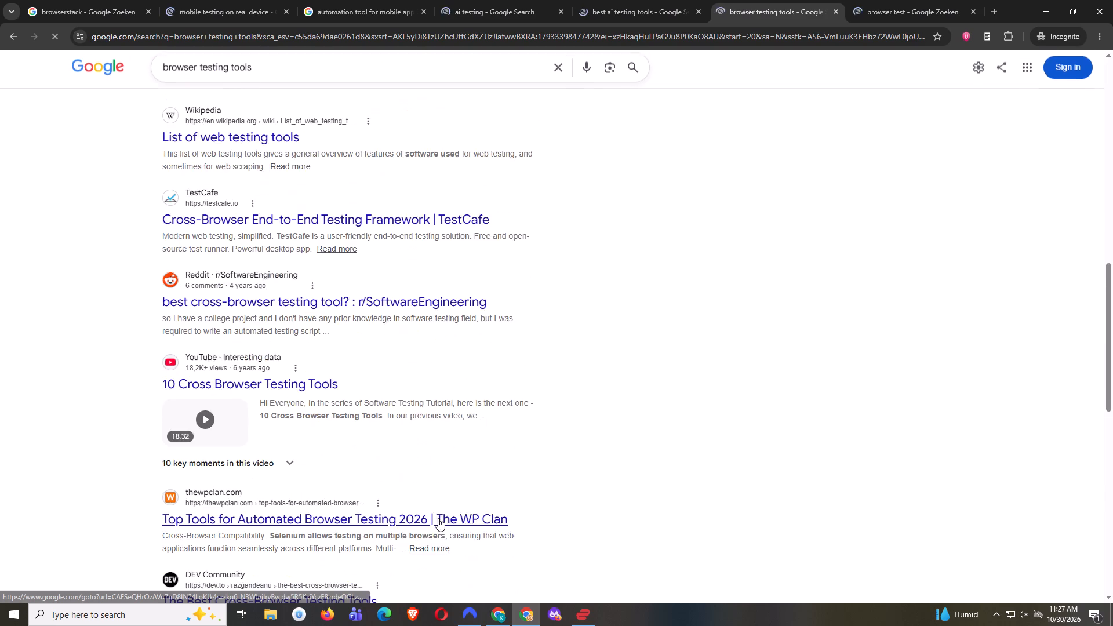
scroll(438, 518, down, 13)
click(438, 518)
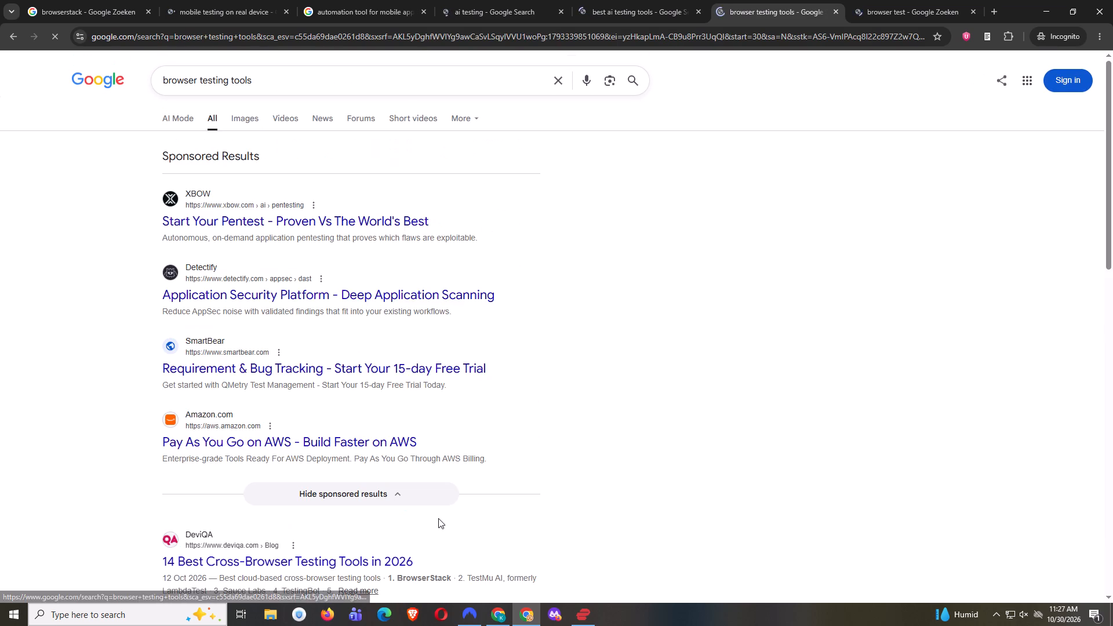
scroll(438, 518, down, 20)
scroll(438, 518, down, 7)
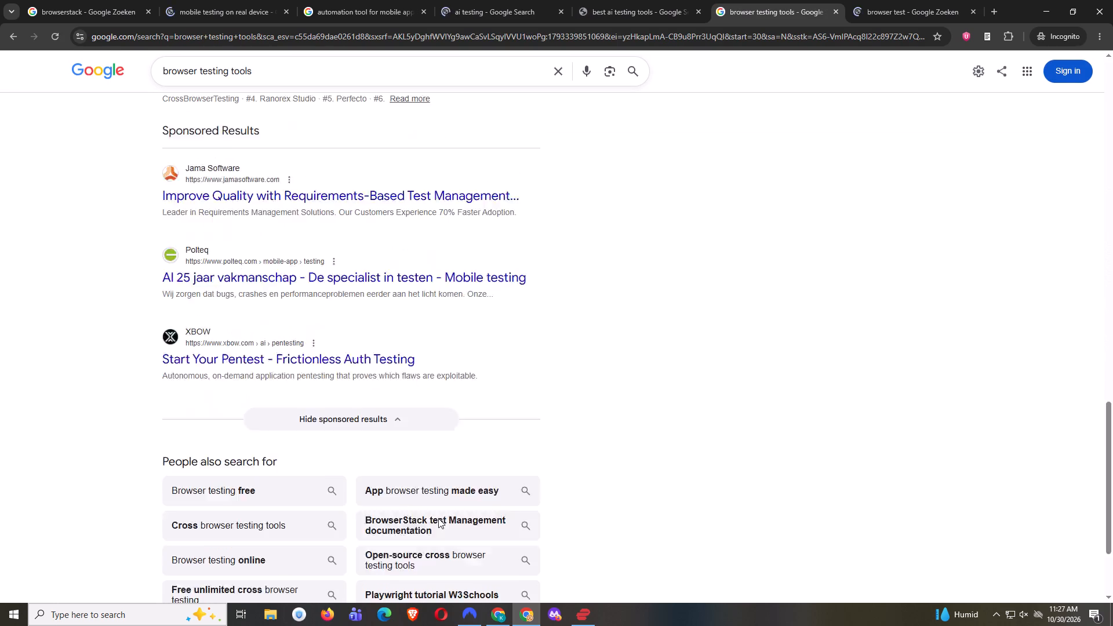
click(438, 518)
scroll(438, 518, down, 15)
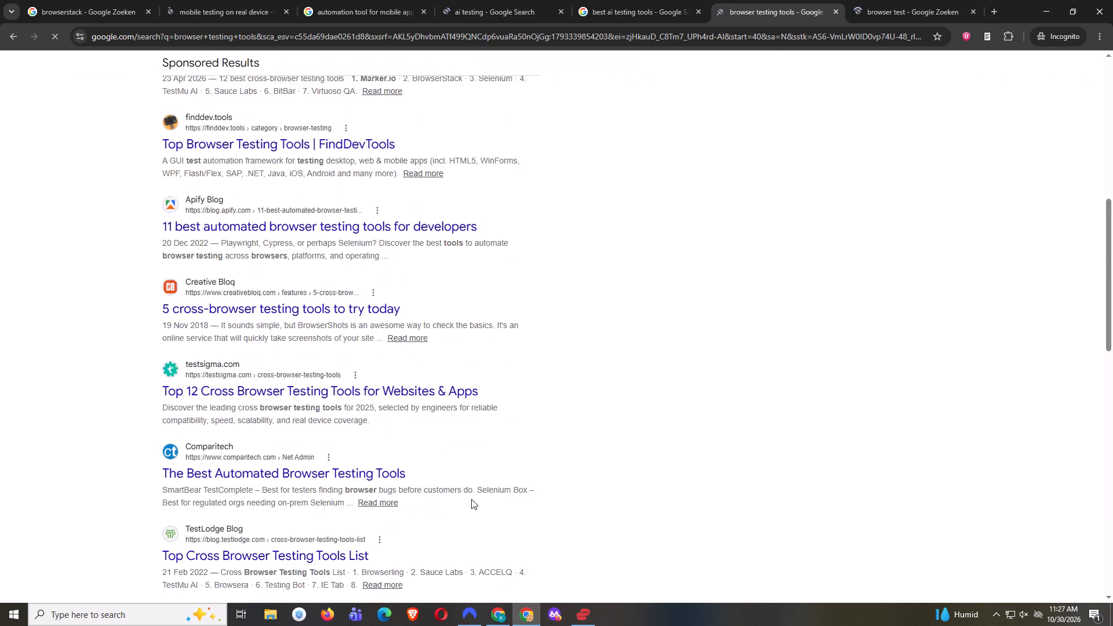
scroll(471, 499, down, 4)
scroll(639, 246, down, 6)
click(634, 71)
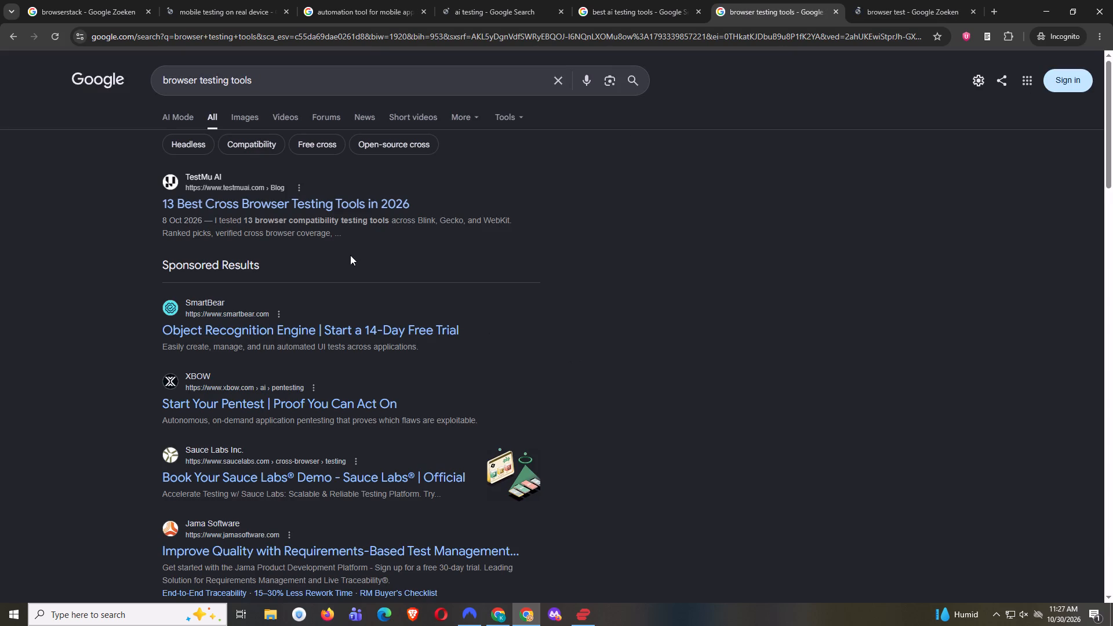
Open the TestMu AI result and the SmartBear, XBOW, Sauce Labs and Jama Software ads in separate tabs.
middle_click(330, 196)
scroll(410, 355, down, 2)
middle_click(307, 212)
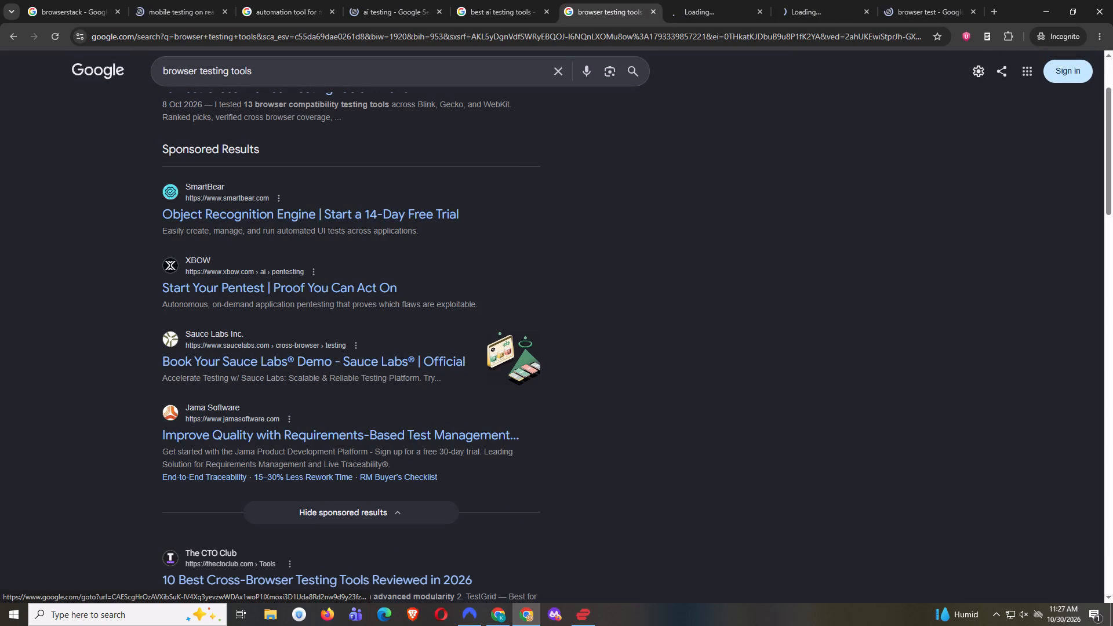
middle_click(318, 281)
middle_click(331, 351)
middle_click(331, 351)
middle_click(333, 358)
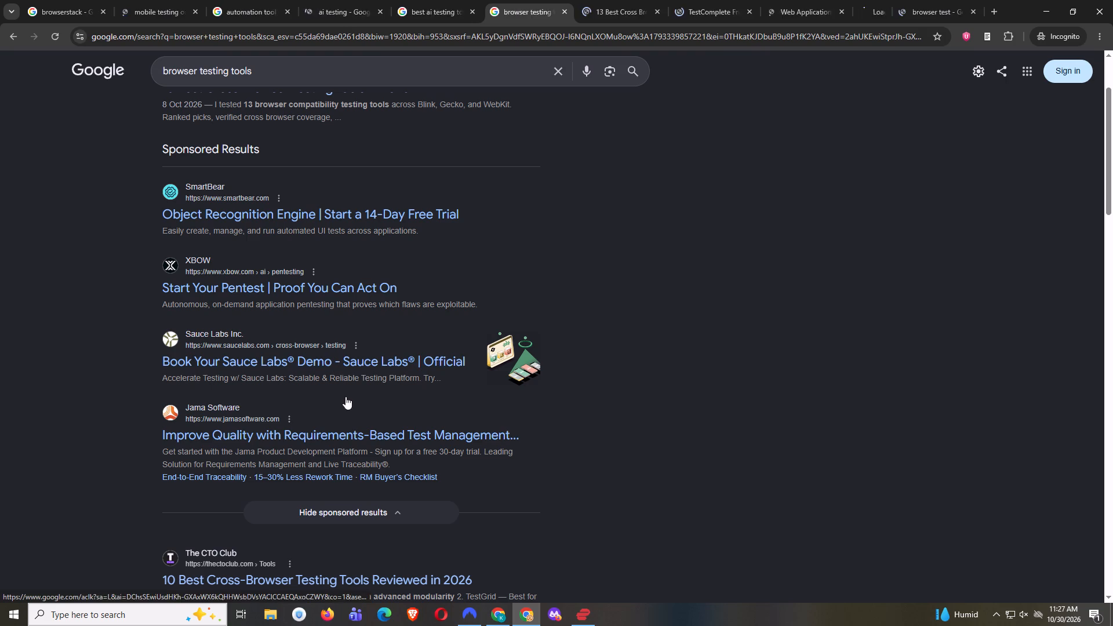
middle_click(351, 433)
Look over the TestMu AI page, find "testmuai" in Sheet9 of the spreadsheet and set its count to 7.
click(553, 5)
scroll(545, 224, down, 8)
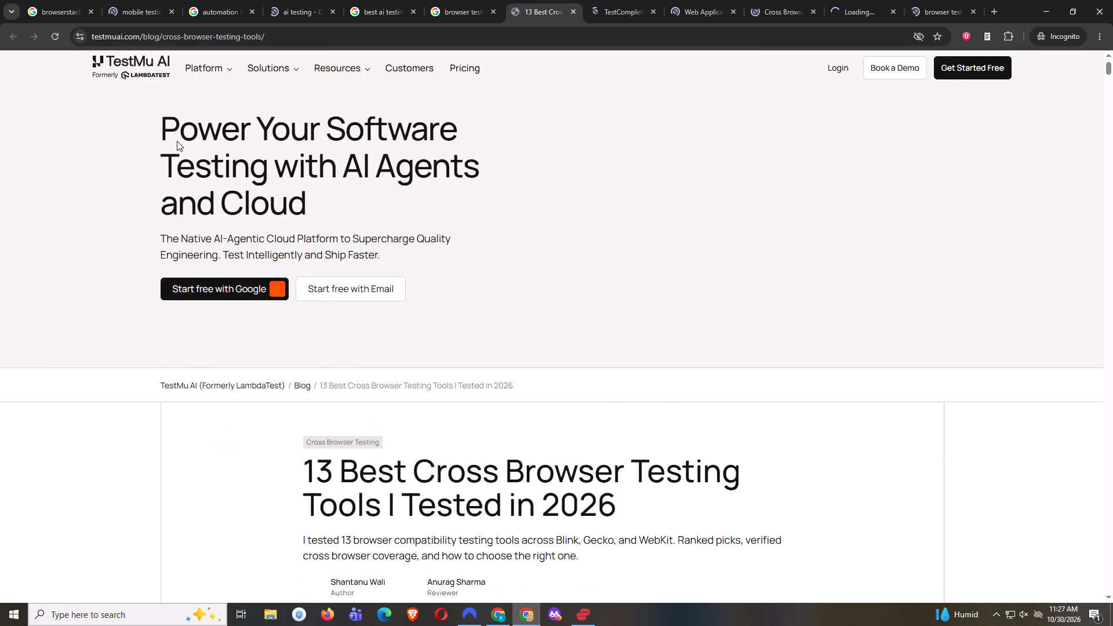
scroll(177, 141, down, 10)
click(100, 26)
double_click(100, 30)
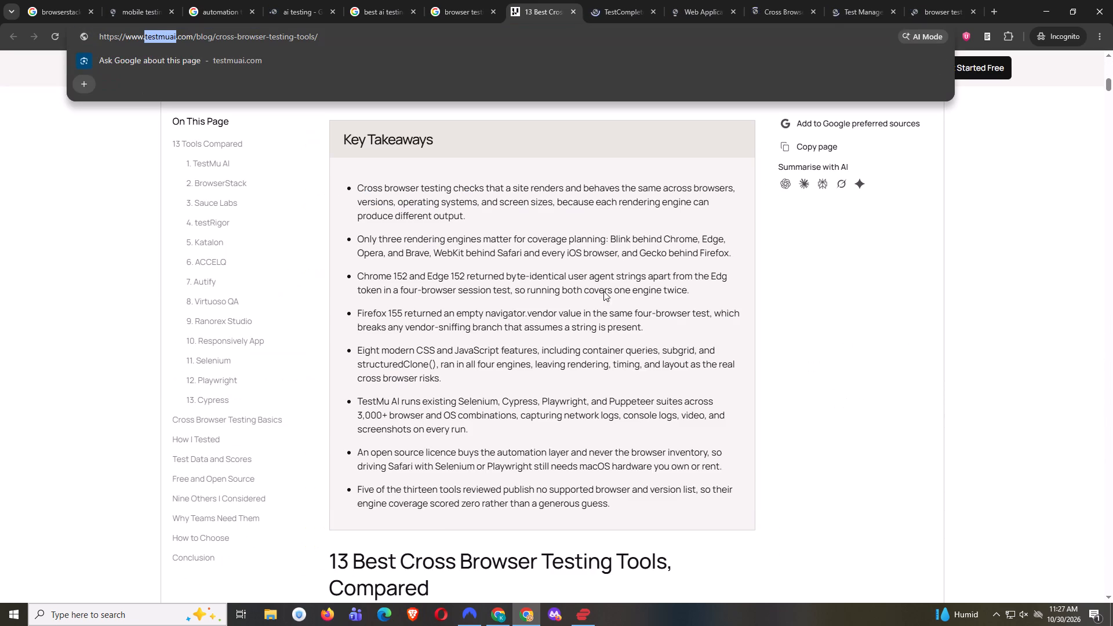
key(ctrl+c)
scroll(1015, 442, down, 20)
scroll(1015, 442, down, 6)
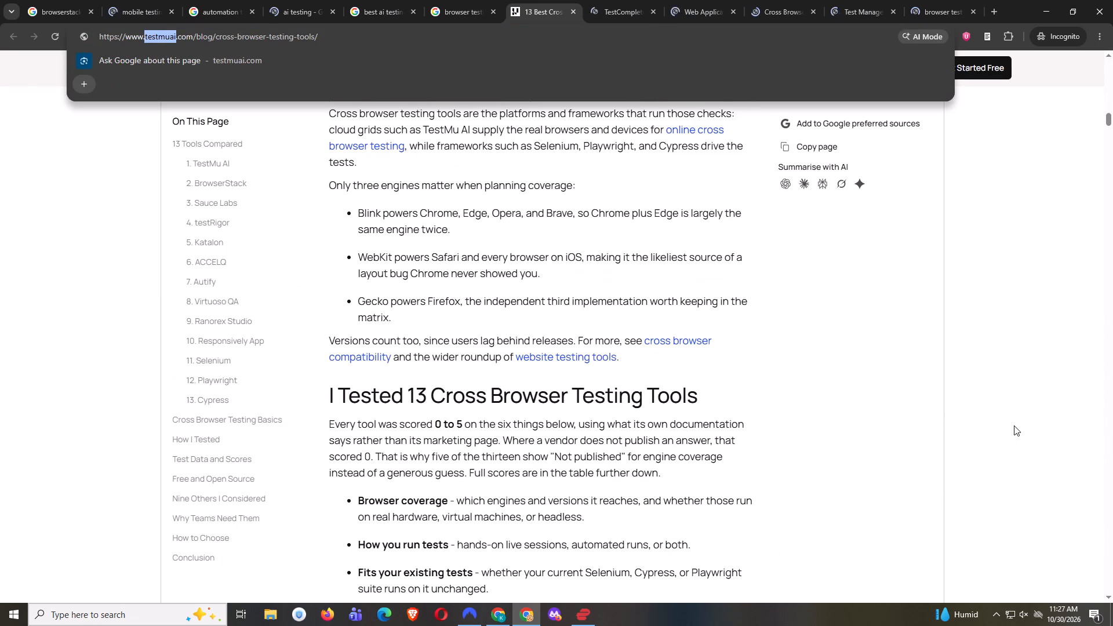
key(alt+Tab)
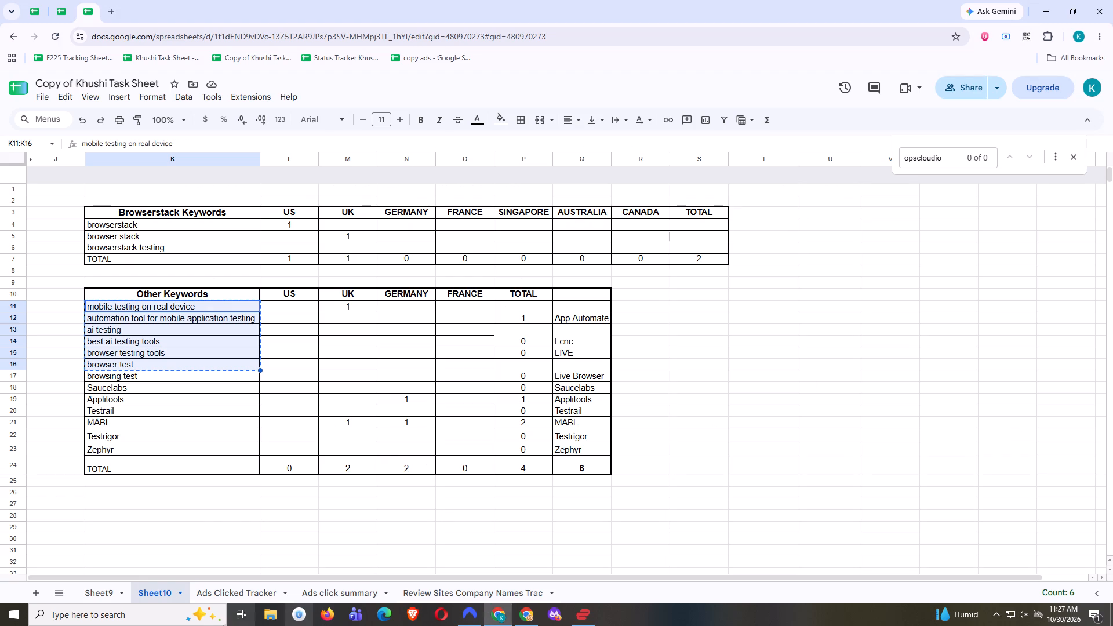
click(123, 588)
key(ctrl+f)
key(ctrl+v)
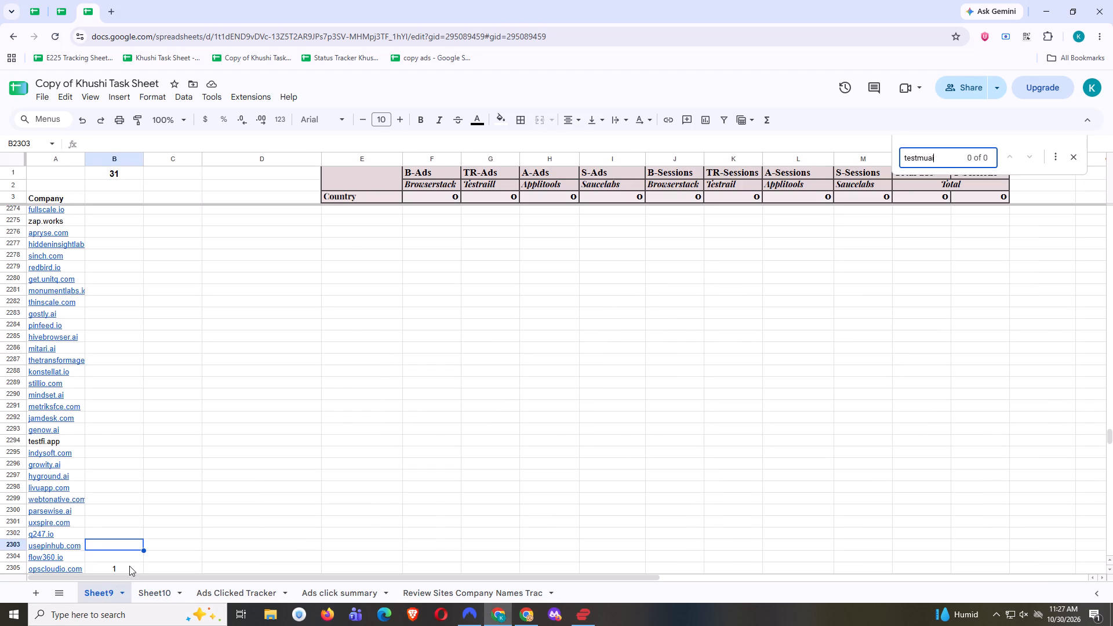
click(115, 210)
key(7)
click(117, 216)
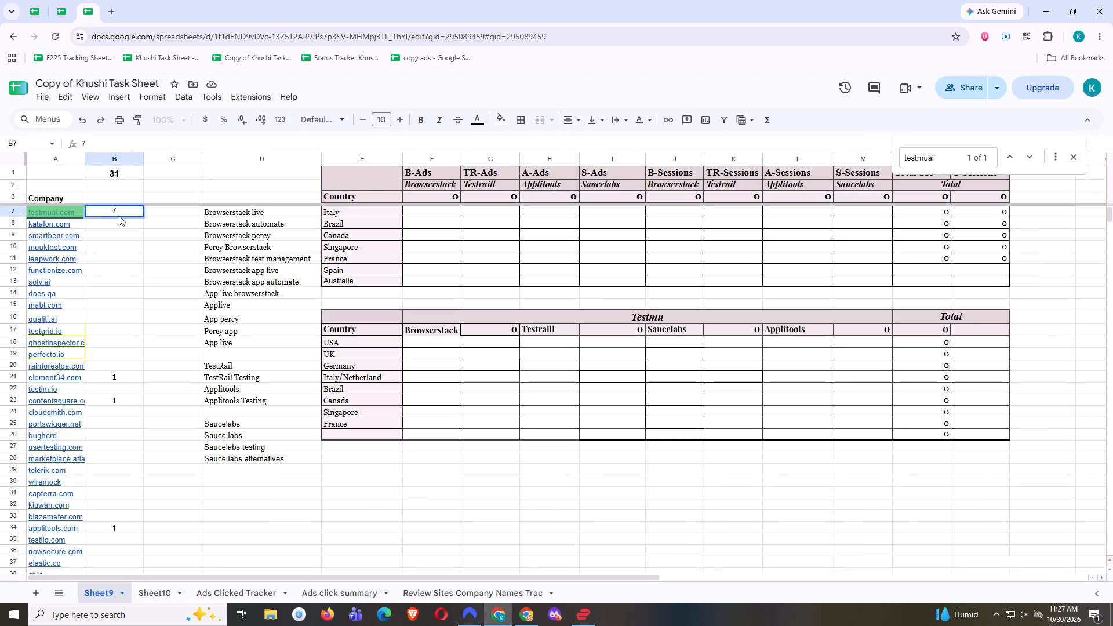
alt+click(123, 223)
Find the SmartBear ad's domain in Sheet9, set the smartbear.com count to 1, and close the ad page.
key(alt+Tab)
click(651, 3)
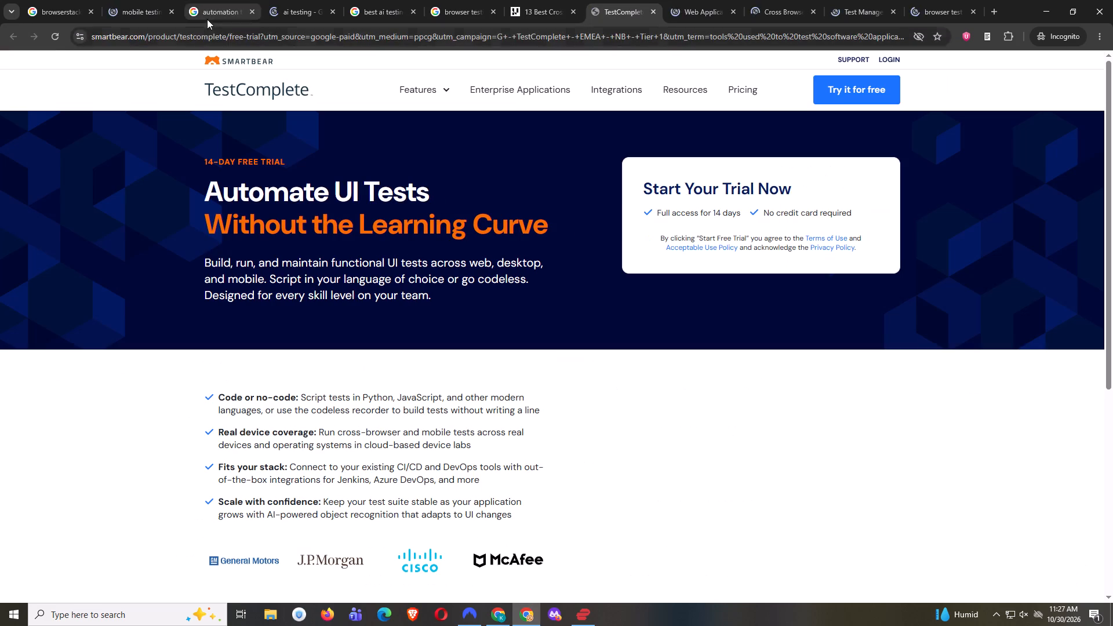
double_click(105, 32)
key(ctrl+c)
key(alt+Tab)
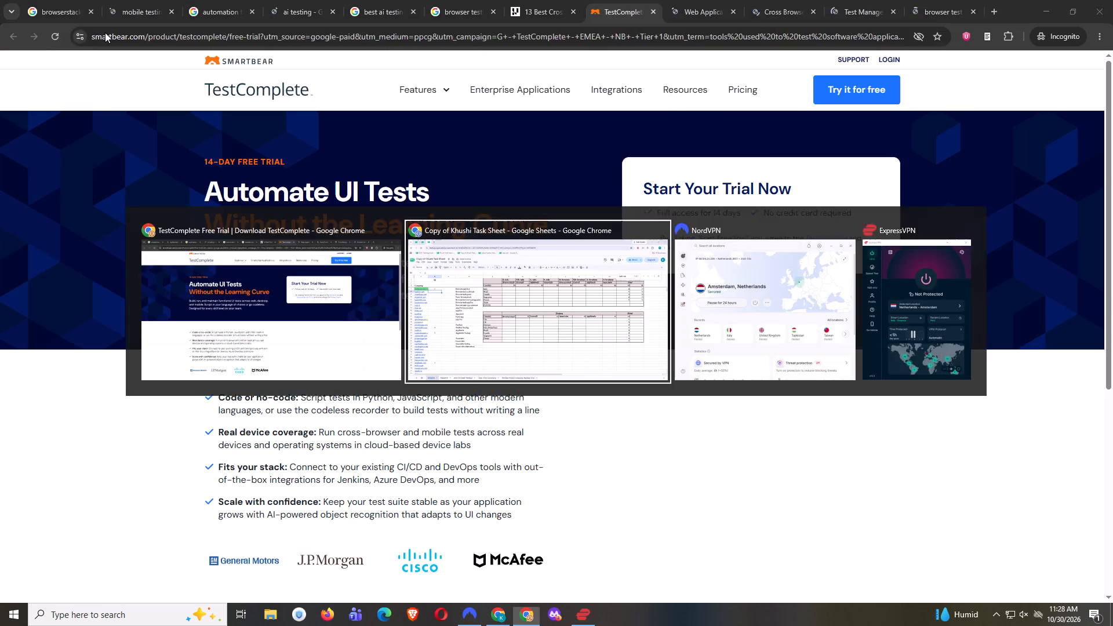
key(ctrl+f)
key(ctrl+v)
click(104, 232)
key(1)
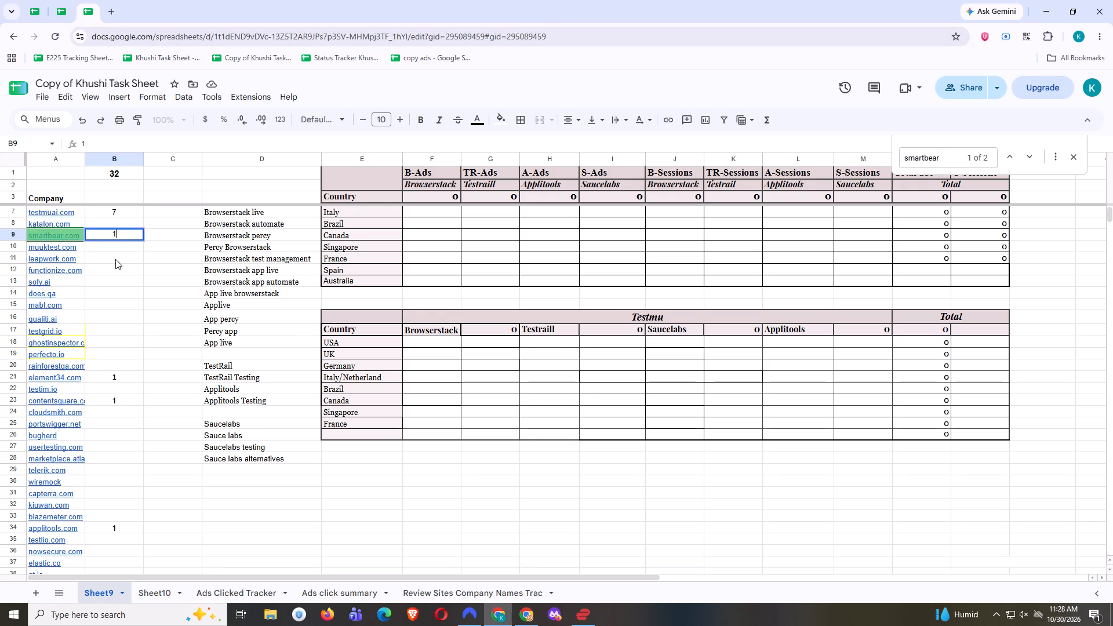
click(115, 259)
key(alt+Tab)
click(656, 10)
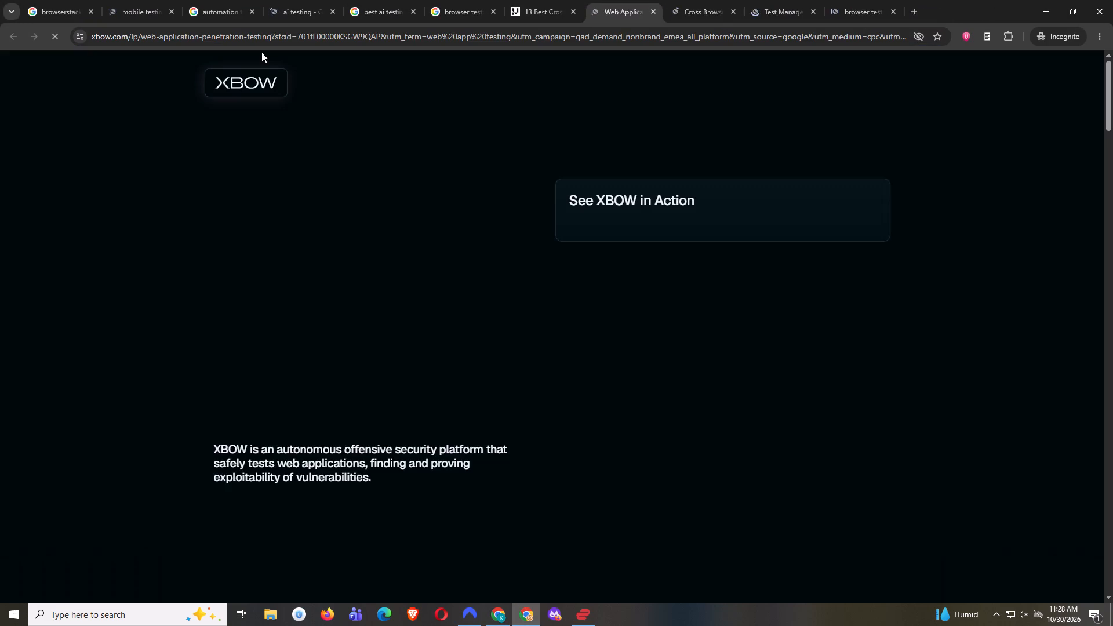
Find the XBOW ad's domain in Sheet9, set the xbow.com count to 1, and close the ad page.
click(91, 33)
double_click(95, 32)
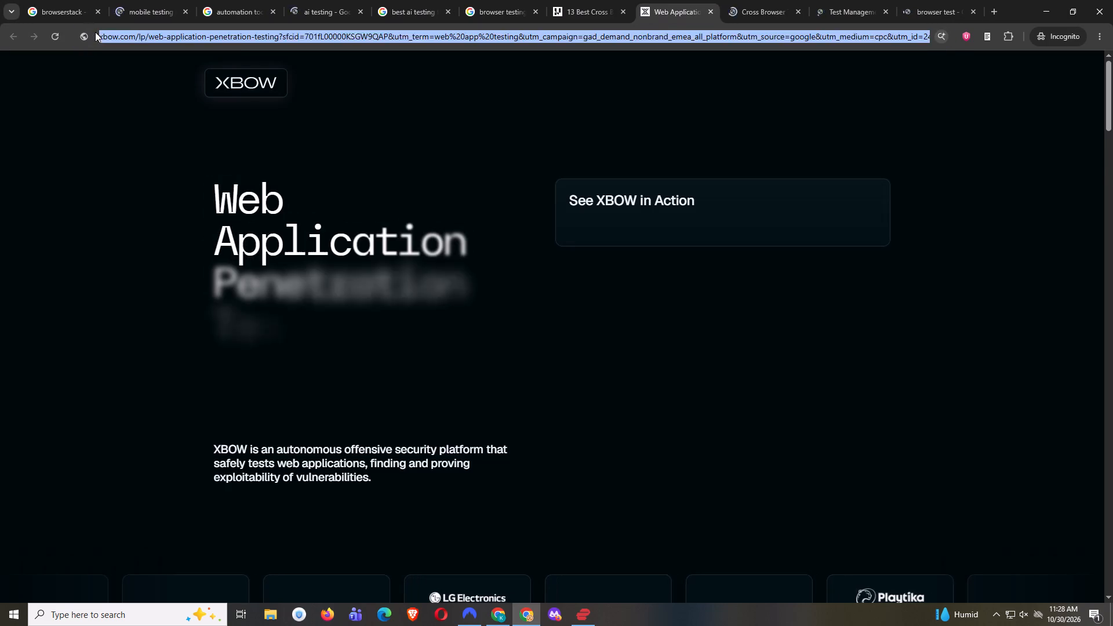
key(ctrl+c)
click(212, 30)
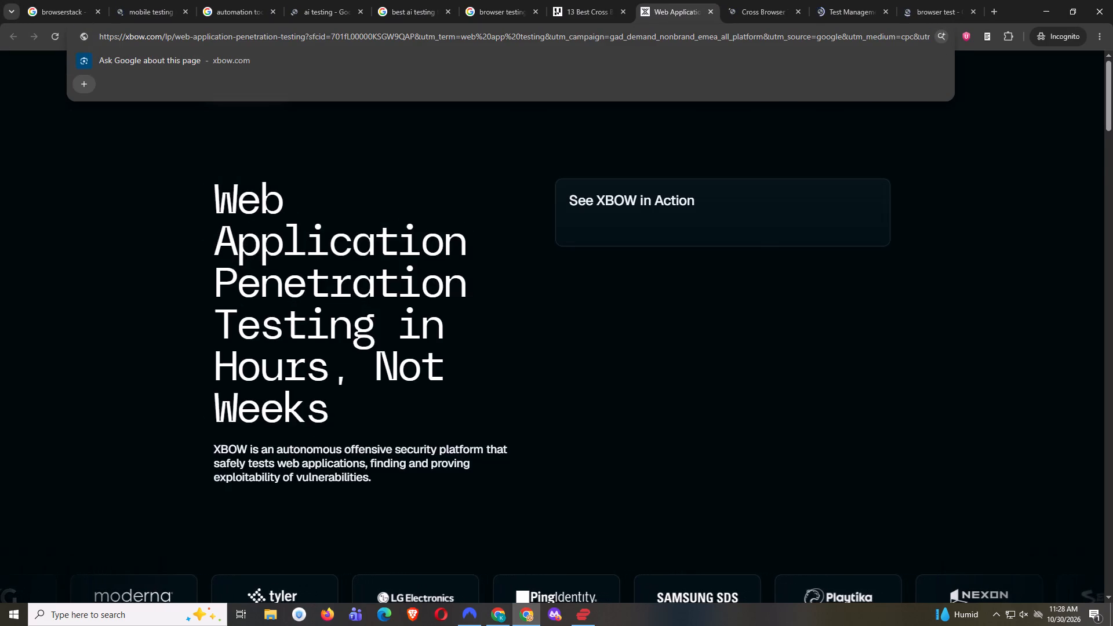
drag(201, 39, 194, 42)
double_click(133, 37)
key(ctrl+c)
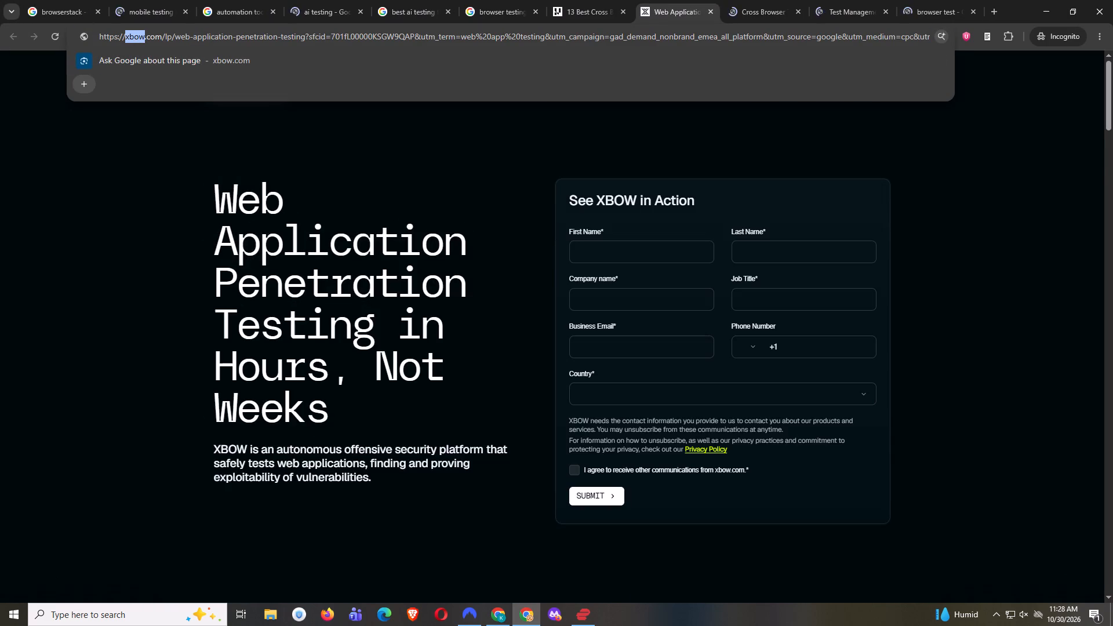
key(alt+Tab)
key(ctrl+f)
key(ctrl+v)
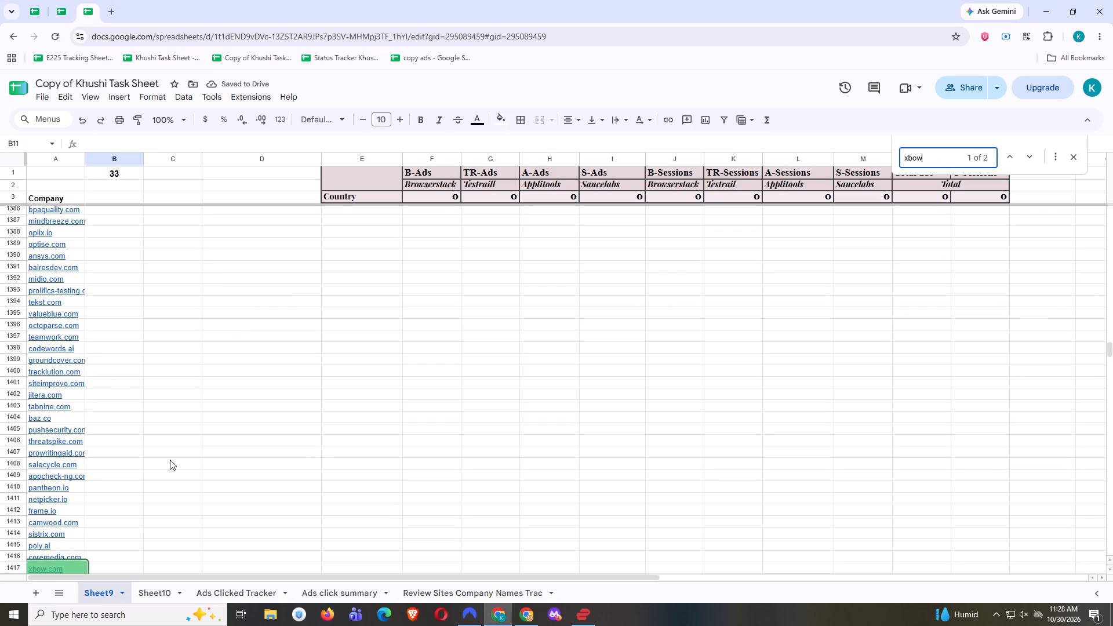
click(100, 561)
click(100, 566)
key(1)
click(100, 543)
key(alt+Tab)
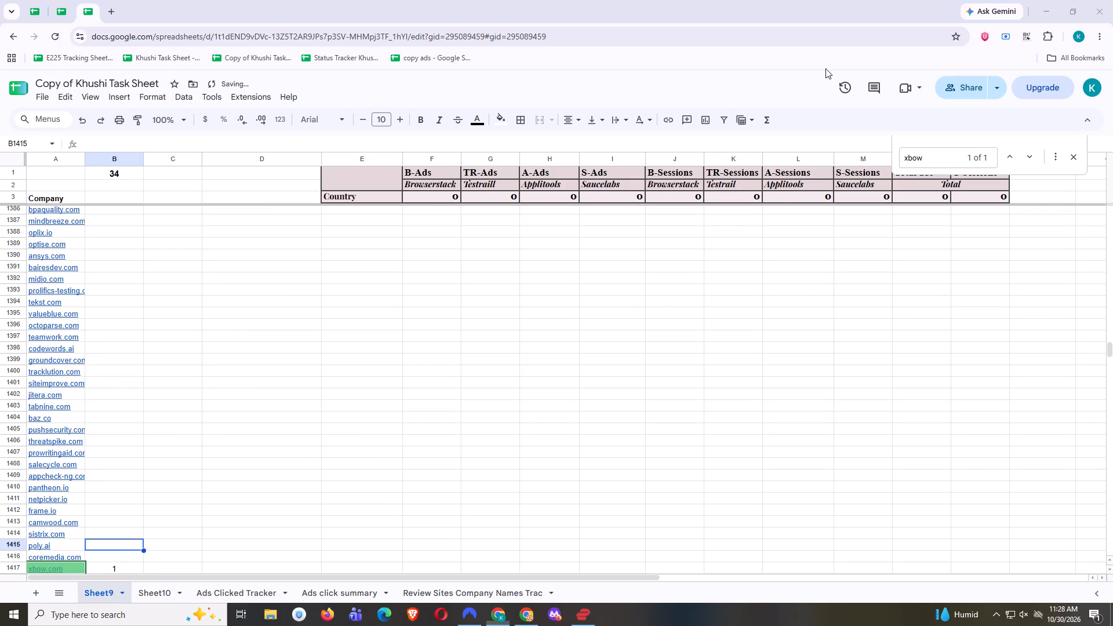
click(712, 10)
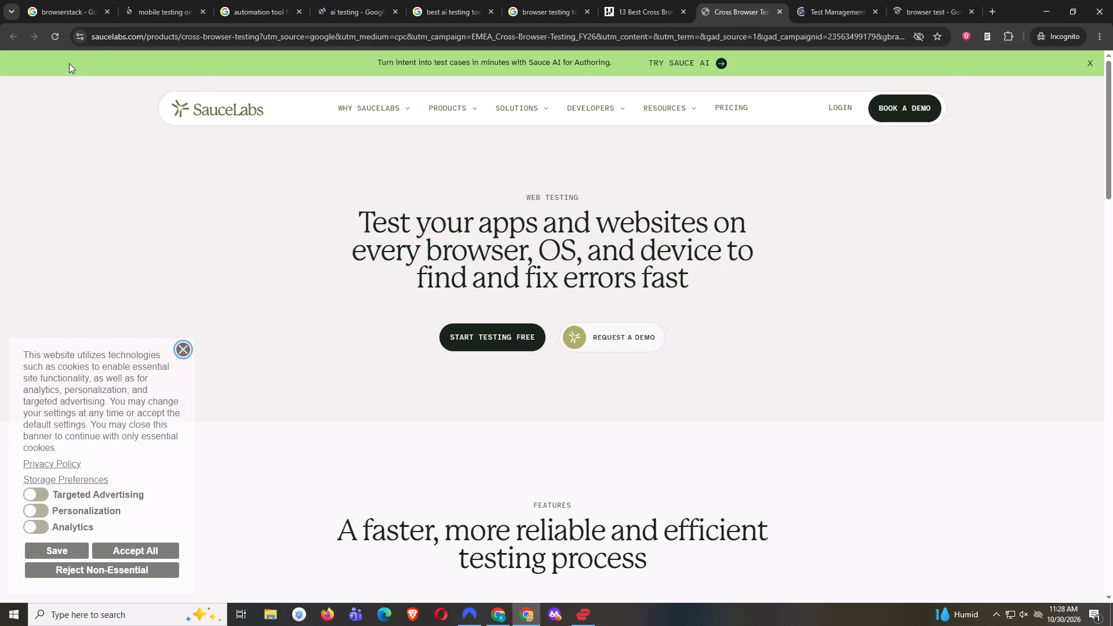
Reject non-essential cookies on the Sauce Labs page, find "saucelabs." in Sheet9 and set the saucelabs.com count to 1.
double_click(106, 39)
key(ctrl+c)
click(140, 572)
key(alt+Tab)
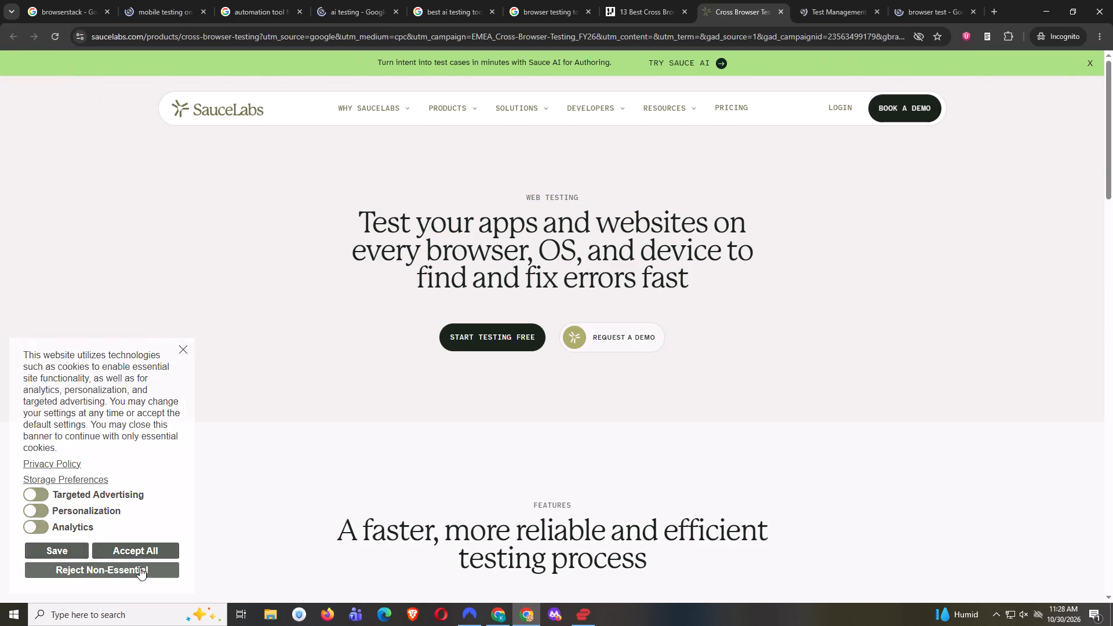
key(ctrl+f)
key(ctrl+v)
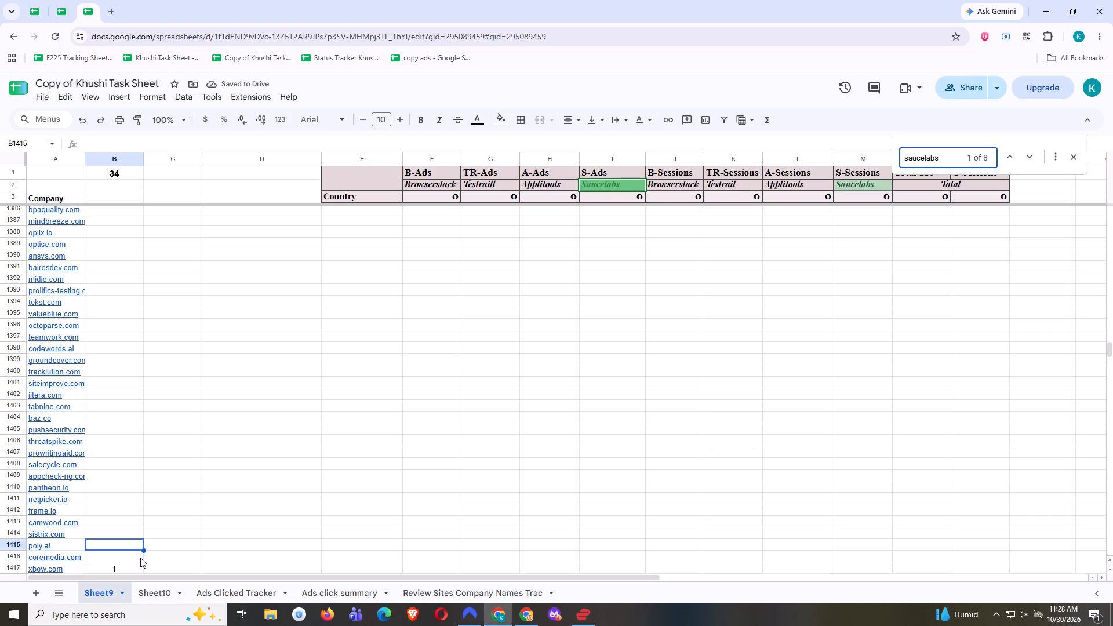
key(period)
click(110, 210)
key(1)
click(112, 235)
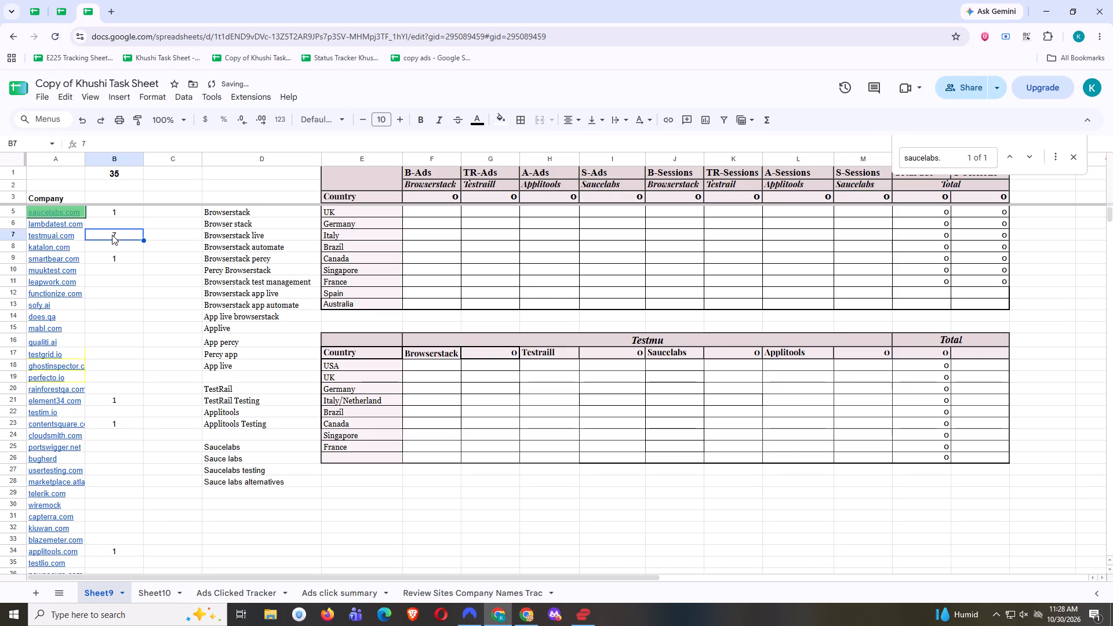
Close the Sauce Labs cross-browser testing ad page.
key(alt+Tab)
click(779, 10)
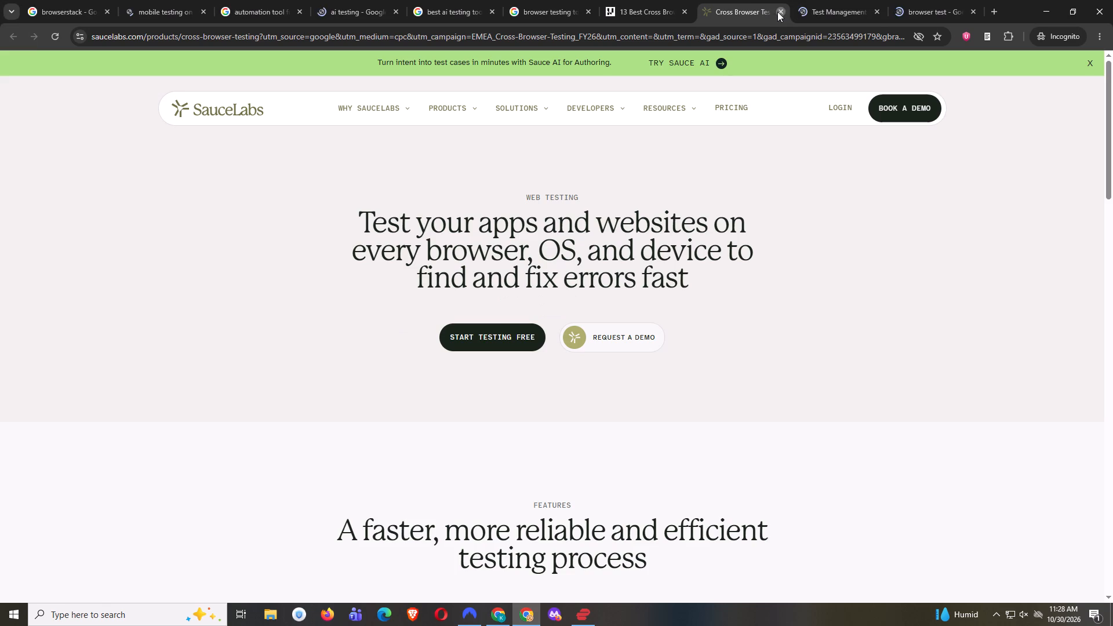
Find the Jama Software ad's domain in Sheet9 of the spreadsheet and set the jamasoftware.com count to 1.
double_click(118, 35)
key(ctrl+c)
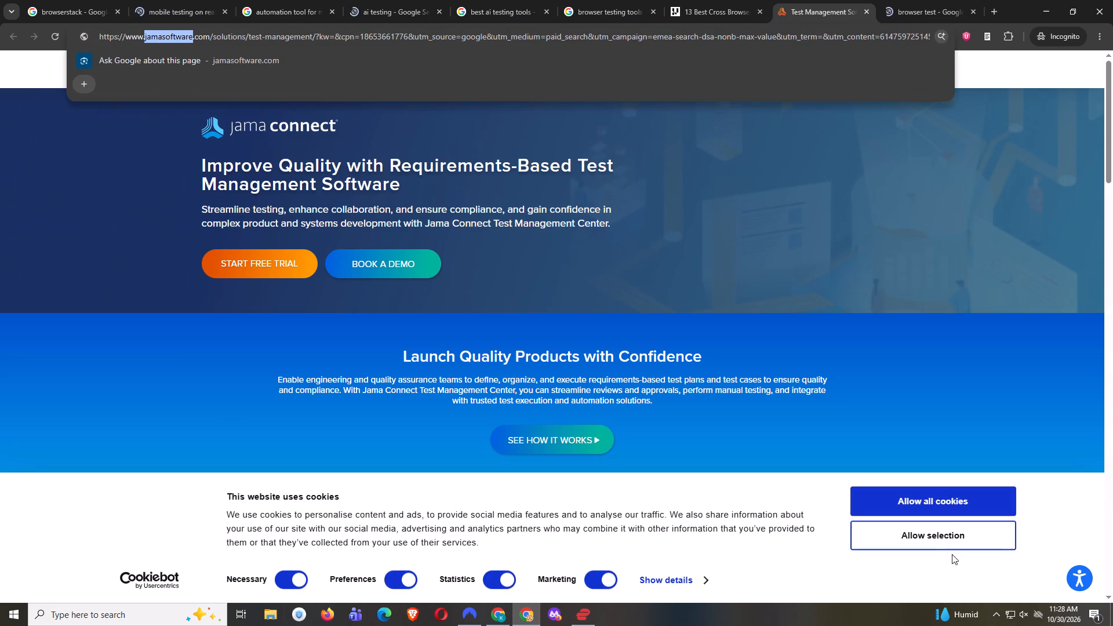
key(alt+Tab)
key(ctrl+f)
key(ctrl+v)
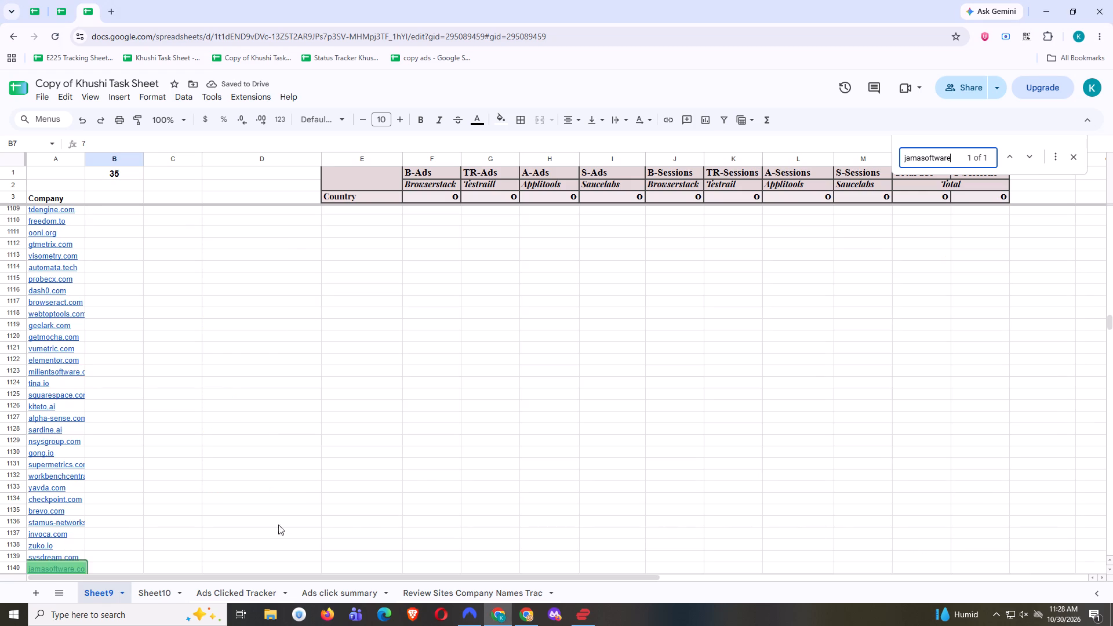
click(132, 570)
key(1)
click(143, 497)
Allow only necessary cookies on the Jama Software page, with preferences, statistics and marketing off, and close the ad page.
key(alt+Tab)
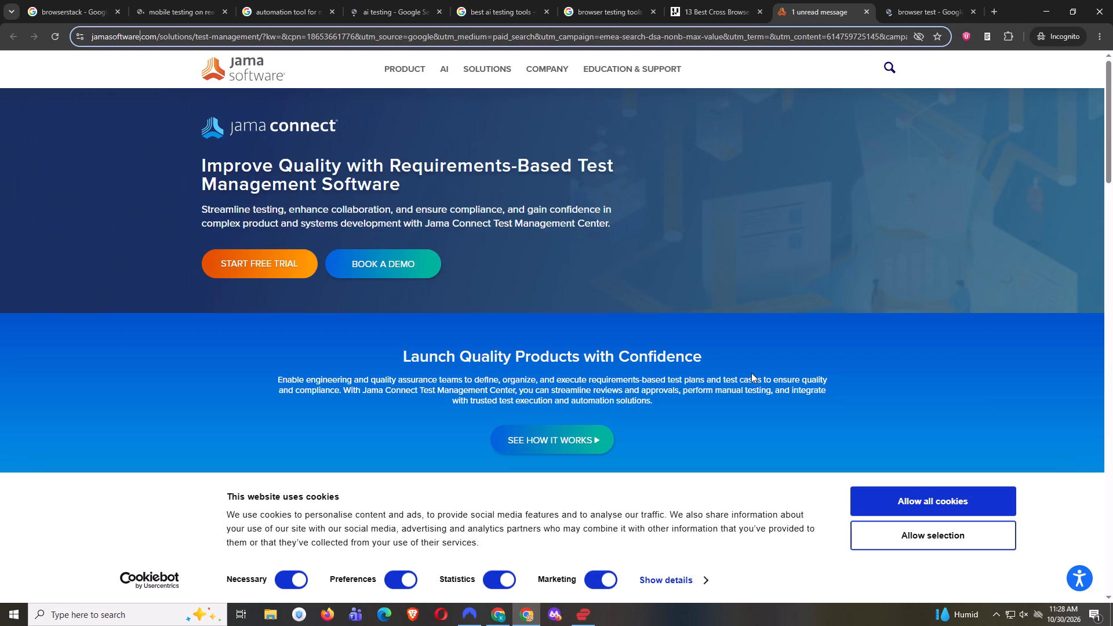
click(410, 580)
click(487, 581)
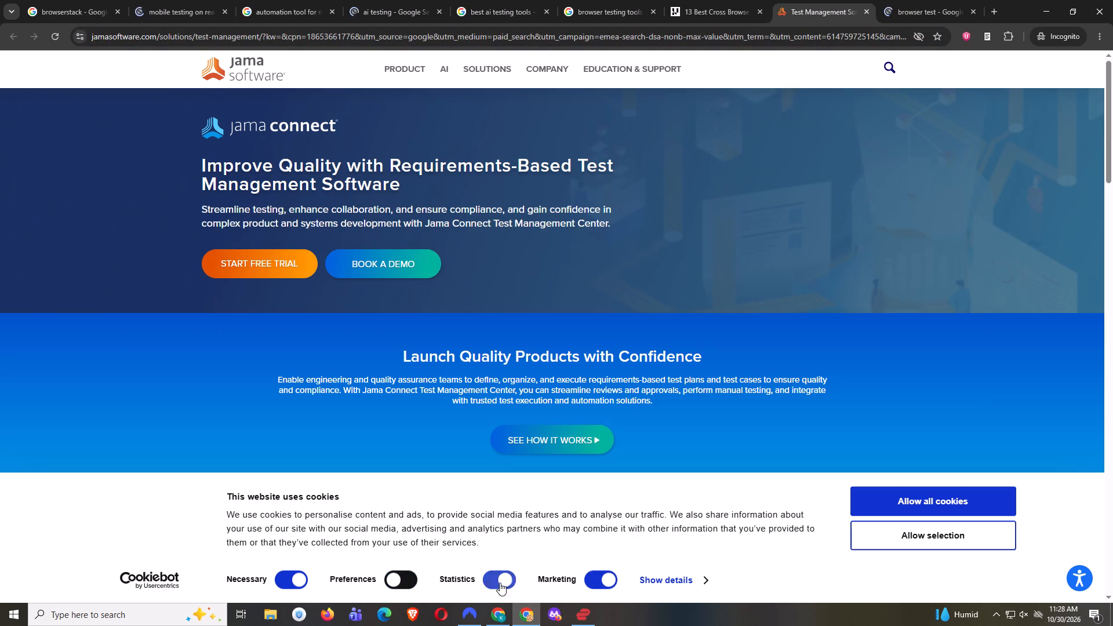
click(589, 584)
click(910, 538)
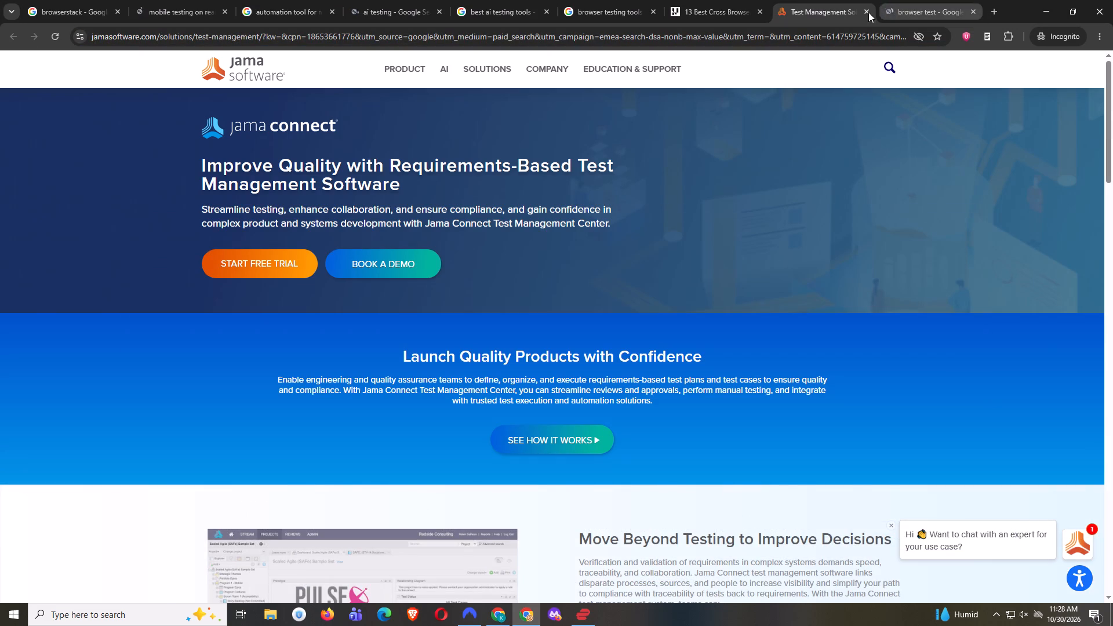
click(868, 12)
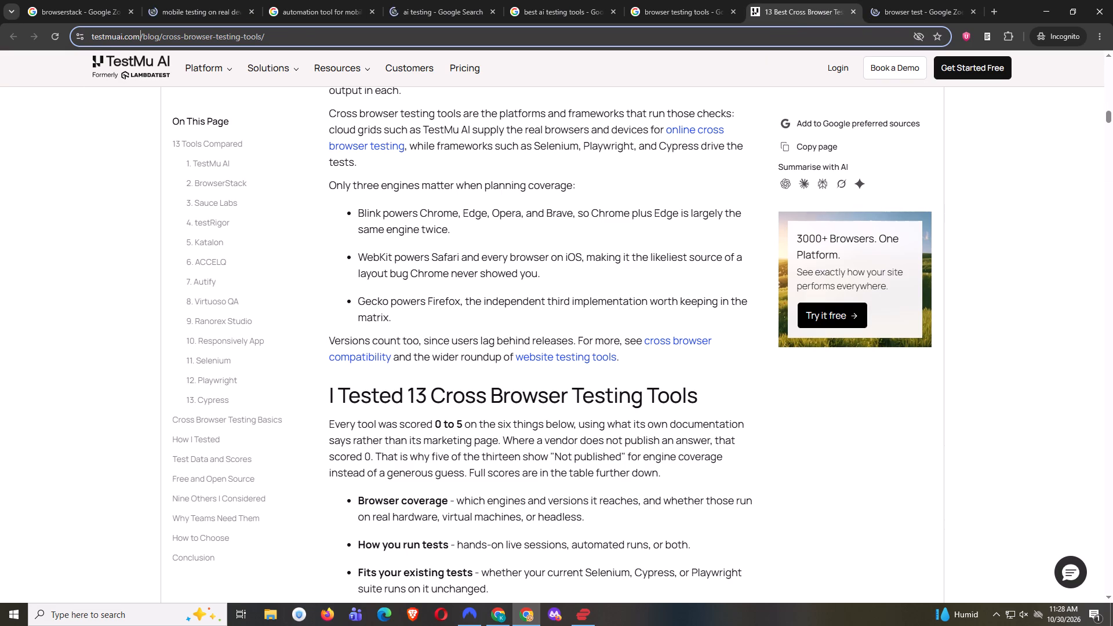
Look up the domain of the TestMu AI cross-browser tools article, "testmuai", in Sheet9.
double_click(111, 36)
double_click(154, 39)
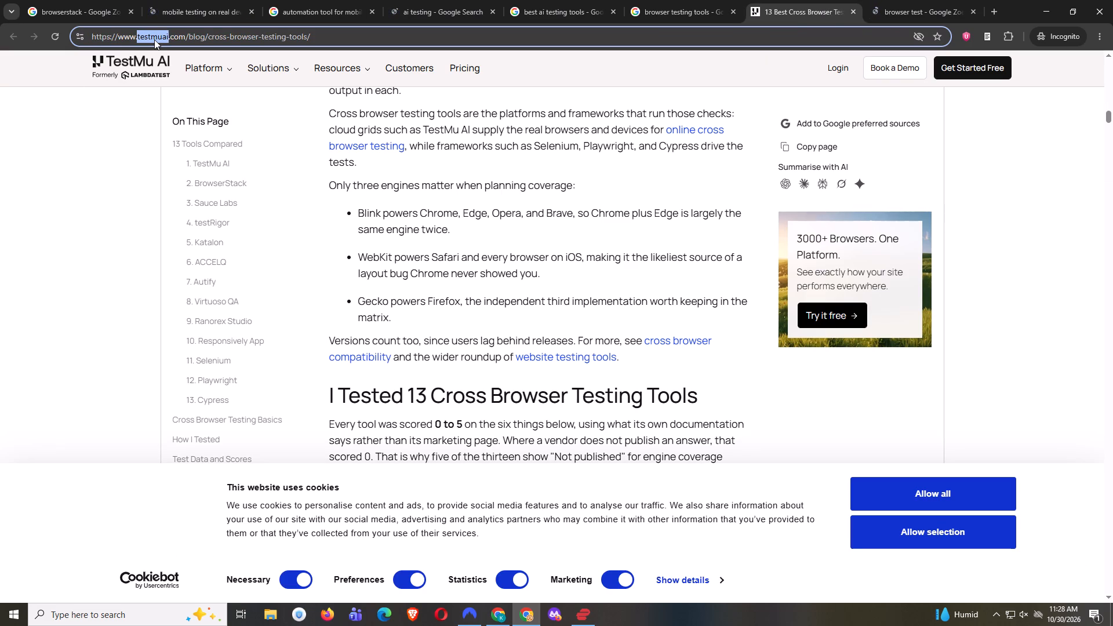
key(ctrl+c)
key(alt+Tab)
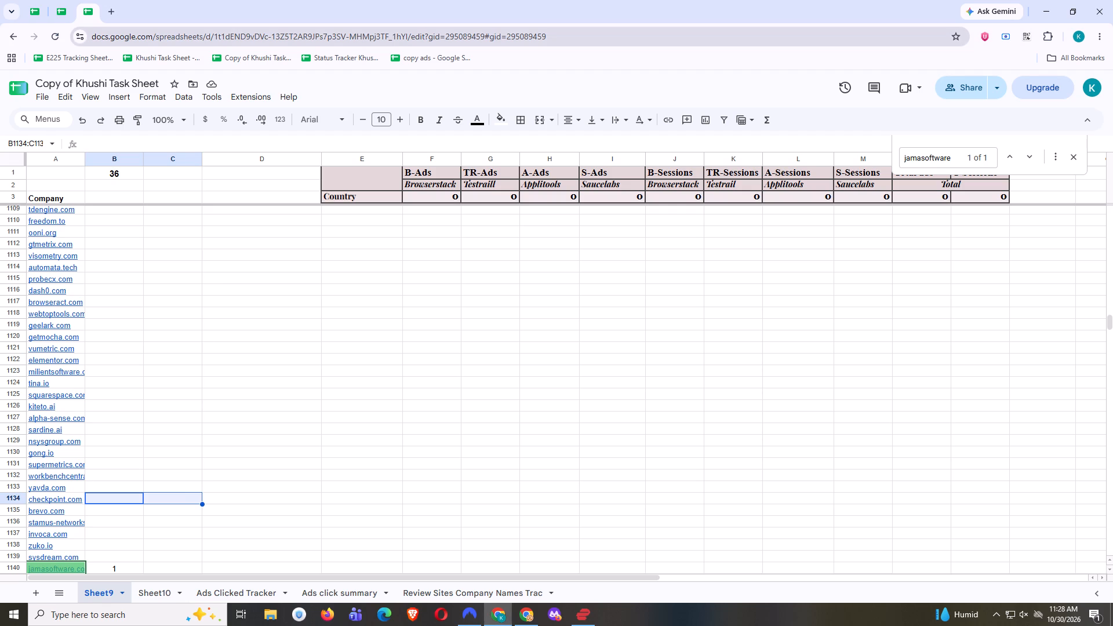
key(ctrl+f)
key(ctrl+v)
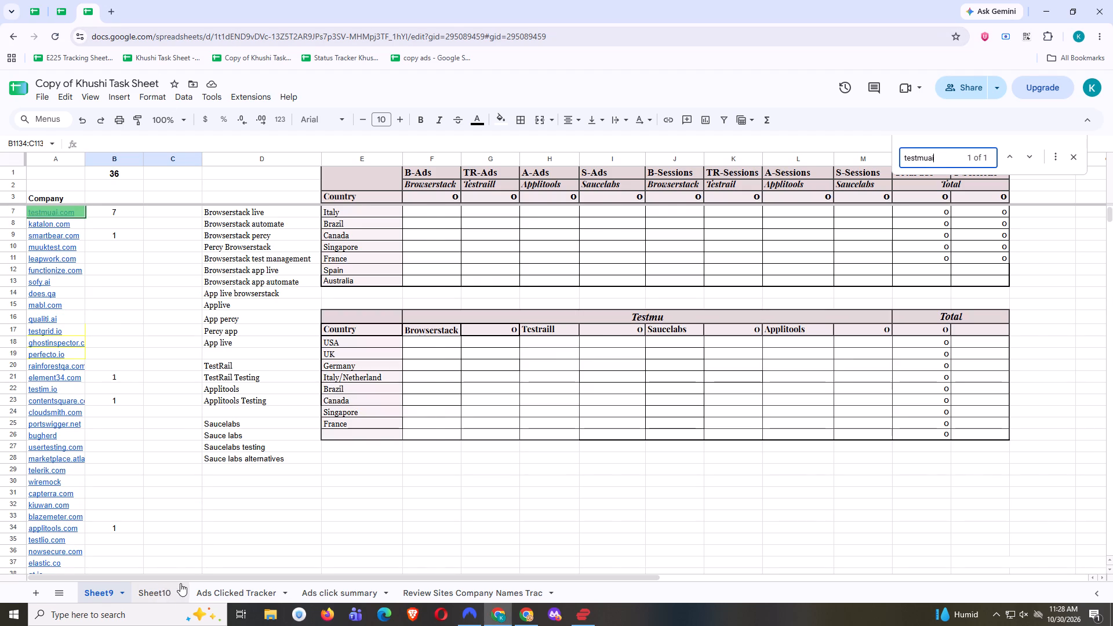
click(165, 589)
drag(68, 591, 86, 591)
click(86, 591)
Check the sponsored results for "browser testing tools" and set that keyword's UK count in Sheet10 to 1.
key(alt+Tab)
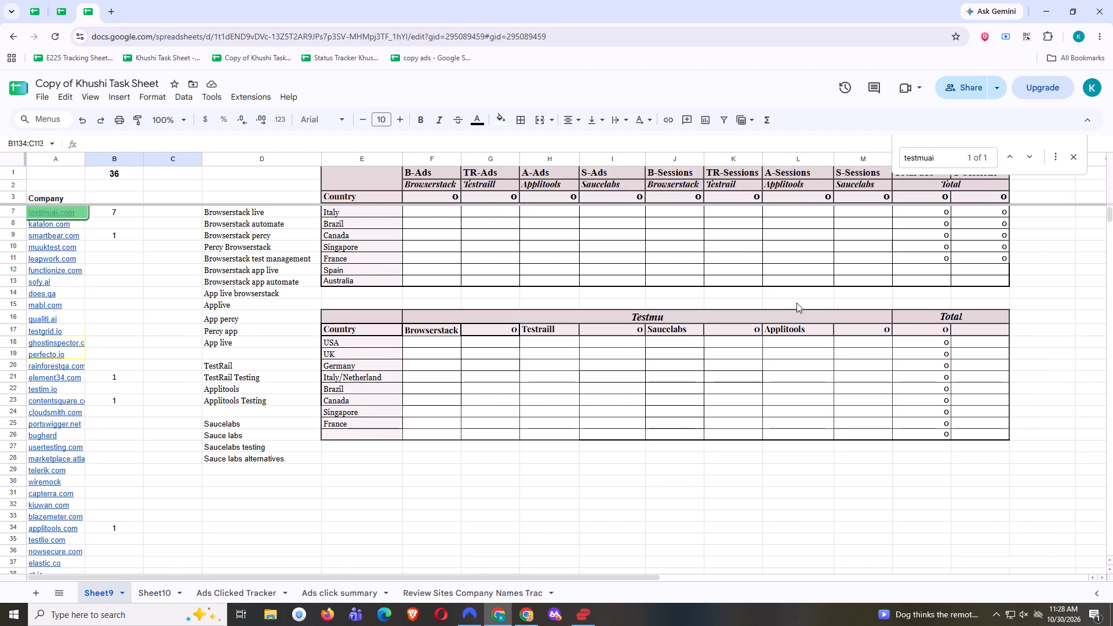
click(906, 10)
click(689, 8)
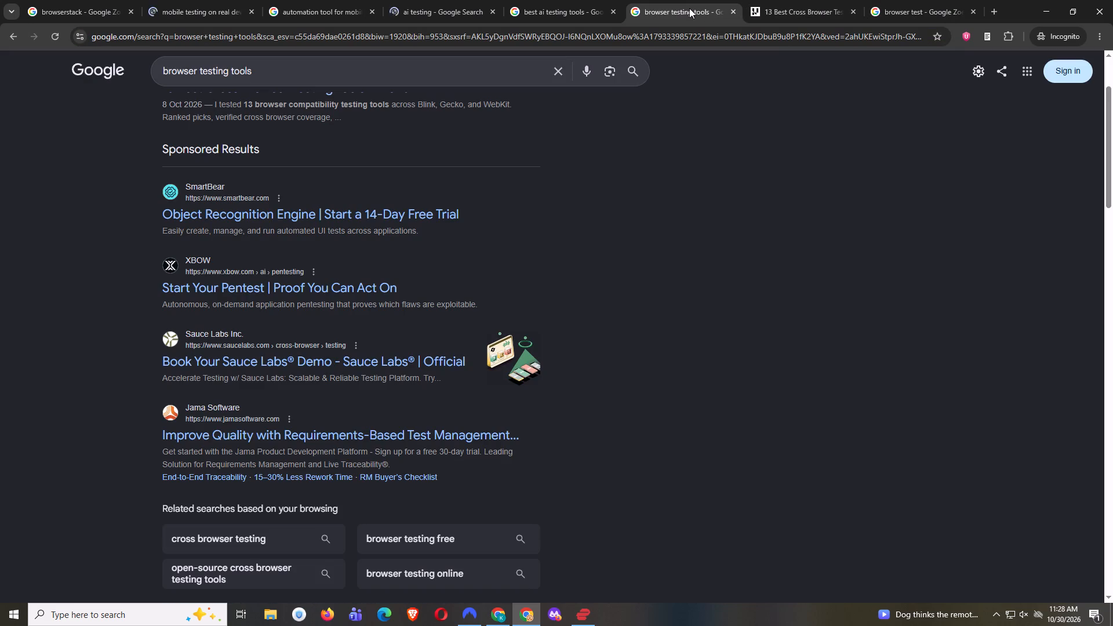
key(alt+Tab)
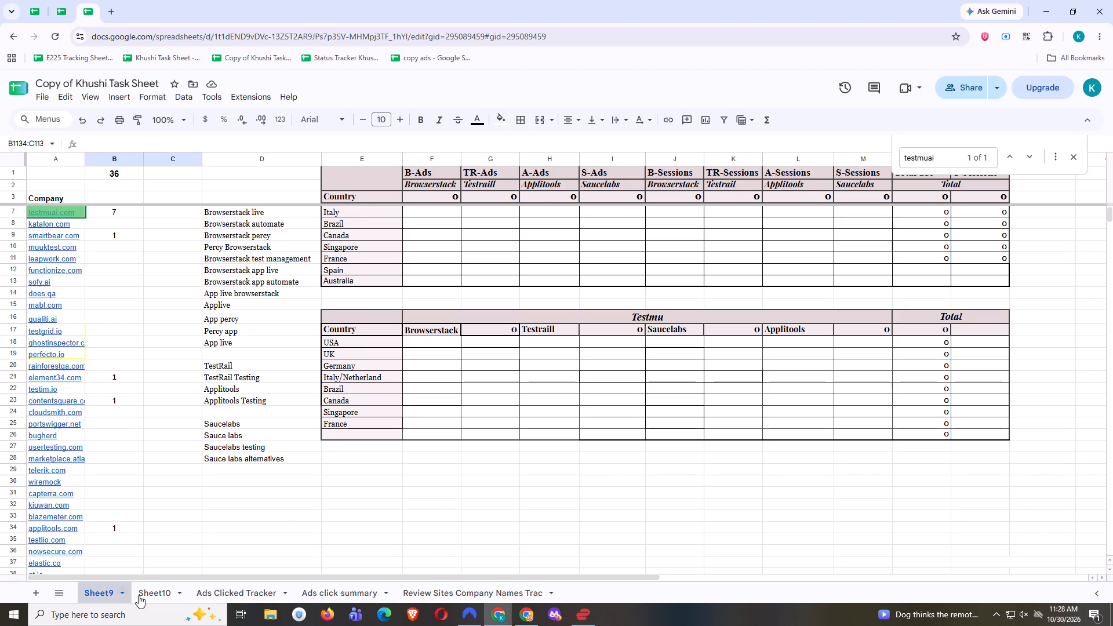
click(139, 595)
click(332, 440)
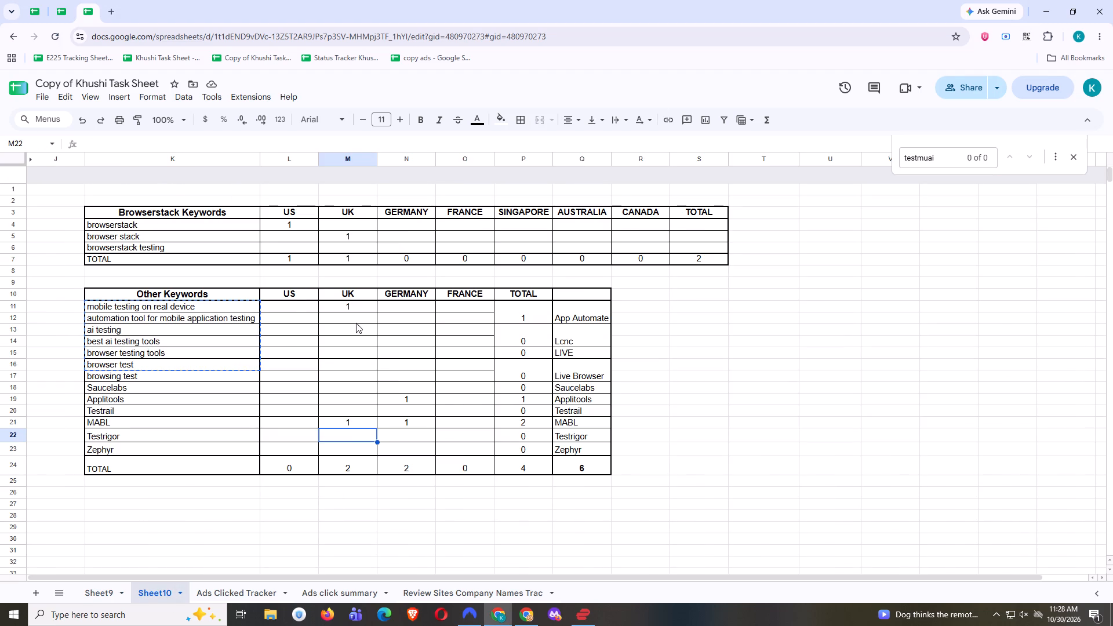
key(alt+Tab)
key(alt+Tab)
click(351, 354)
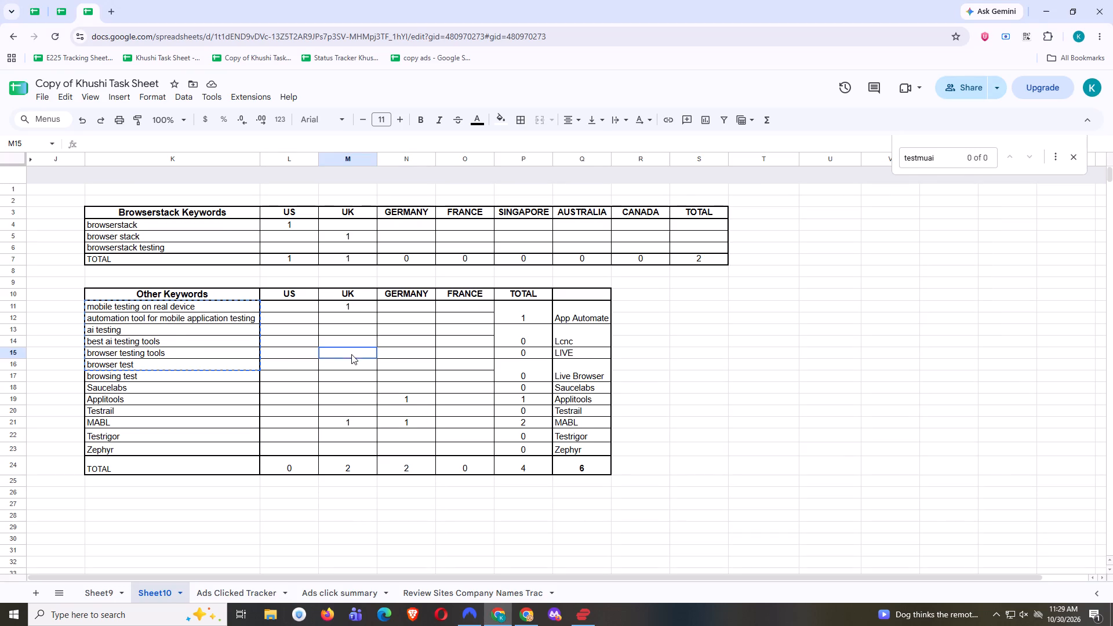
key(1)
click(357, 370)
Switch the "browser test" Google results to English, check the first page for sponsored results and continue to the following page.
key(alt+Tab)
click(820, 18)
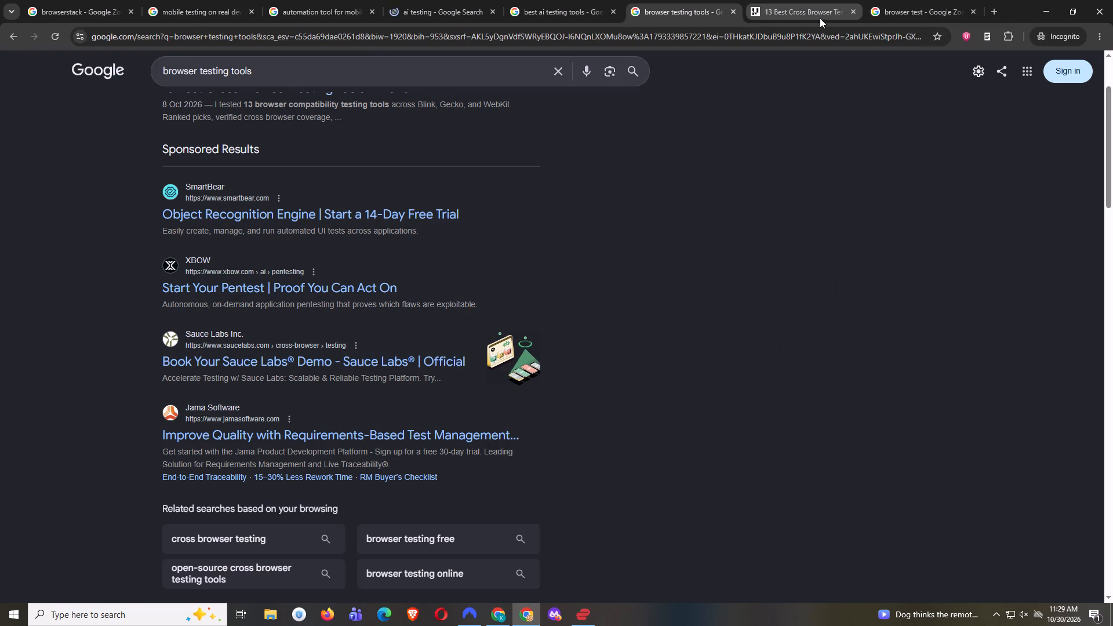
click(909, 19)
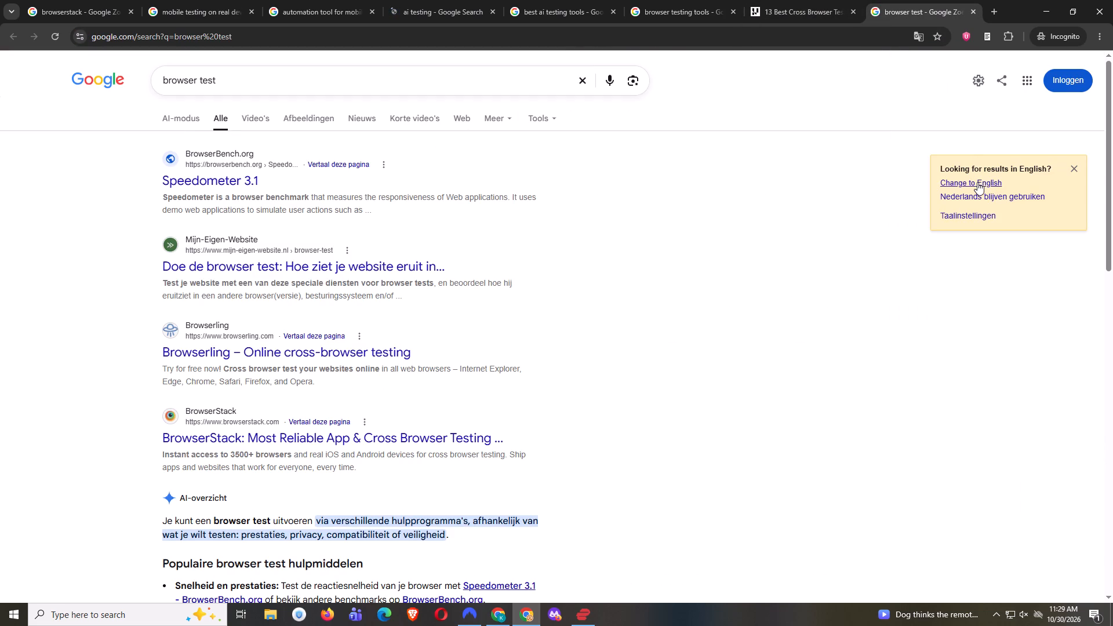
click(977, 183)
scroll(726, 553, down, 8)
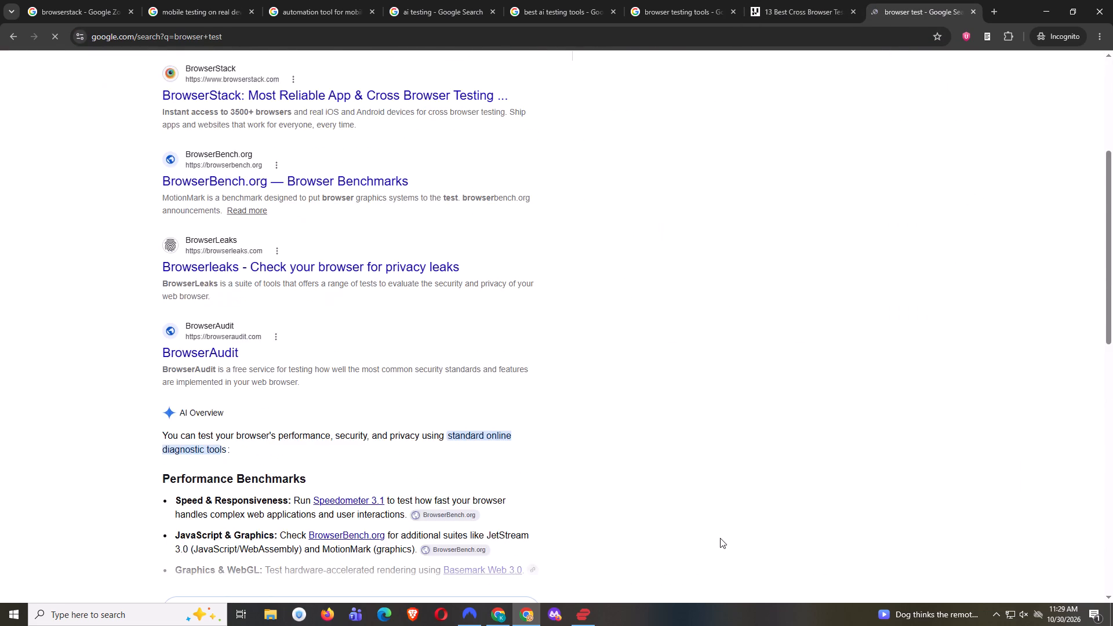
scroll(720, 538, down, 10)
scroll(421, 533, down, 5)
click(420, 562)
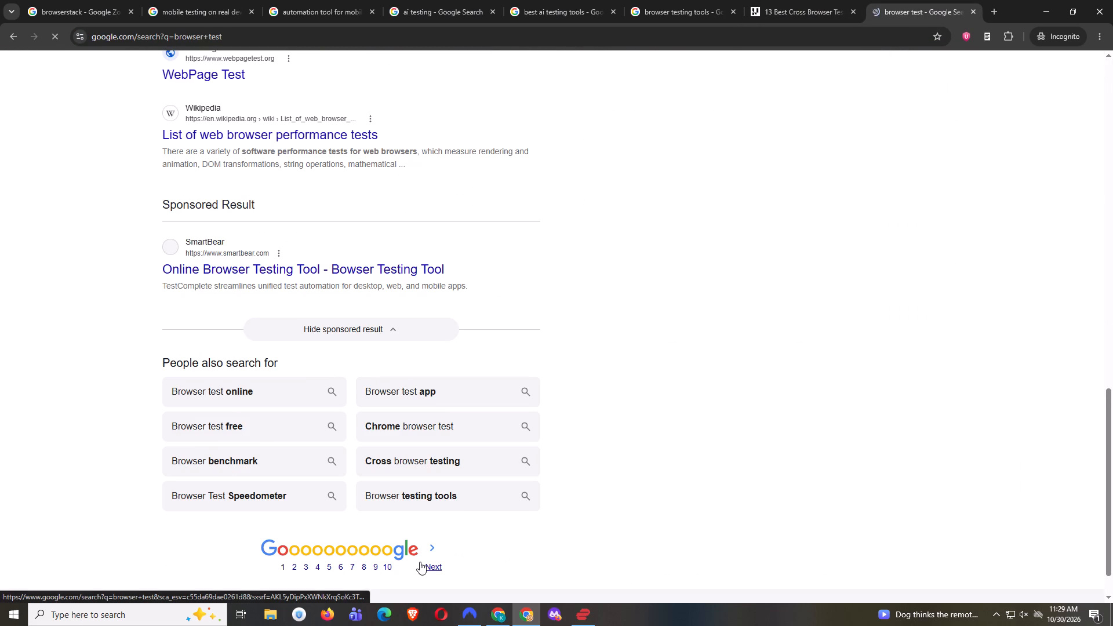
Switch the "browserstack" Google results to English and check the first page for sponsored results.
click(100, 0)
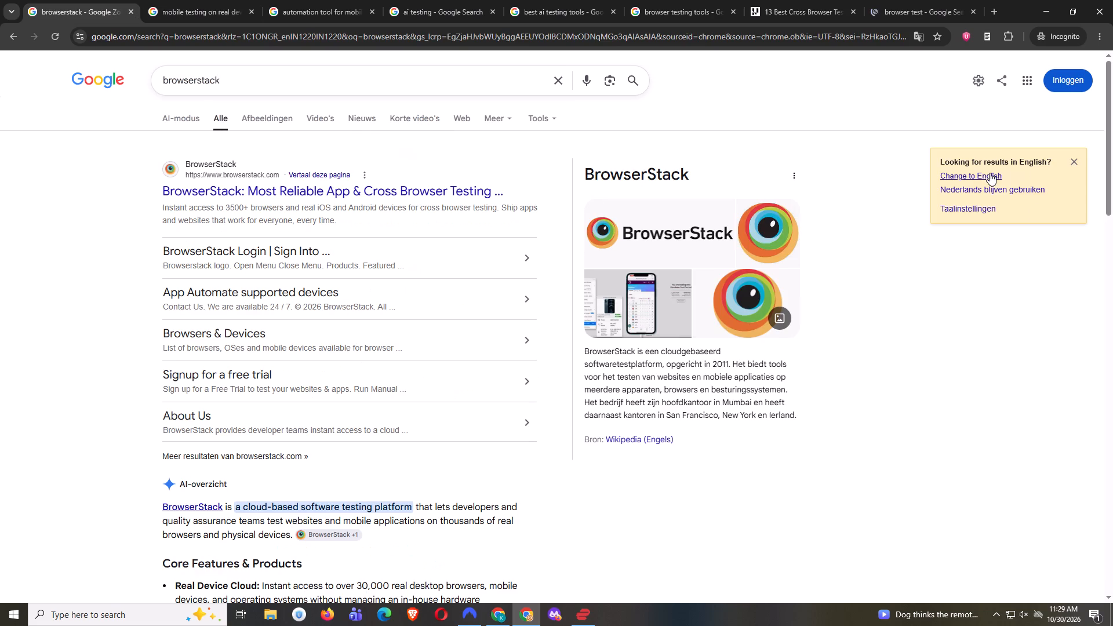
click(990, 173)
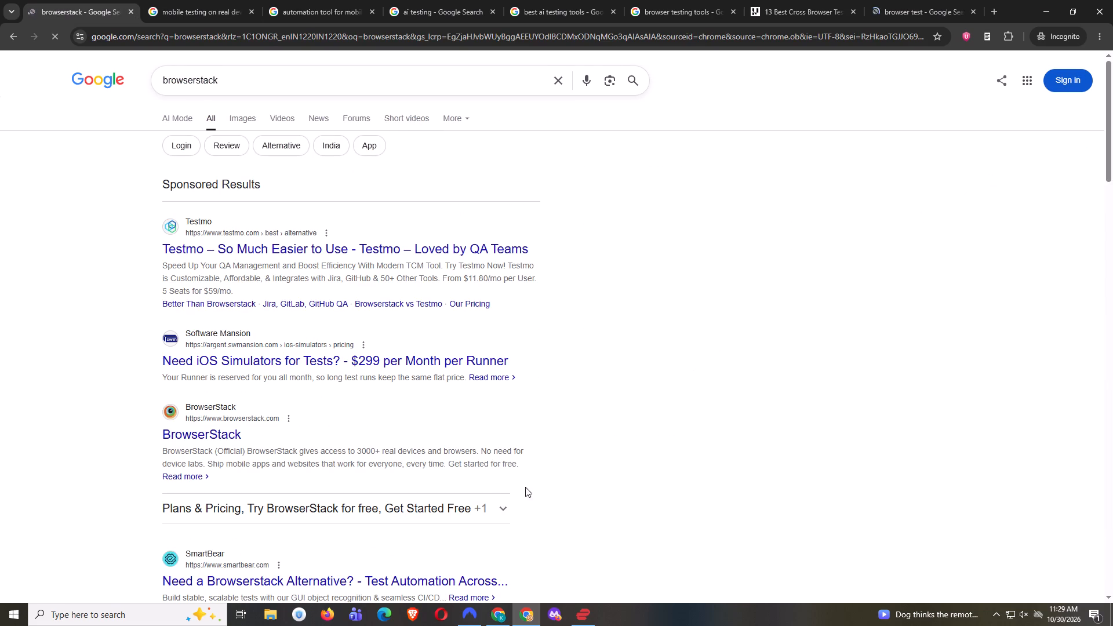
scroll(444, 457, down, 4)
scroll(404, 424, down, 15)
scroll(435, 532, down, 5)
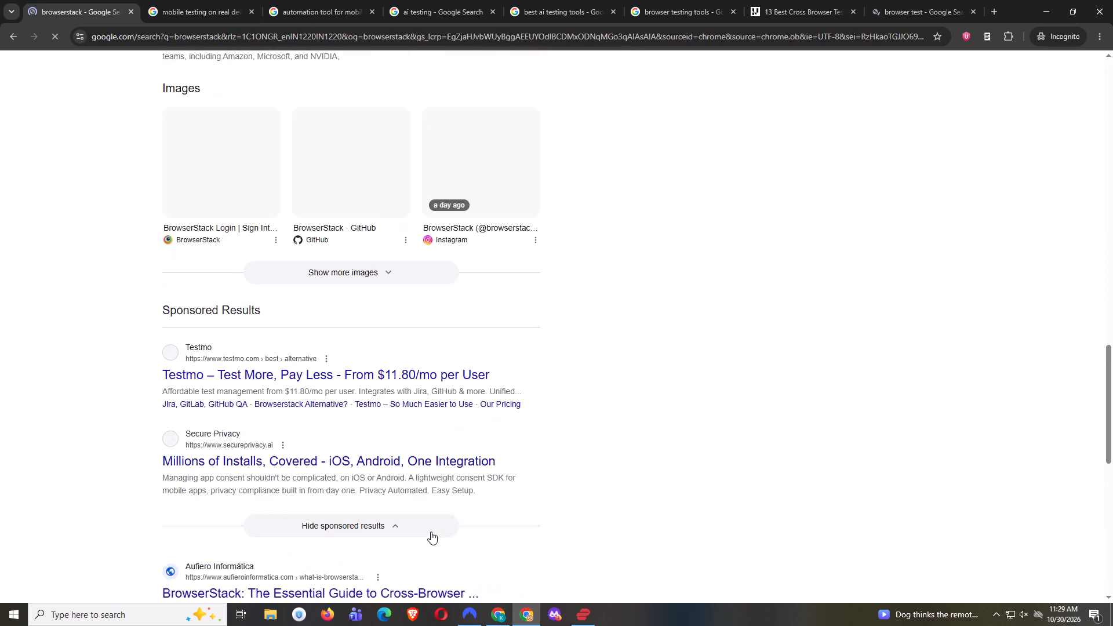
scroll(430, 530, down, 14)
click(429, 521)
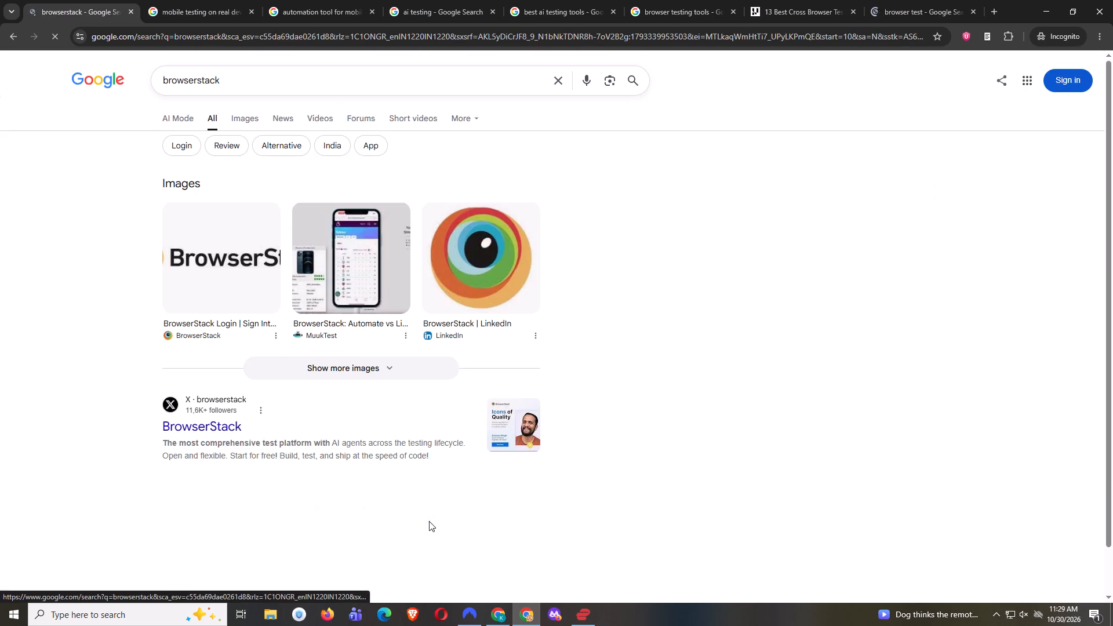
Check the sponsored results on pages 2 to 4 of the "browserstack" search.
scroll(429, 521, down, 15)
scroll(430, 513, down, 7)
click(430, 513)
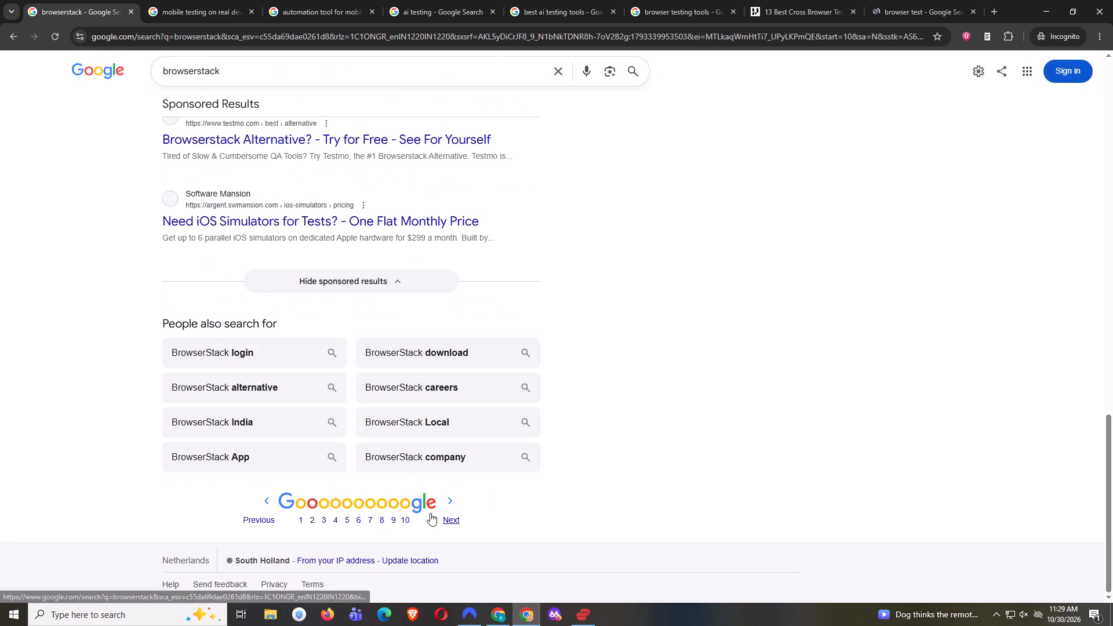
scroll(431, 512, down, 20)
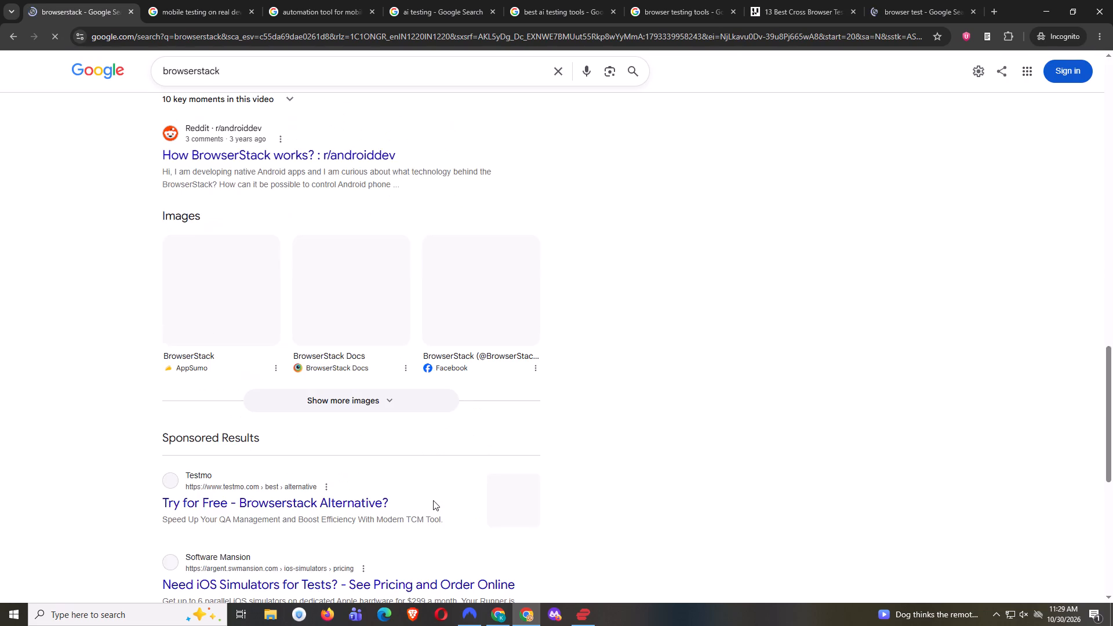
scroll(433, 500, down, 12)
click(433, 500)
scroll(433, 500, down, 3)
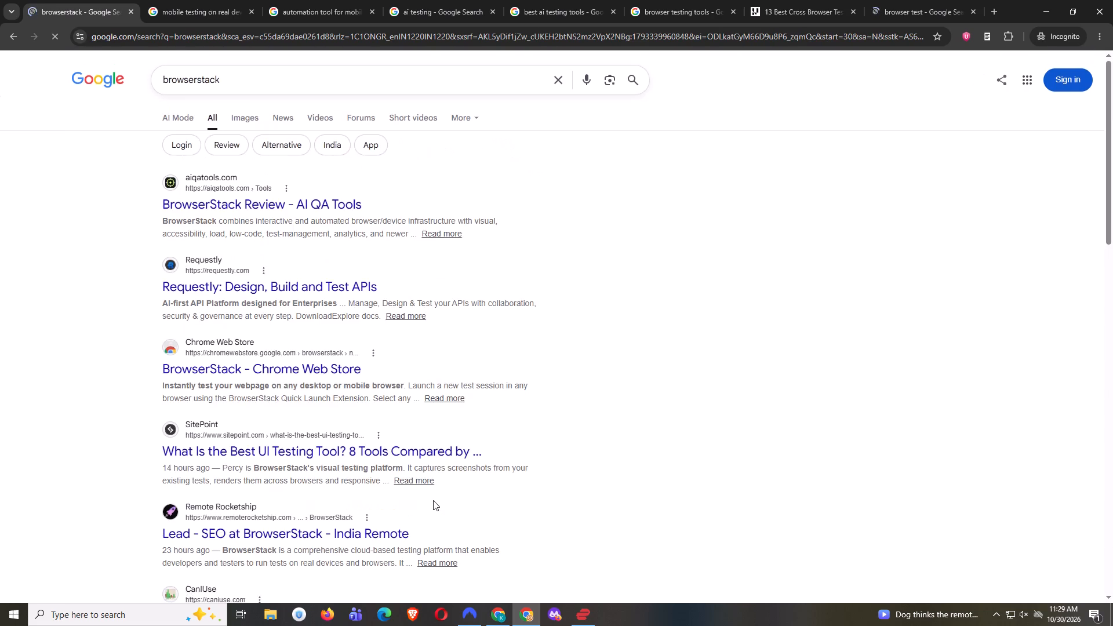
scroll(433, 500, down, 16)
scroll(433, 500, down, 7)
click(441, 520)
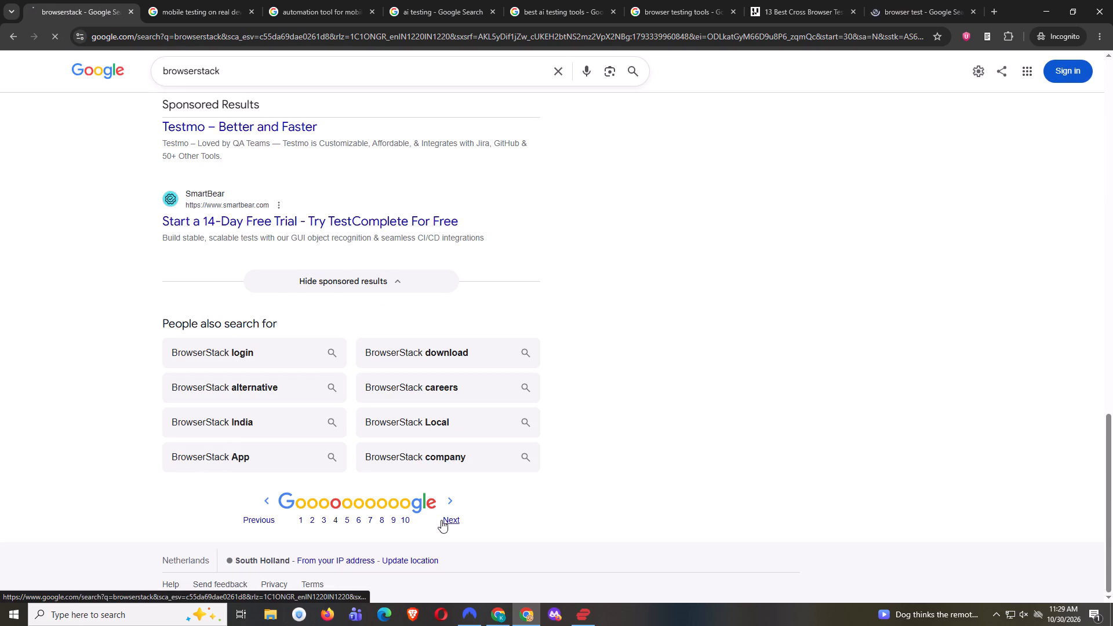
Check the sponsored results on pages 5 to 7 of the "browserstack" search.
scroll(449, 518, down, 18)
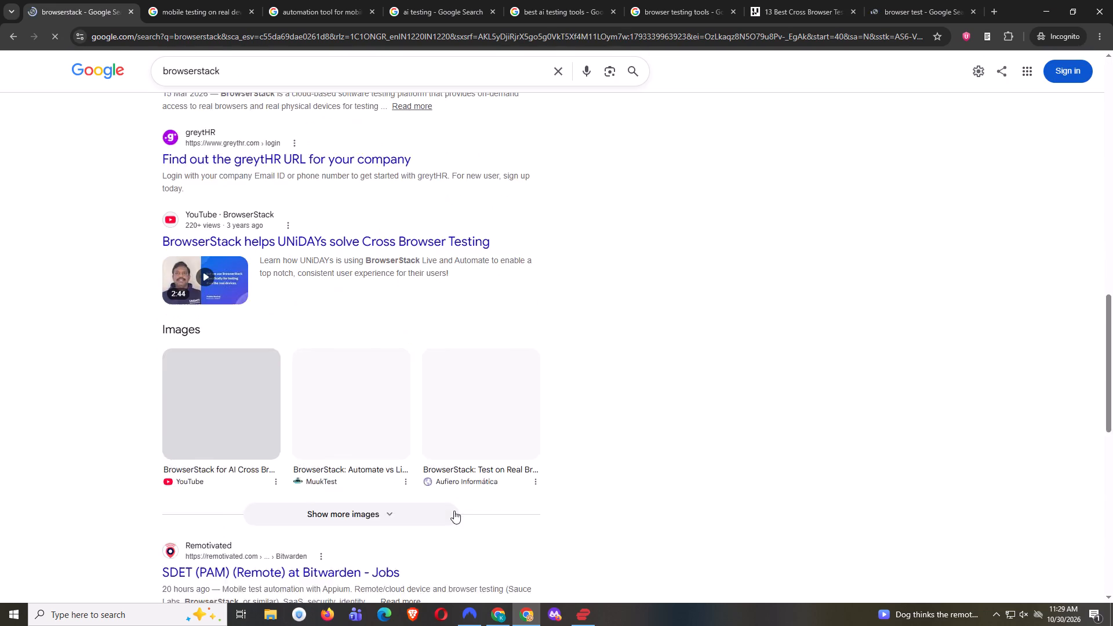
scroll(456, 508, down, 11)
click(456, 508)
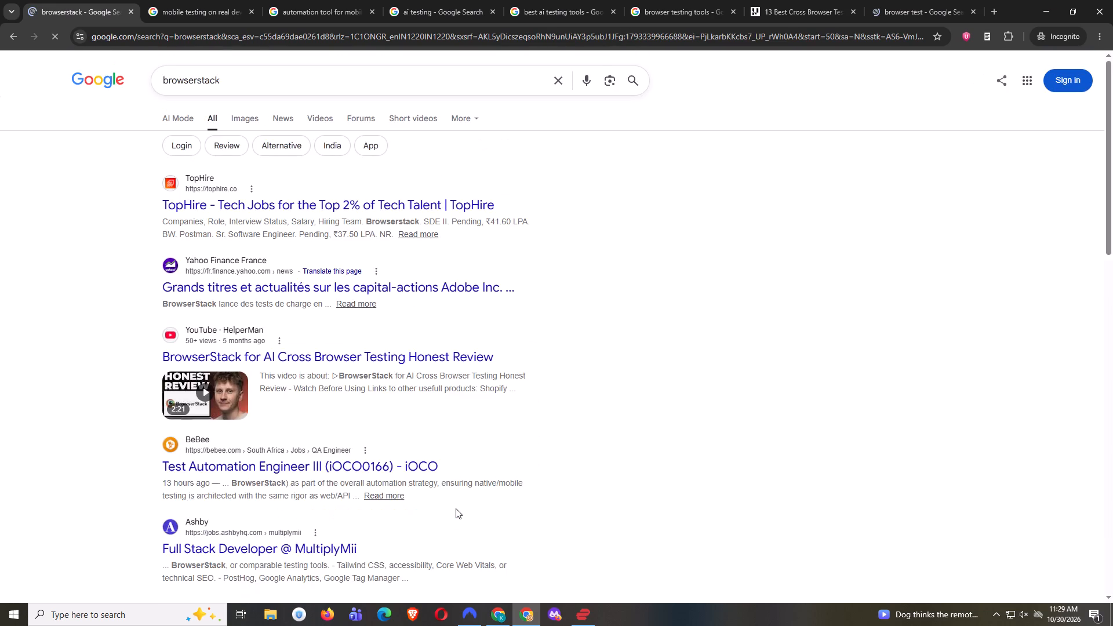
scroll(456, 508, down, 18)
scroll(457, 508, down, 4)
click(456, 508)
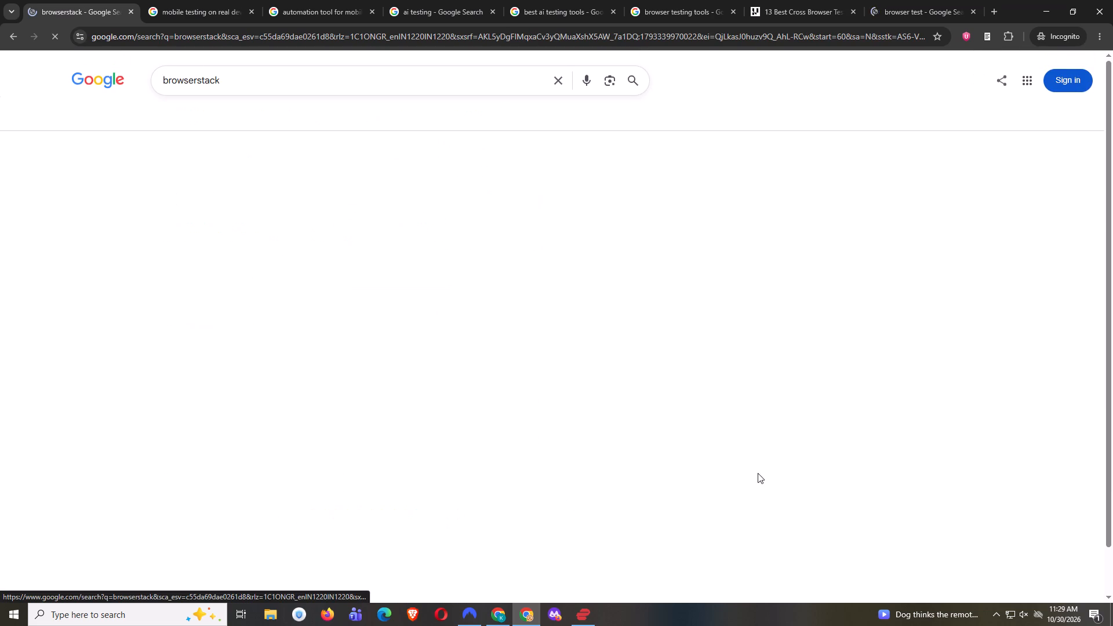
scroll(618, 464, down, 18)
scroll(216, 93, down, 3)
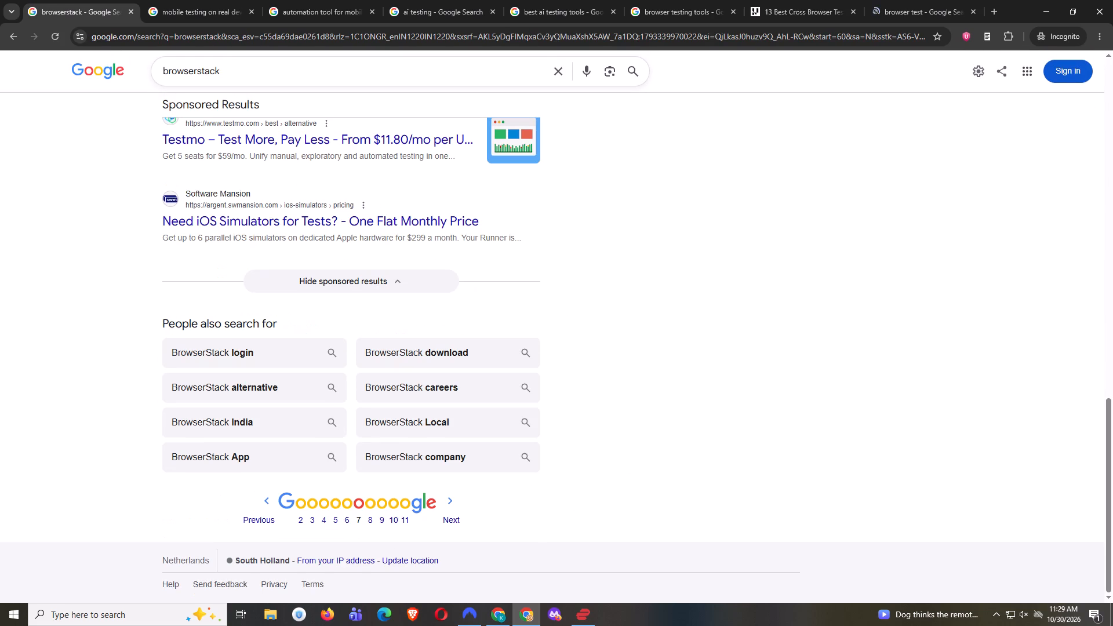
Search Google for "browser stack", check the first page for sponsored results and continue to the following page.
click(196, 71)
key(space)
key(Return)
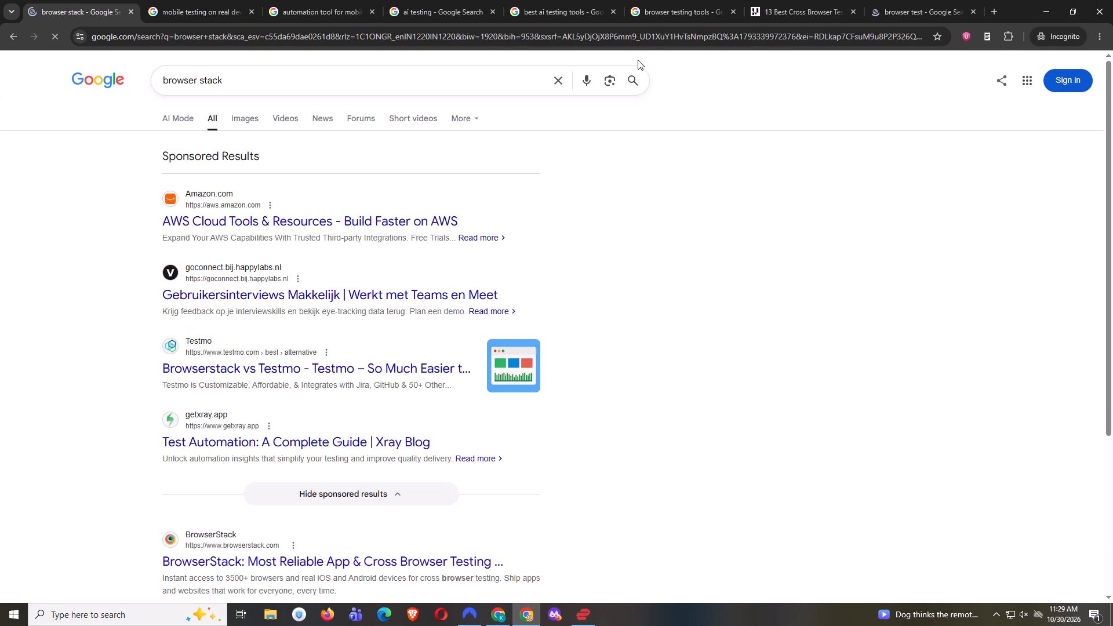
scroll(628, 376, down, 16)
scroll(432, 482, down, 6)
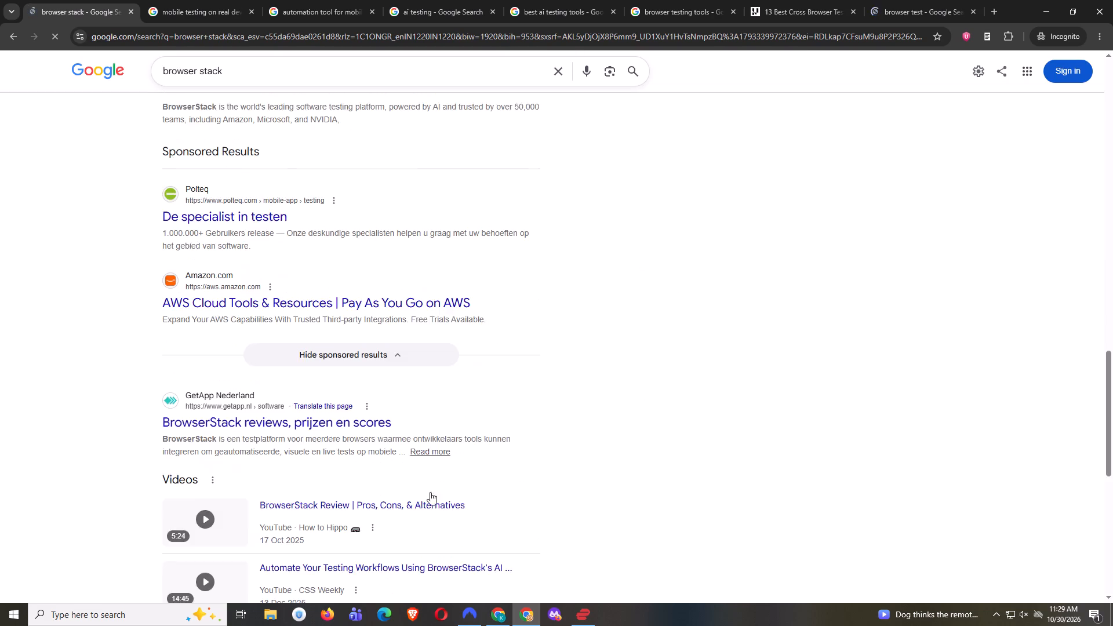
scroll(463, 502, down, 13)
click(430, 514)
click(430, 522)
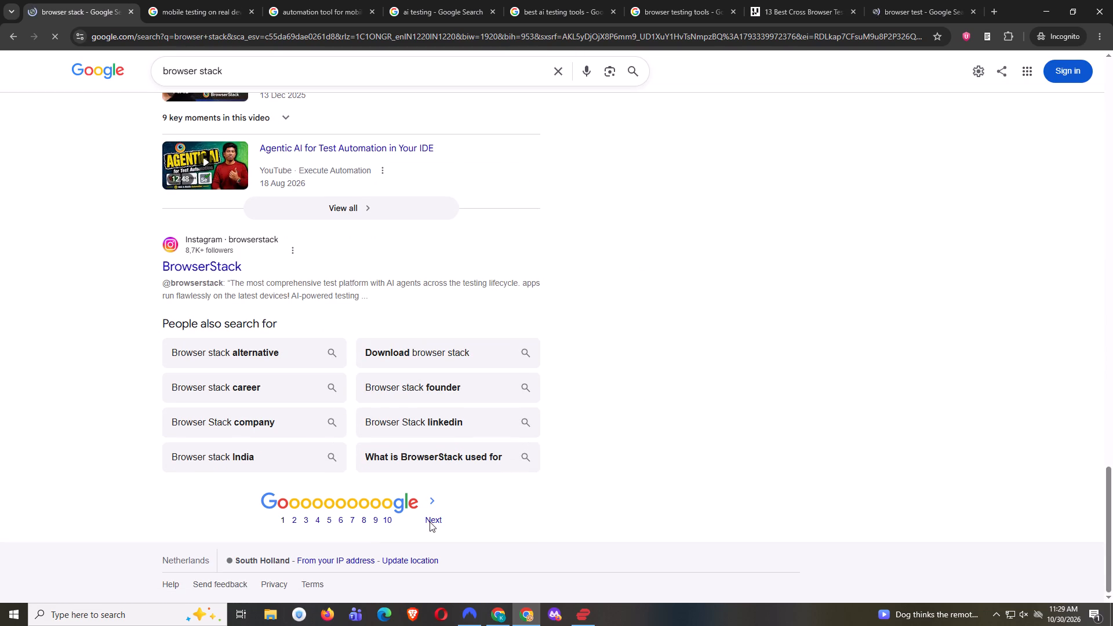
Check the sponsored results on pages 2 to 4 of the "browser stack" search.
scroll(435, 518, down, 4)
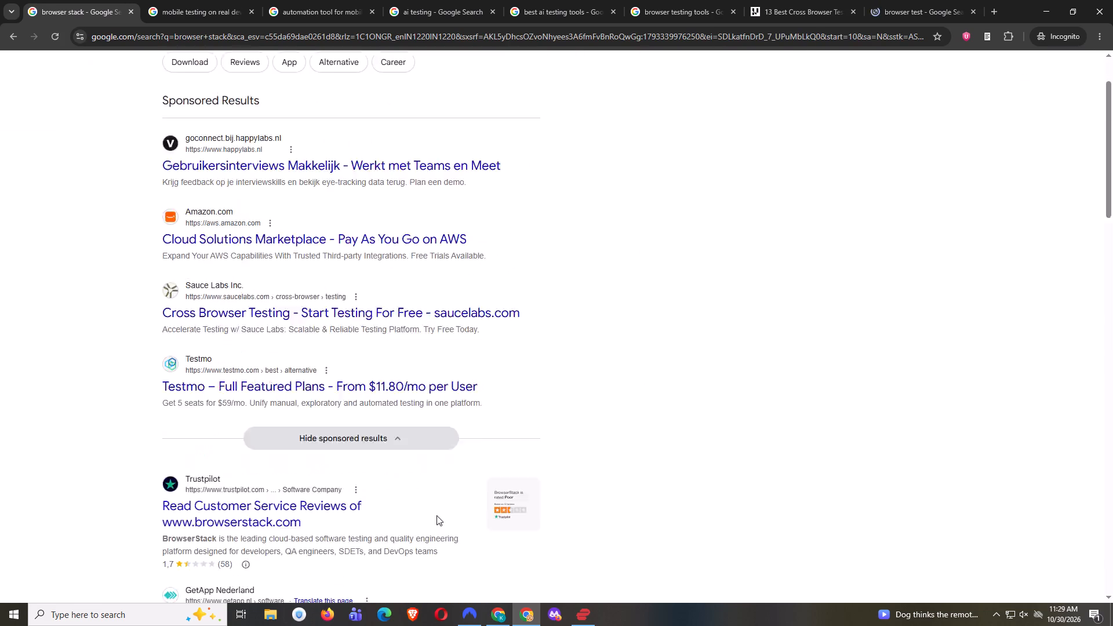
scroll(437, 515, down, 19)
scroll(437, 515, down, 8)
click(437, 515)
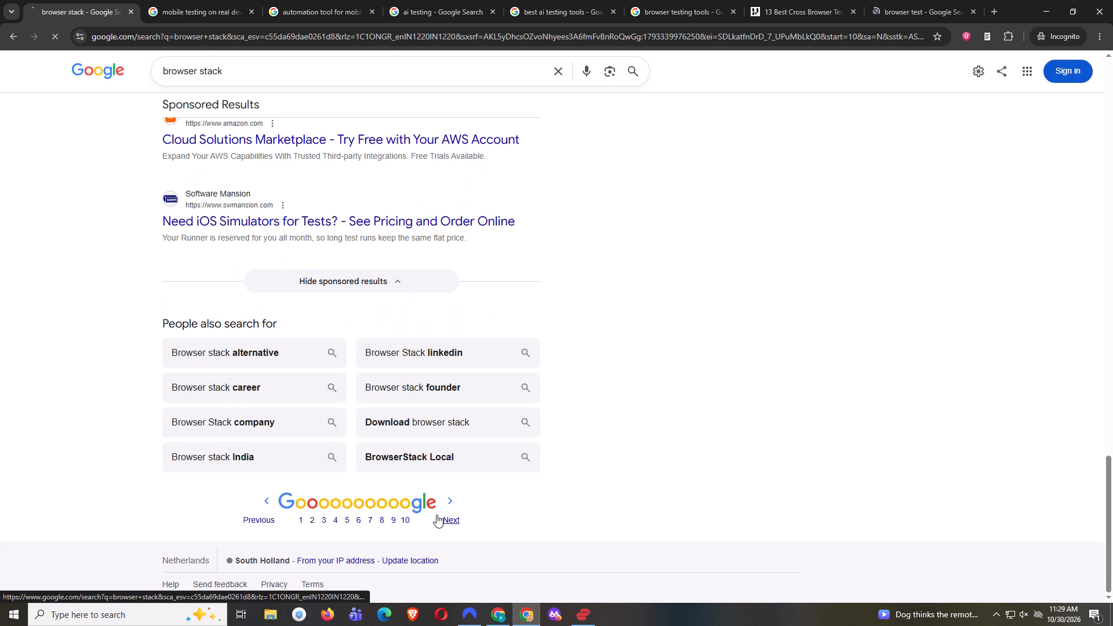
scroll(452, 510, down, 20)
scroll(452, 510, down, 2)
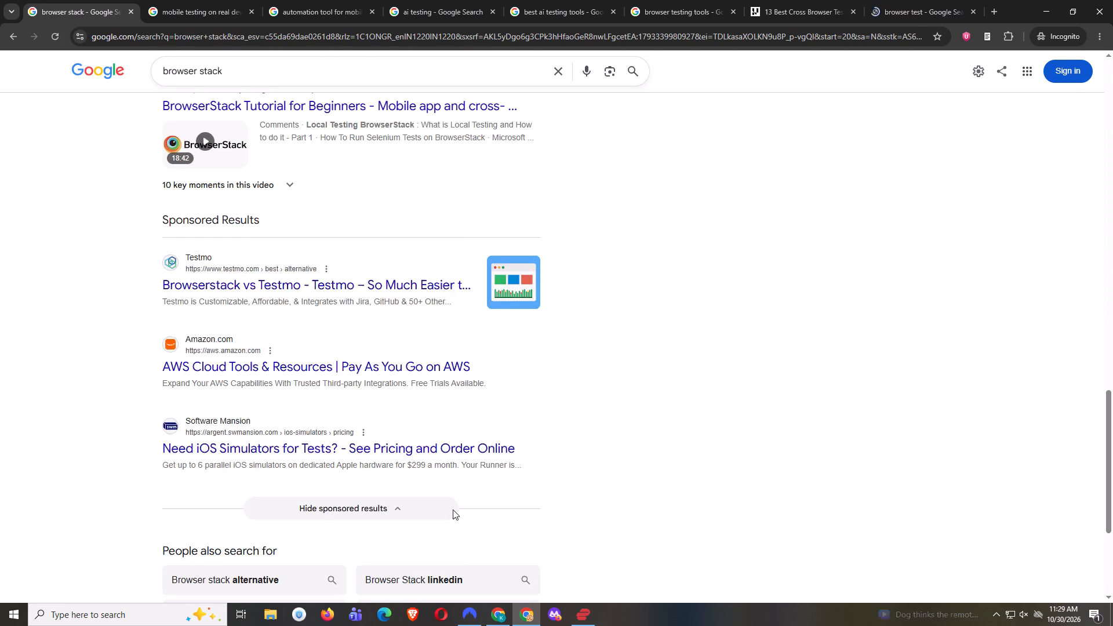
scroll(453, 509, down, 7)
click(453, 509)
scroll(556, 491, down, 15)
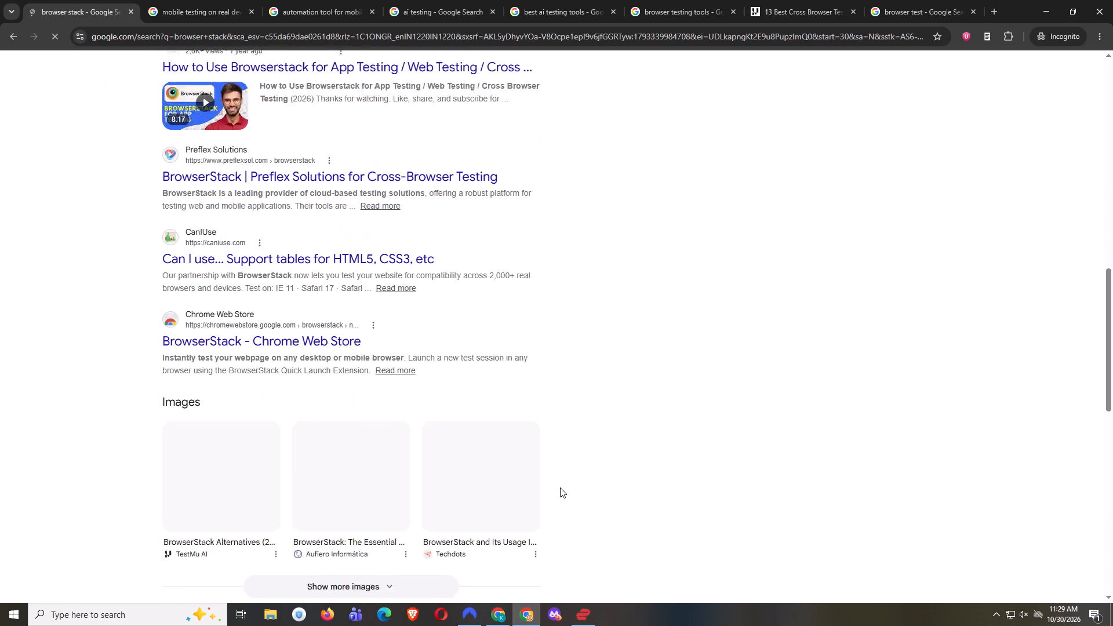
scroll(561, 485, down, 6)
Rerun the "browser stack" search, check its first page for sponsored results and continue to the following page.
click(635, 75)
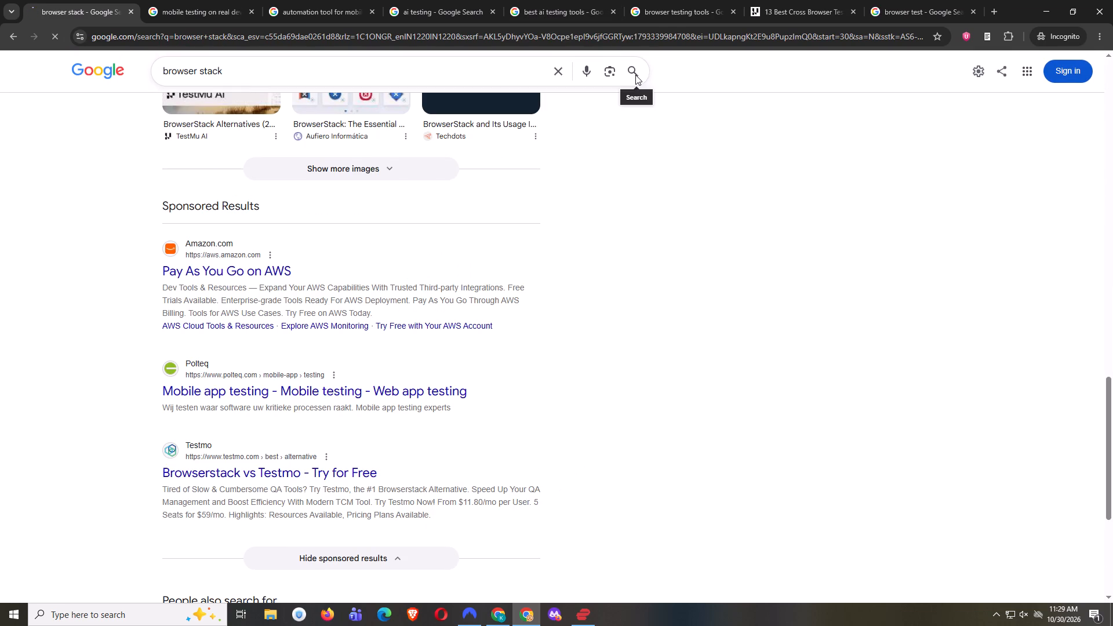
scroll(635, 75, down, 19)
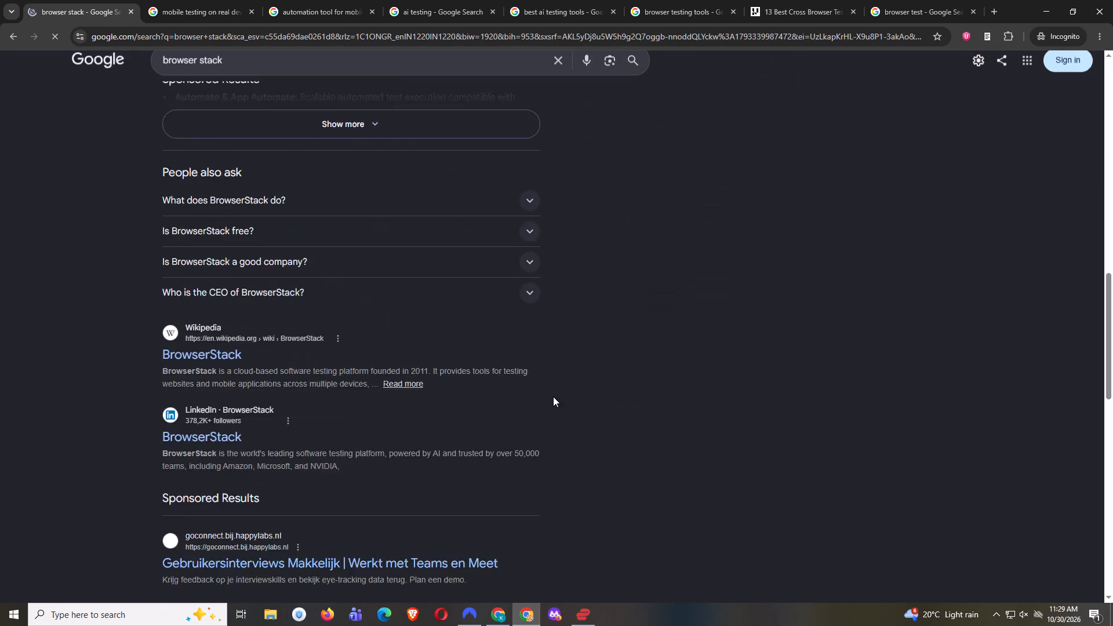
scroll(553, 396, down, 2)
scroll(488, 443, down, 13)
click(426, 514)
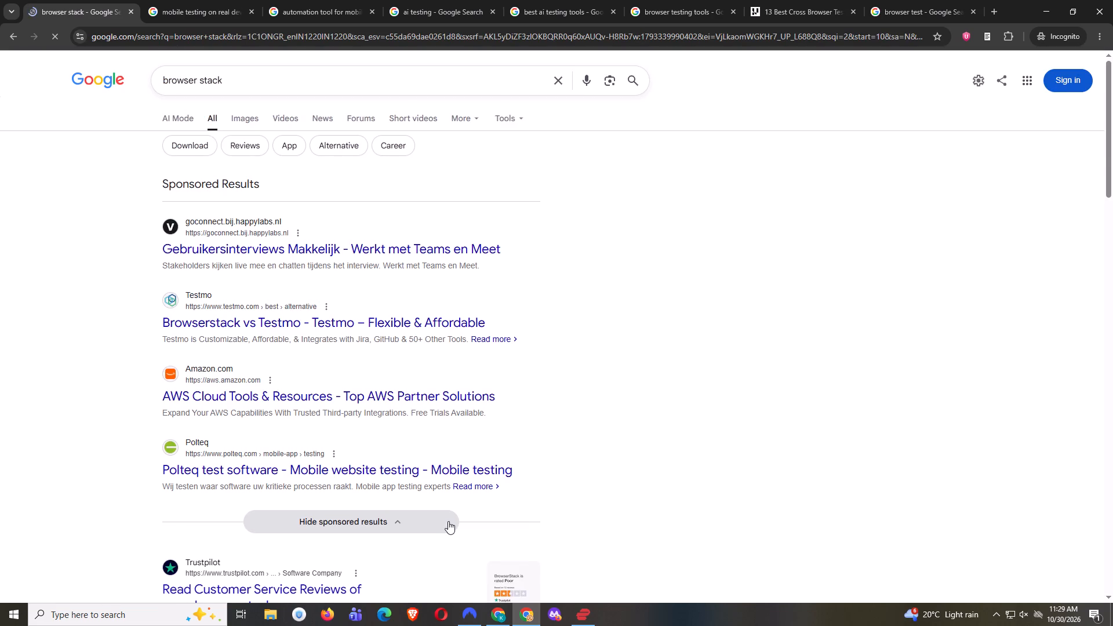
Check the sponsored results on pages 2 and 3 of the repeated "browser stack" search.
scroll(448, 521, down, 19)
scroll(458, 523, down, 10)
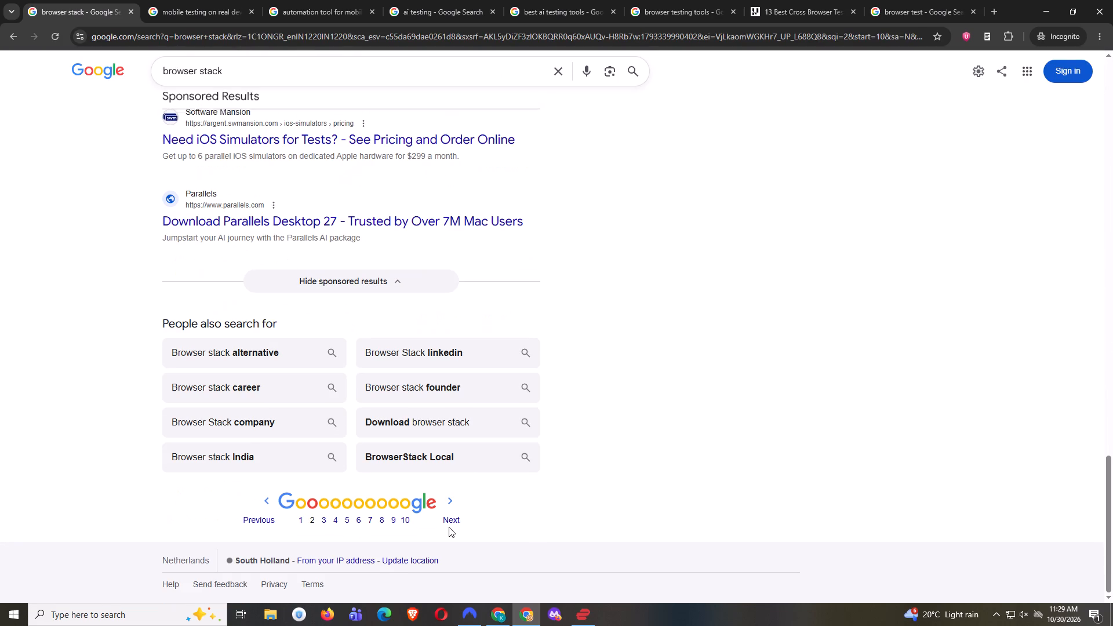
click(452, 516)
scroll(452, 516, down, 17)
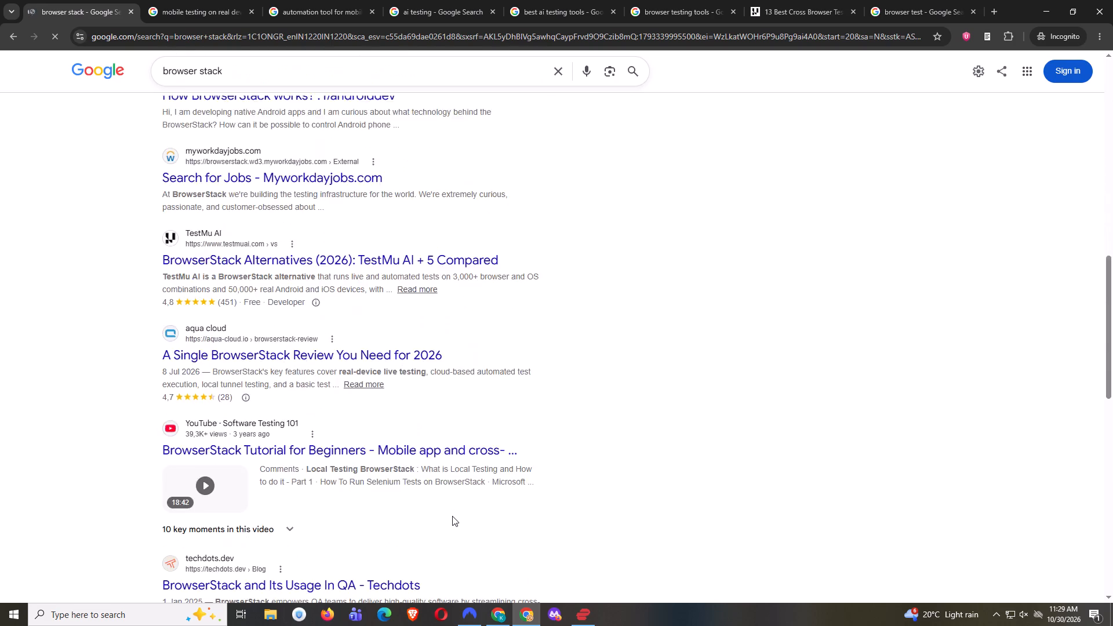
scroll(452, 516, down, 16)
click(452, 516)
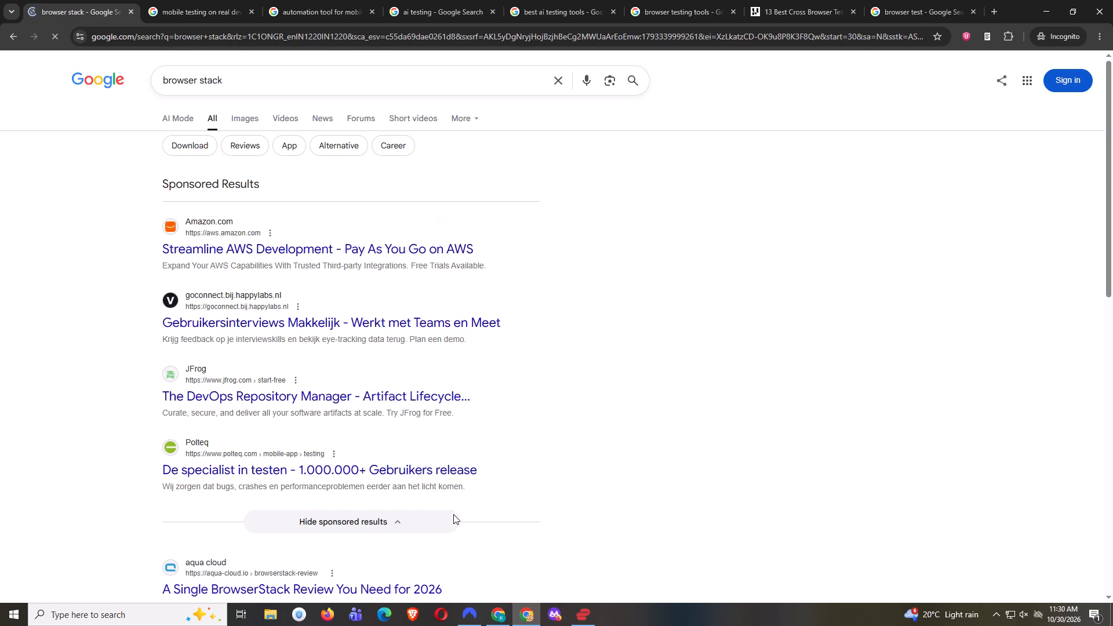
Check the sponsored results on pages 4 and 5 of the "browser stack" search and close the incognito window.
scroll(454, 511, down, 20)
scroll(454, 511, down, 8)
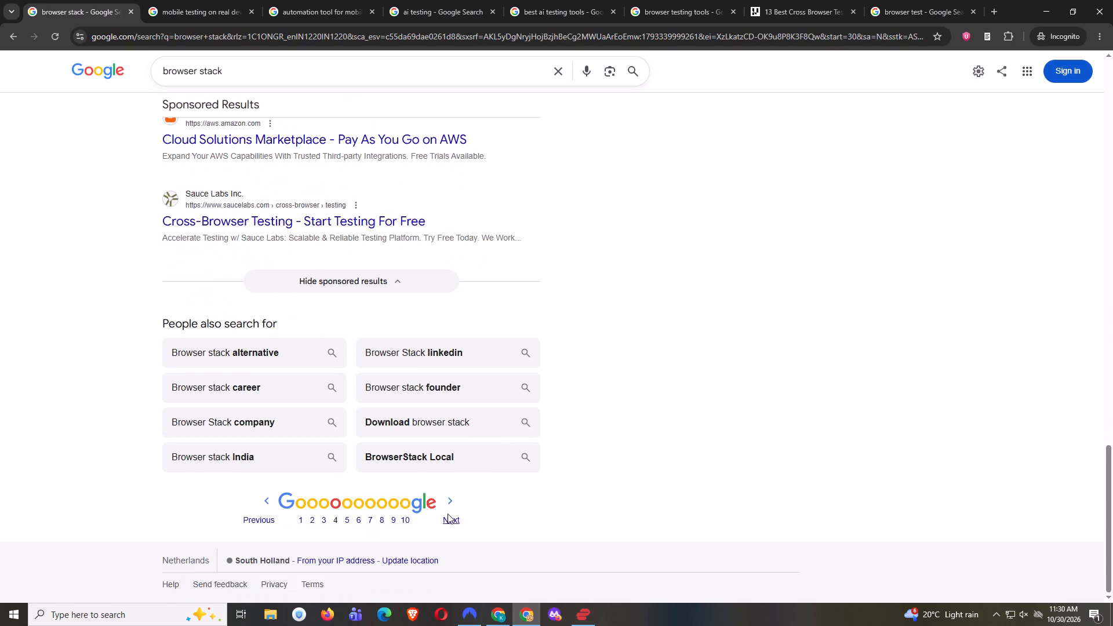
click(448, 514)
scroll(467, 509, down, 15)
scroll(740, 446, up, 1)
scroll(749, 435, down, 5)
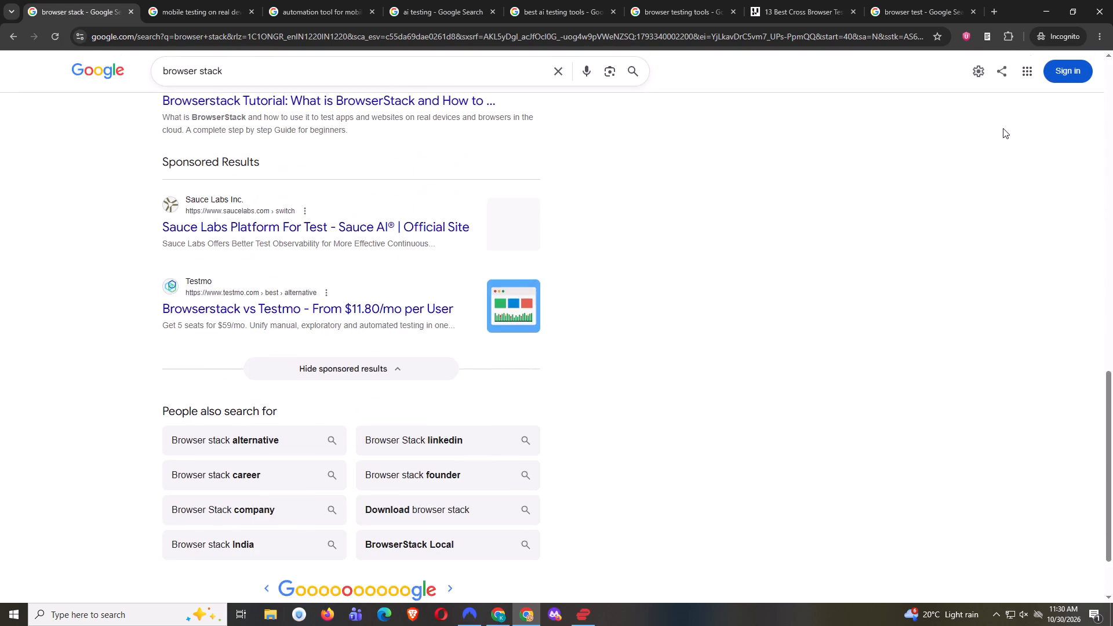
click(1112, 0)
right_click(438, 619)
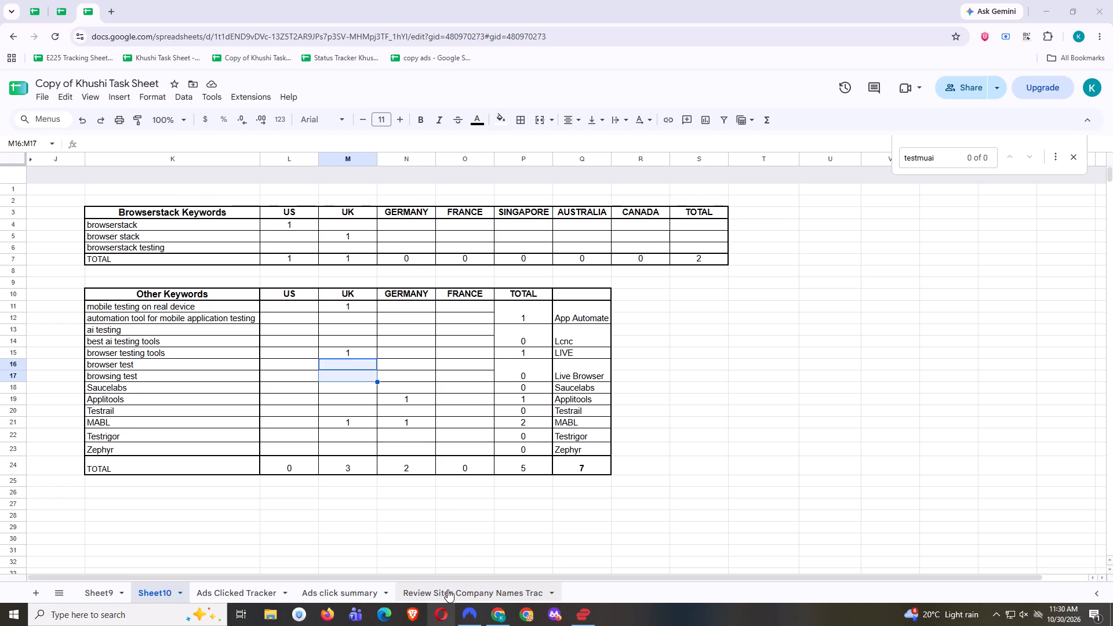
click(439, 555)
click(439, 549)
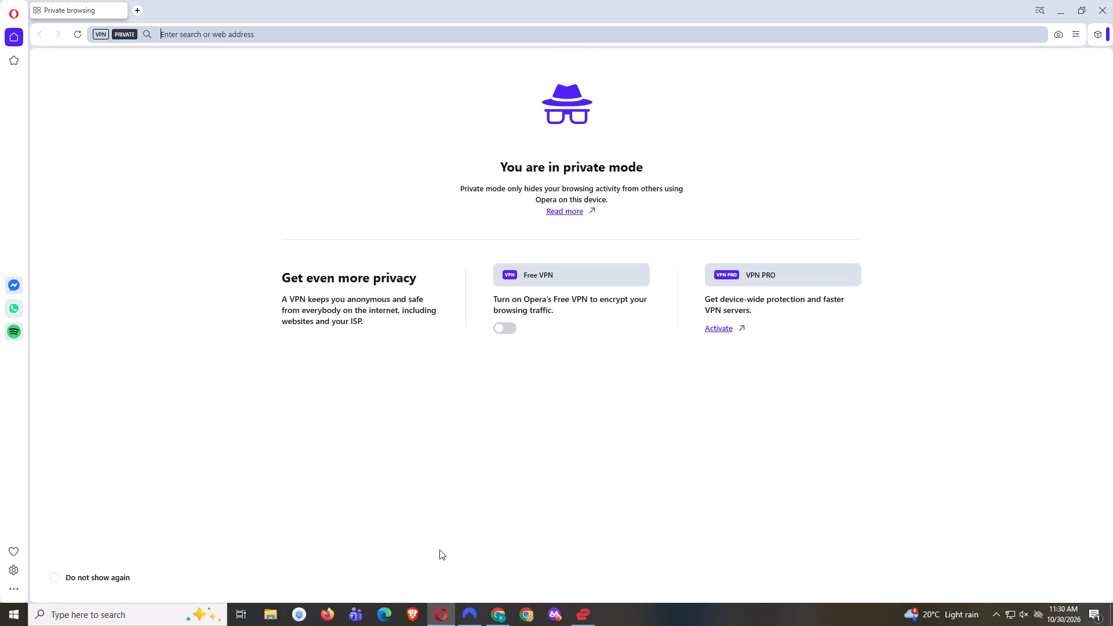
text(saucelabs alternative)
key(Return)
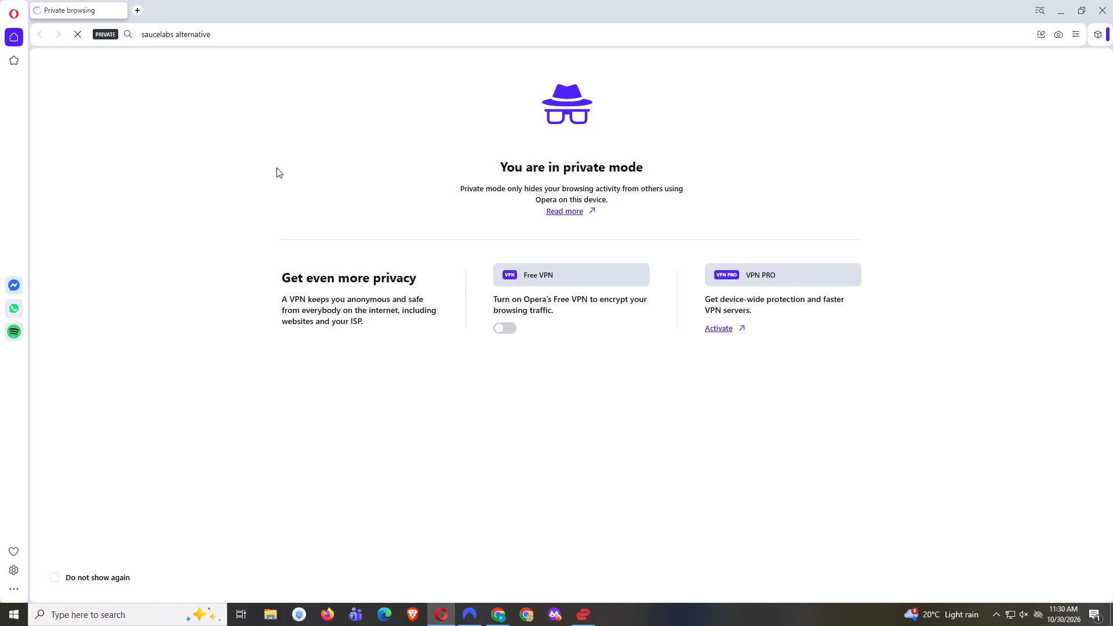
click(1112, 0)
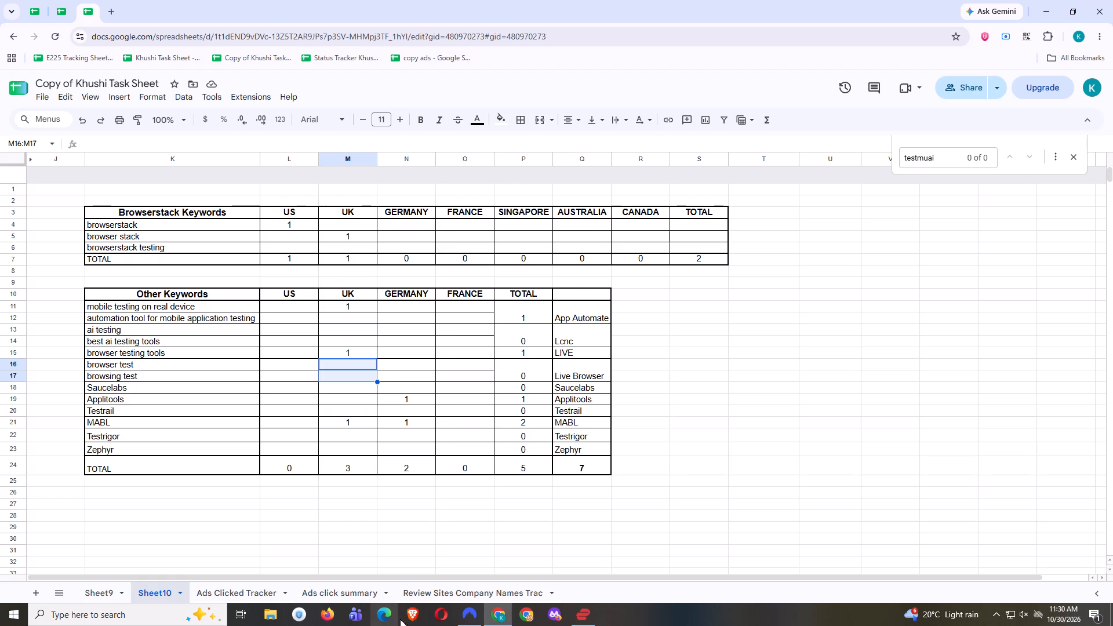
Switch to NordVPN, disconnect the current Netherlands server and reconnect to the fastest Netherlands server.
click(463, 617)
click(725, 315)
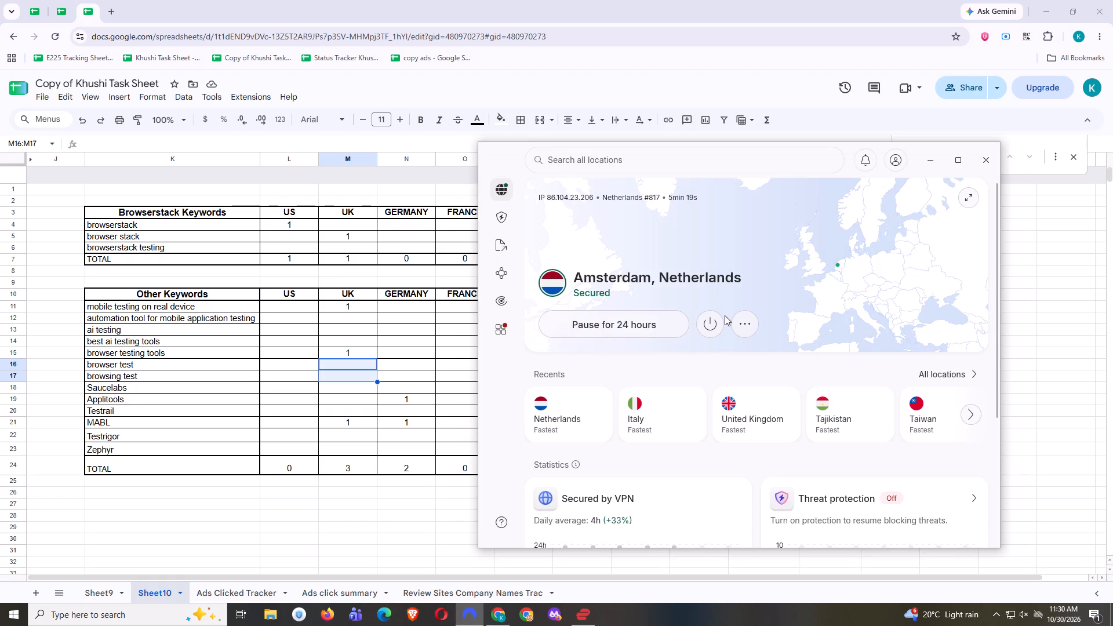
click(717, 321)
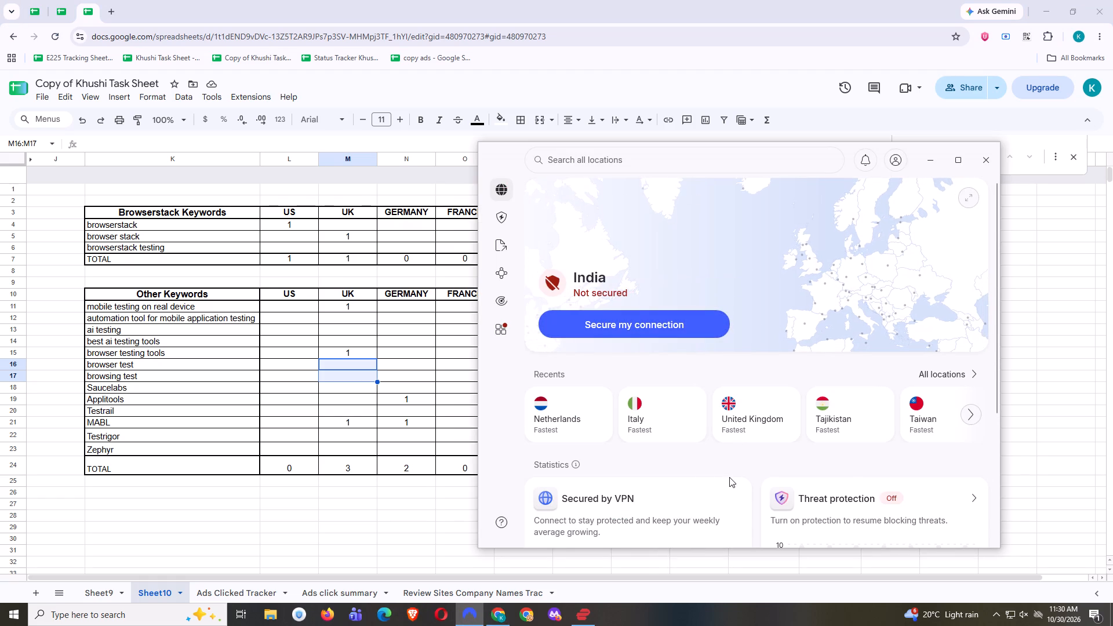
click(579, 407)
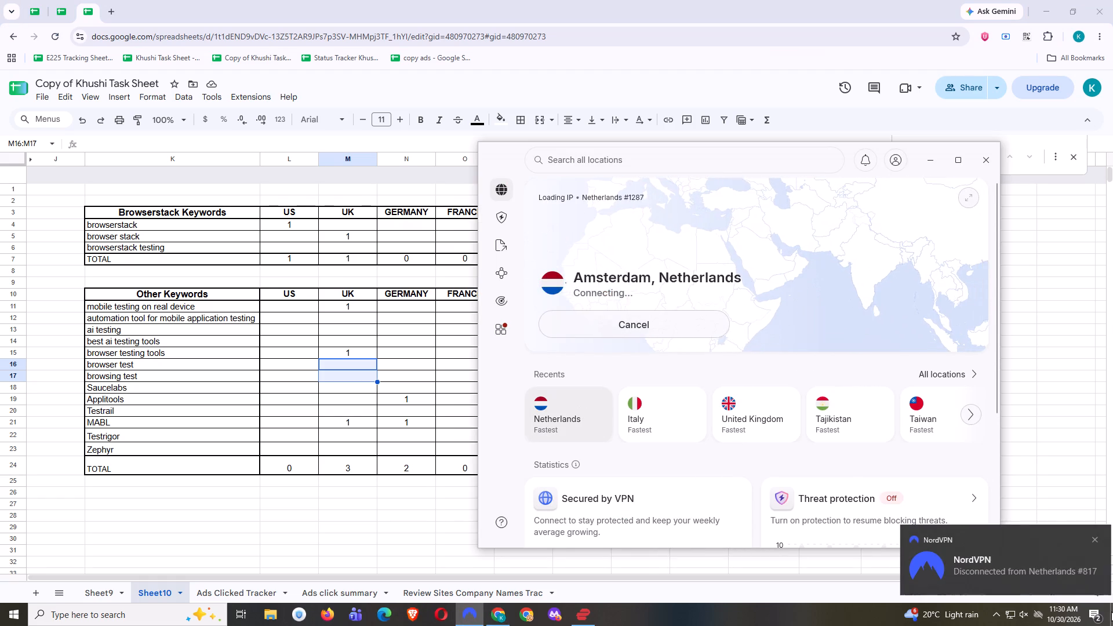
click(1093, 472)
Clear all system notifications and dismiss the new NordVPN notification.
click(1083, 610)
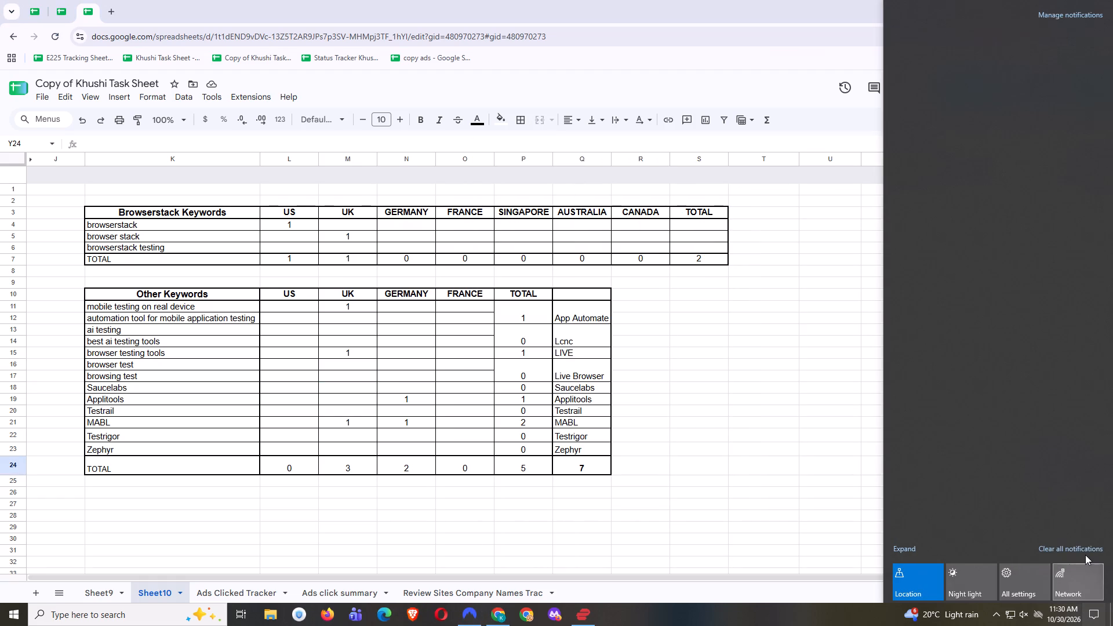
click(1085, 555)
click(1085, 552)
click(1083, 625)
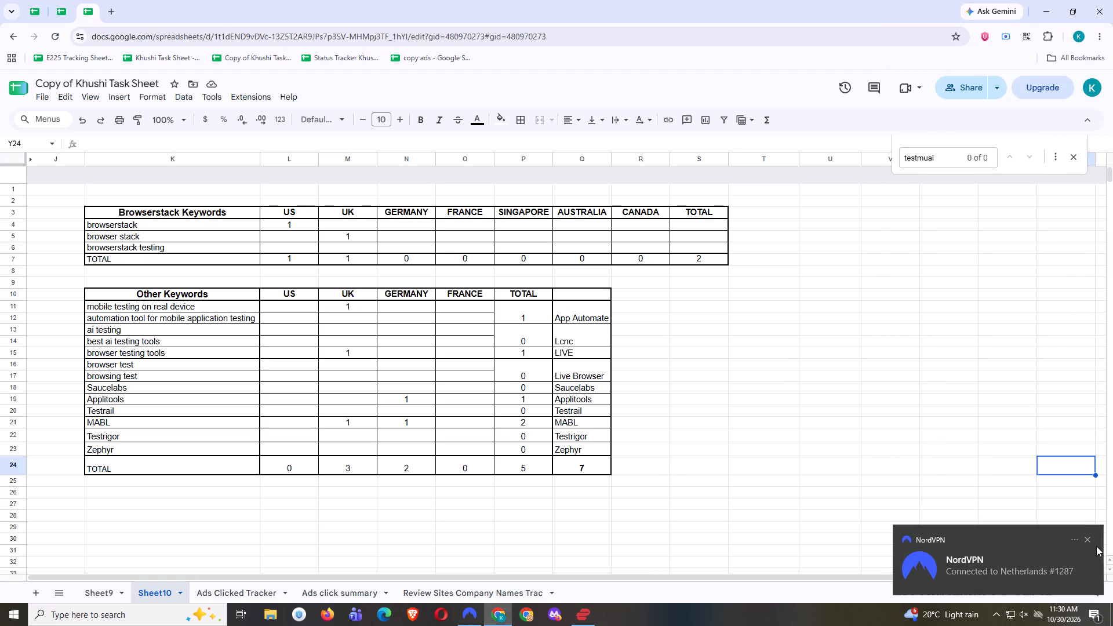
click(1089, 543)
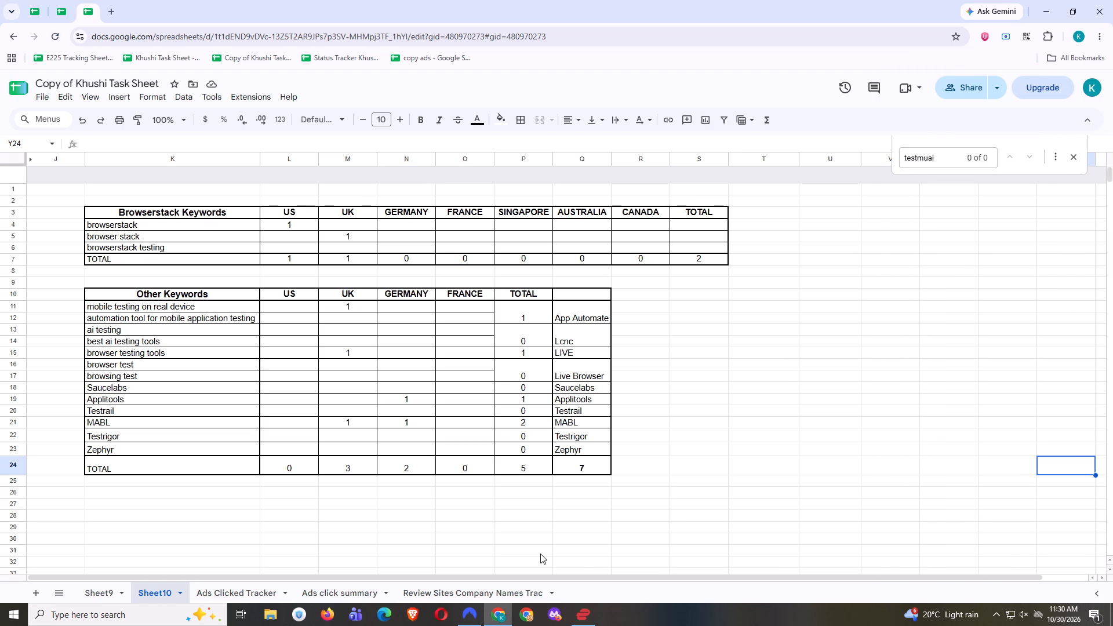
Open a private Opera window and search Google for "testrigor".
right_click(447, 617)
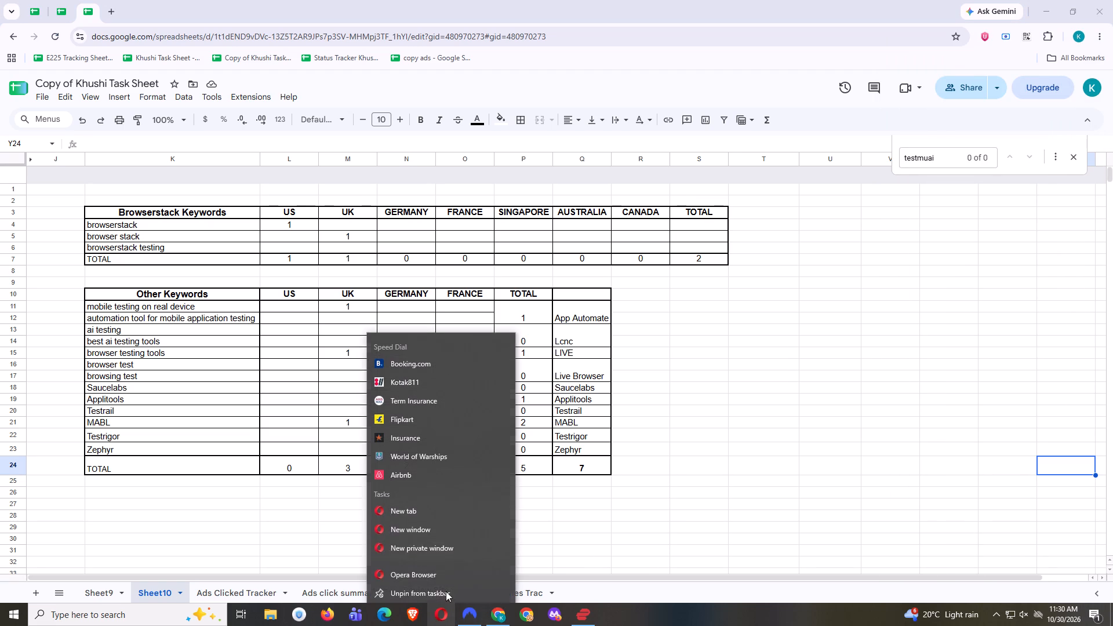
click(434, 540)
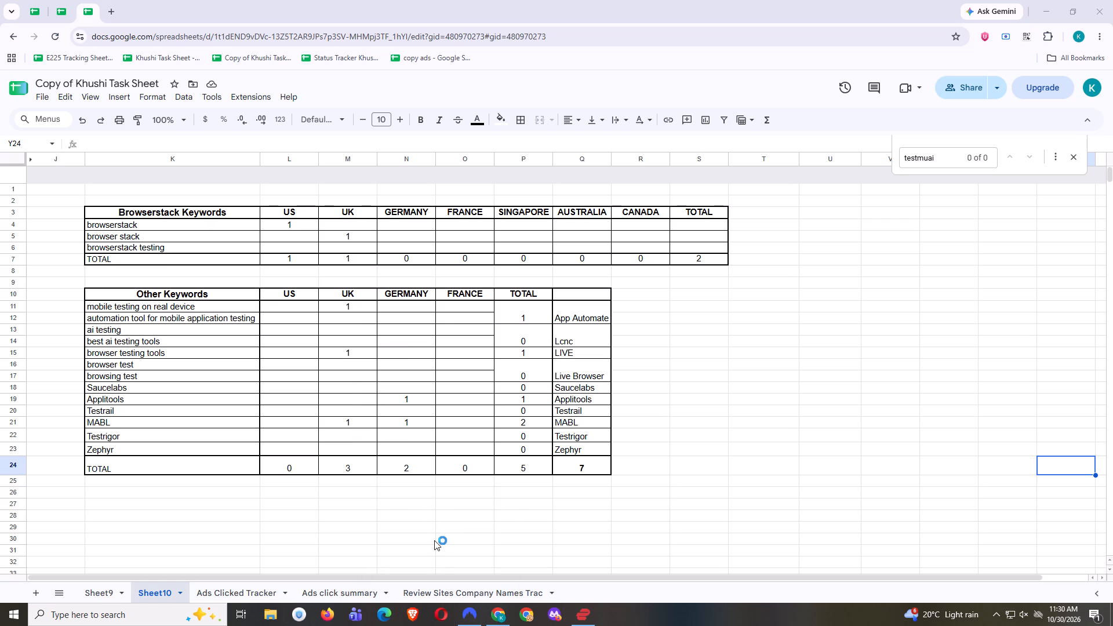
text(testrigor)
key(Return)
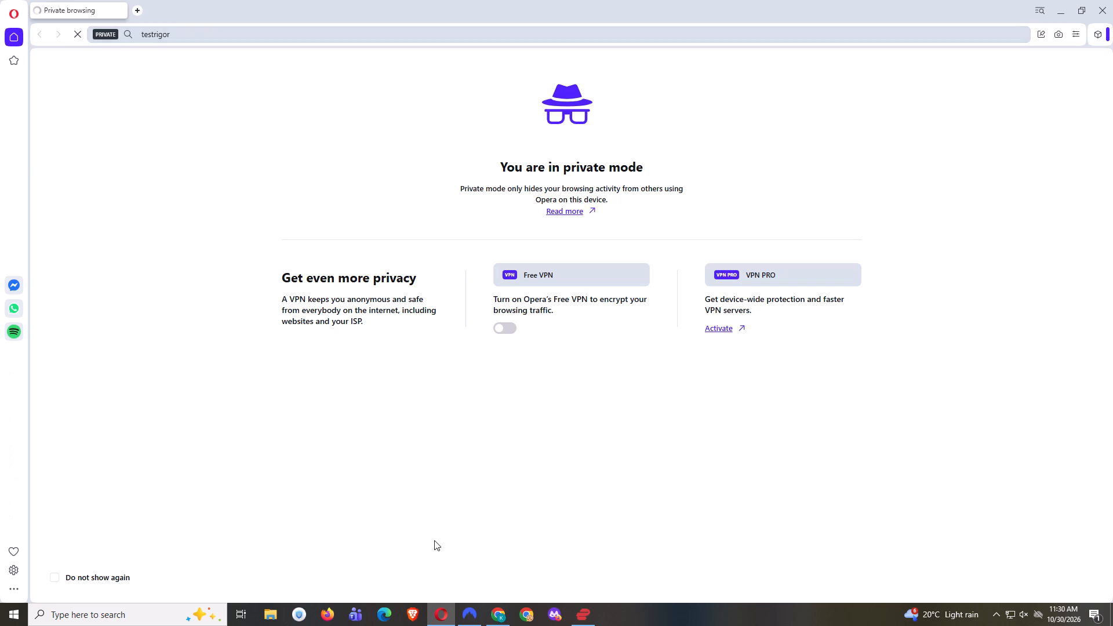
Search Google for "saucelabs alternative" in a new tab.
click(139, 13)
text(saucelabs)
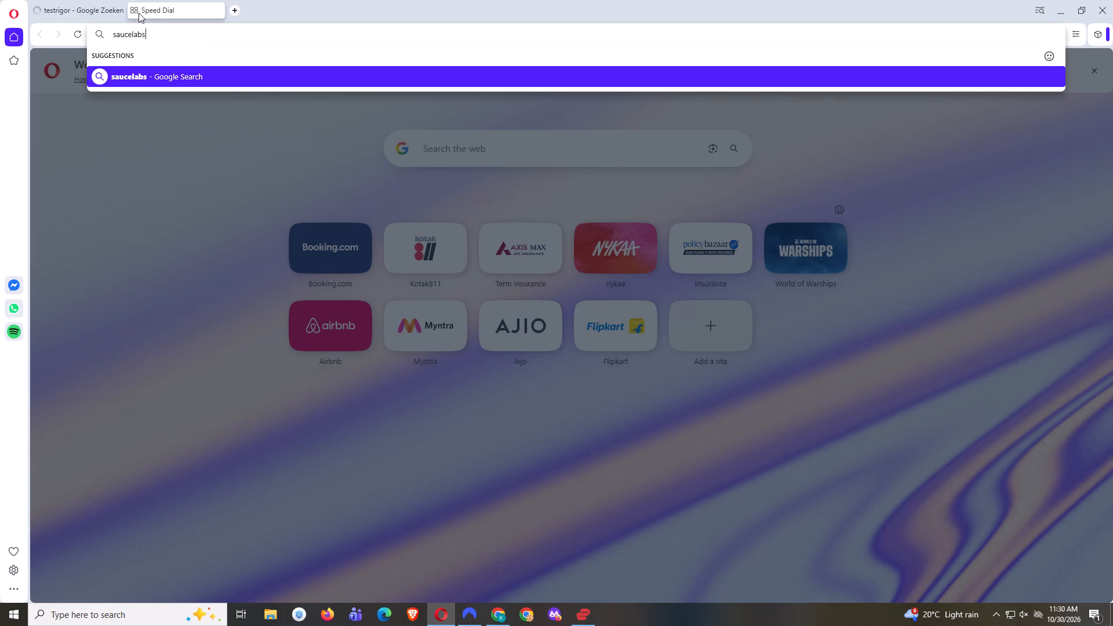
key(space)
text(alternative)
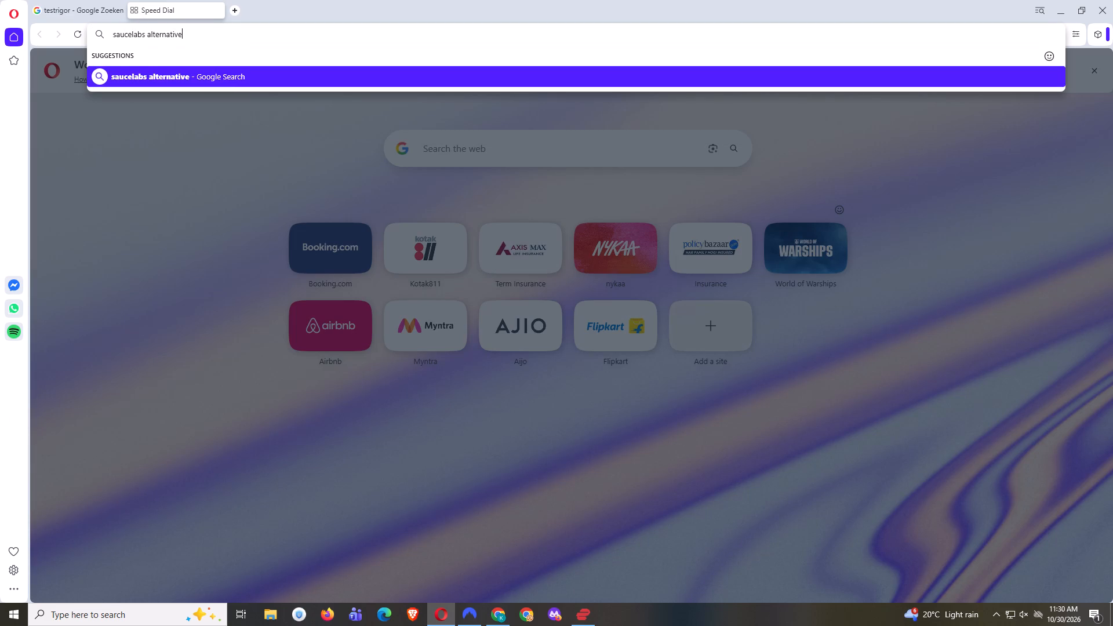
key(Return)
Search Google for "ai testing" and "testrail", each in its own new tab.
click(232, 13)
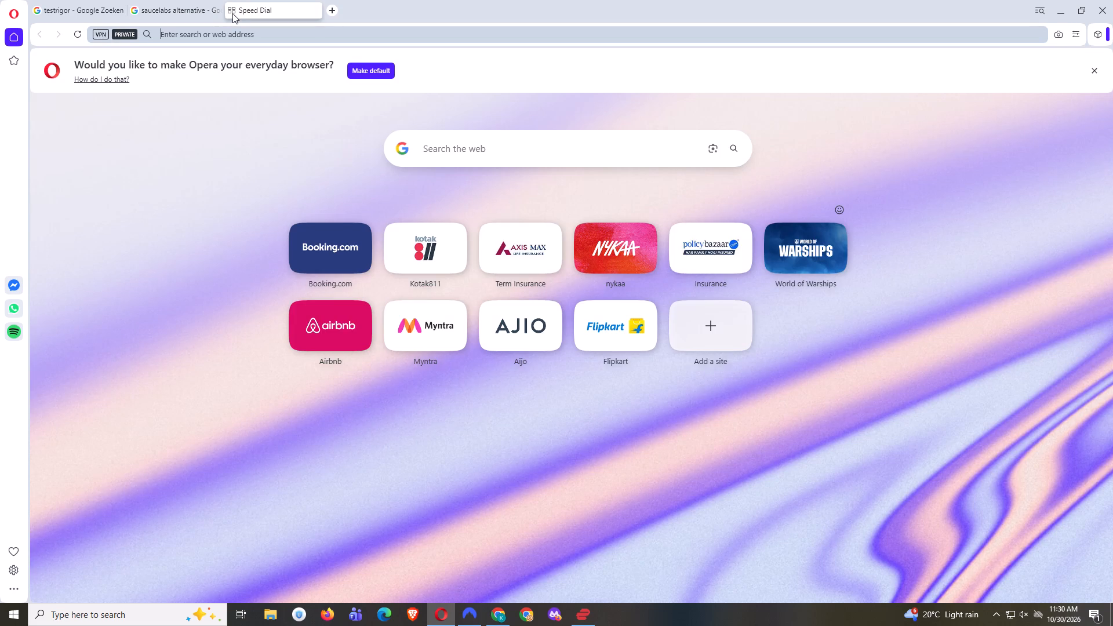
text(ai testing)
key(Return)
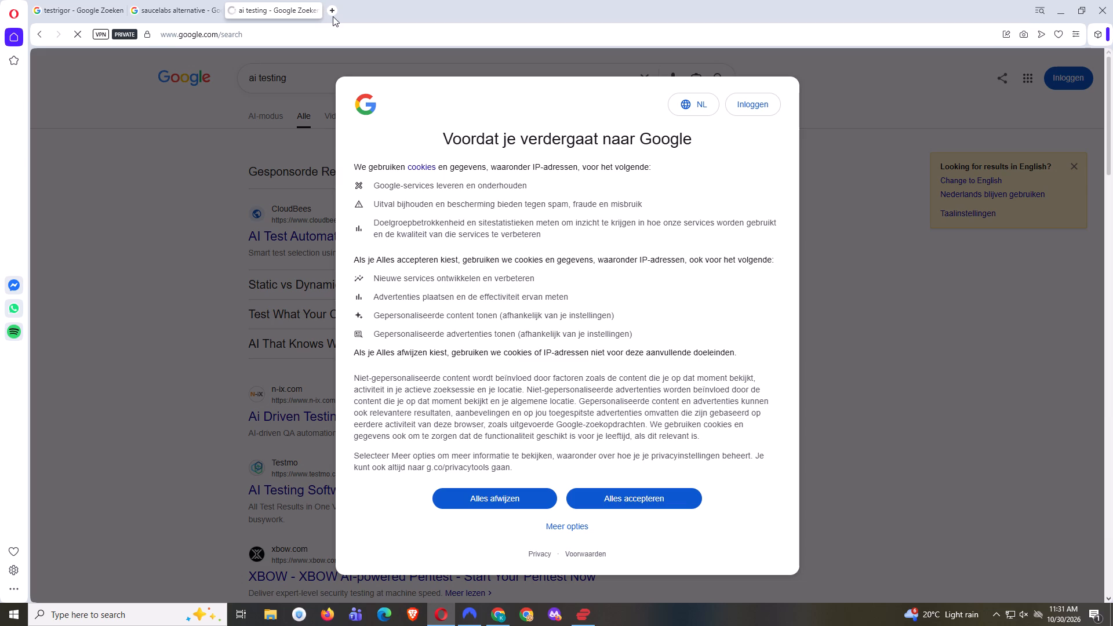
click(333, 16)
click(333, 12)
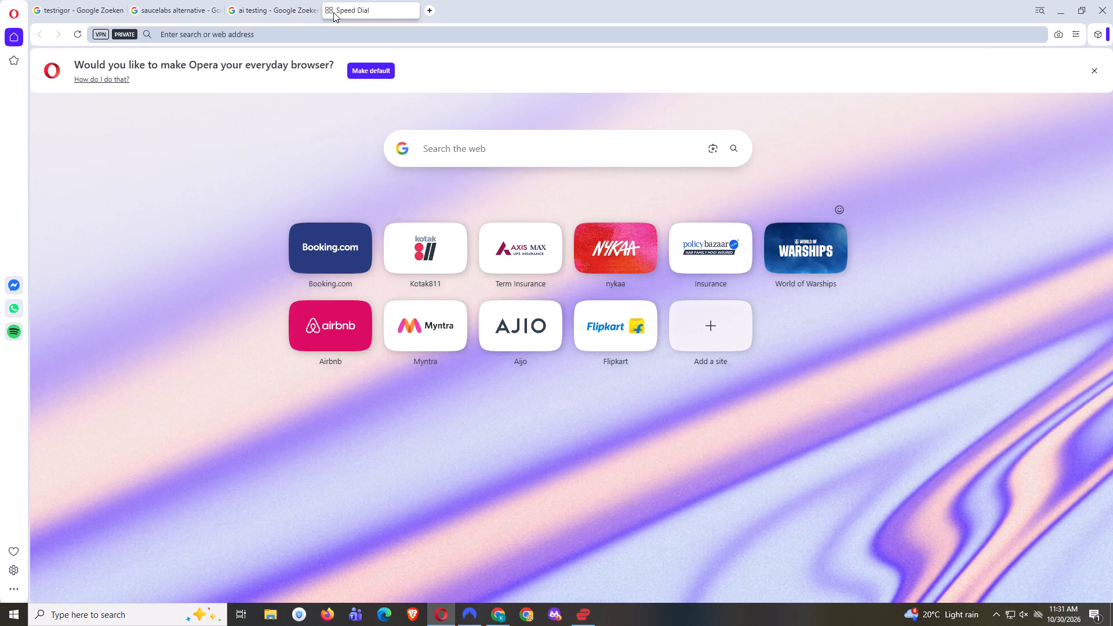
text(testrail)
key(Return)
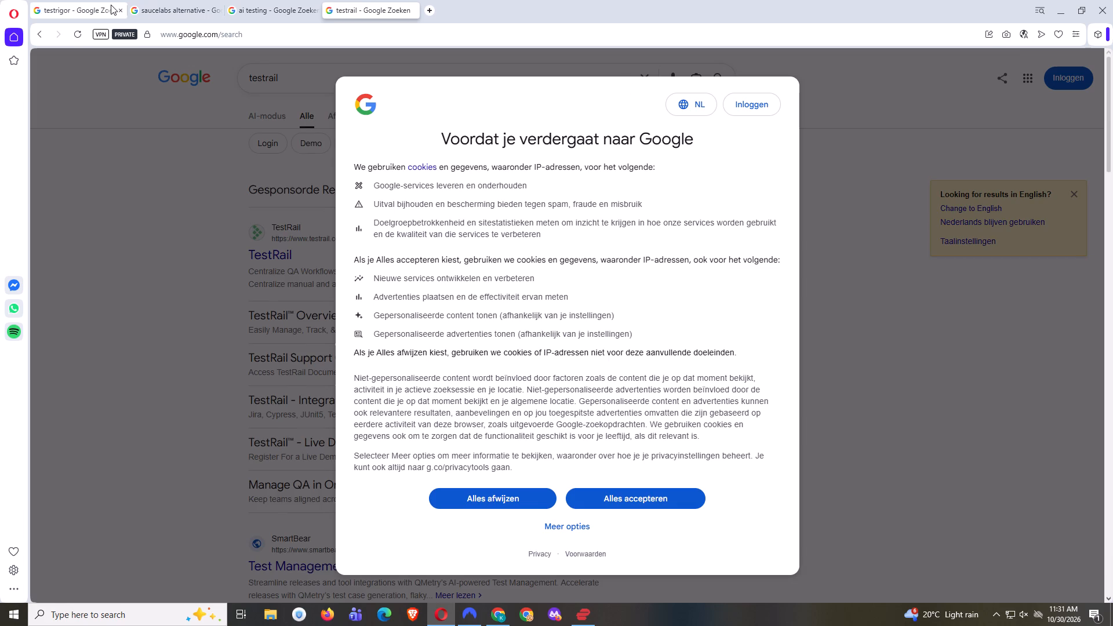
Return to the "testrigor" results and reject Google's cookies.
click(111, 5)
click(471, 485)
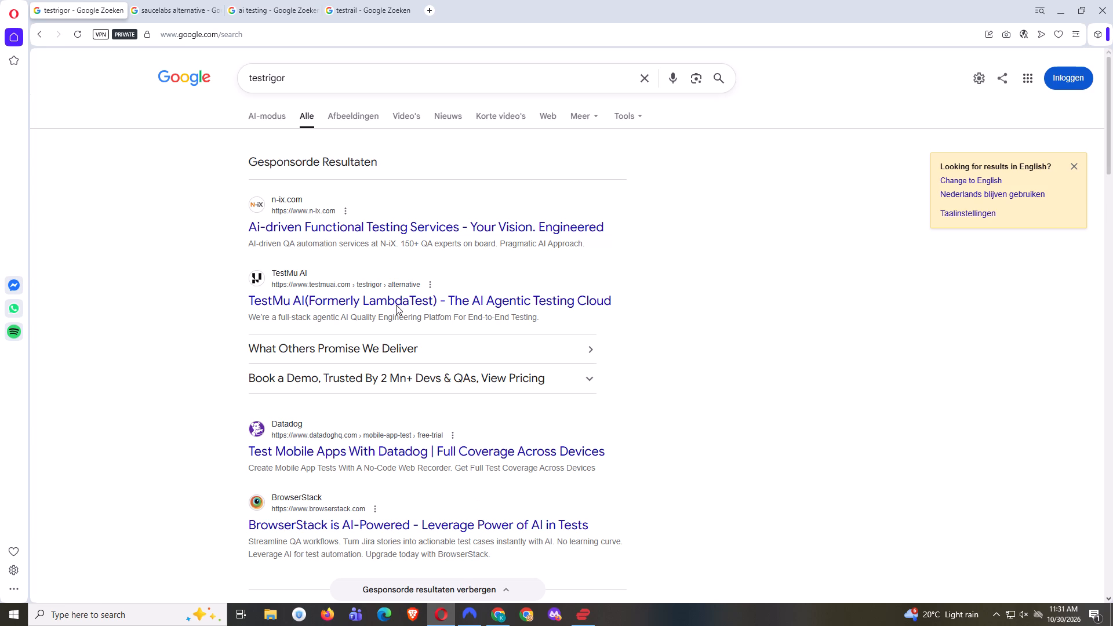
Open the N-iX, TestMu AI and Datadog ads for "testrigor" in new tabs, plus the PractiTest ad from the reloaded results.
middle_click(355, 224)
middle_click(362, 300)
middle_click(388, 456)
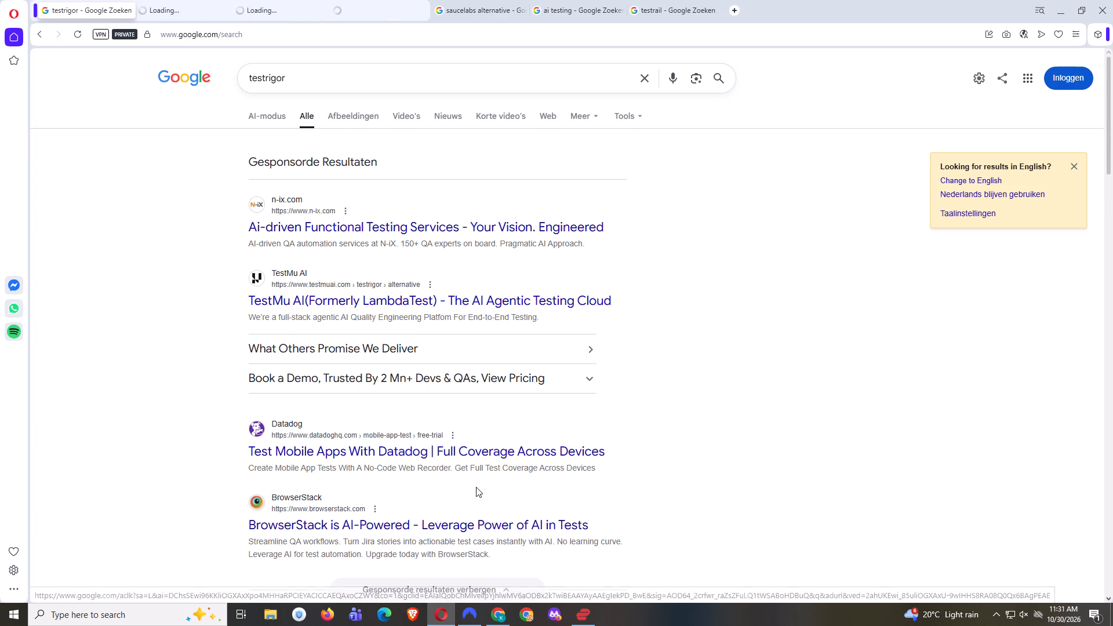
scroll(485, 492, down, 20)
scroll(485, 492, down, 6)
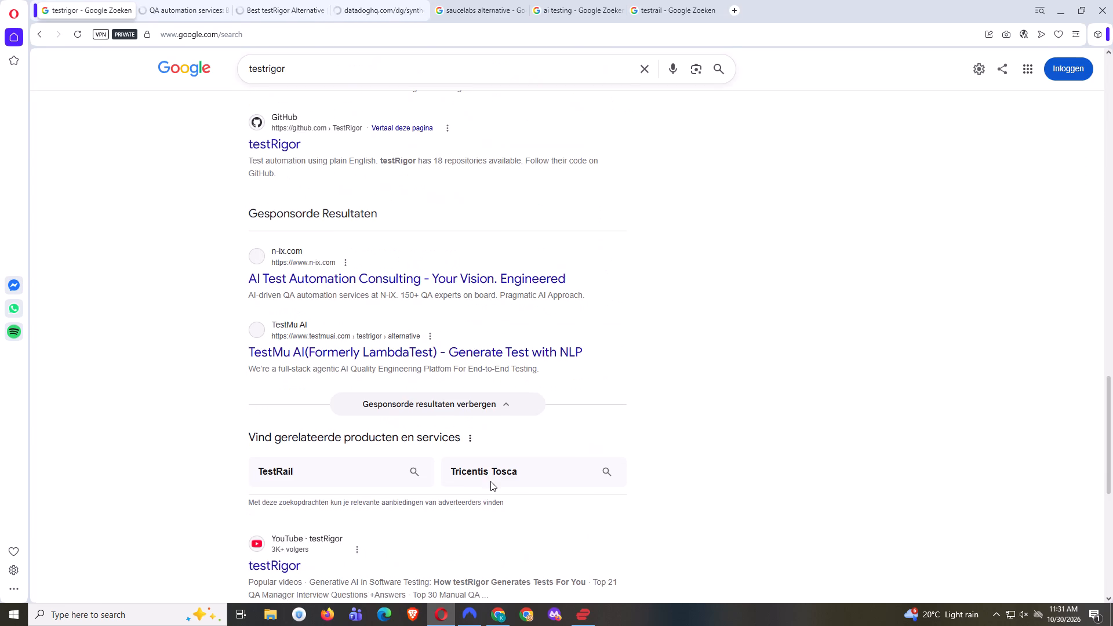
scroll(405, 405, down, 15)
click(503, 506)
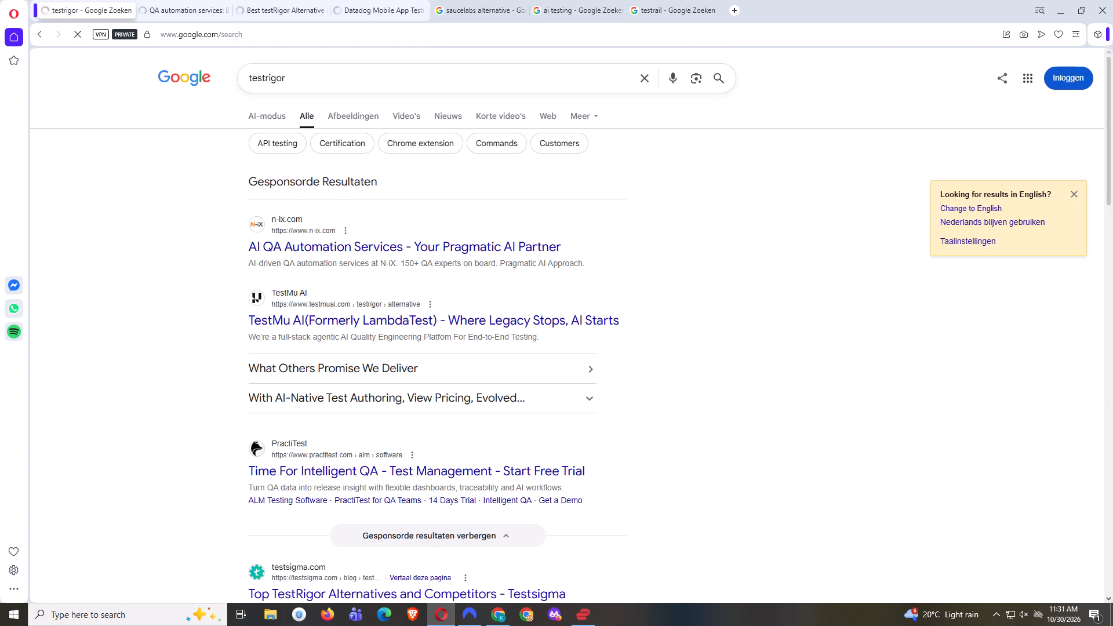
middle_click(352, 473)
scroll(385, 365, down, 7)
scroll(385, 348, up, 11)
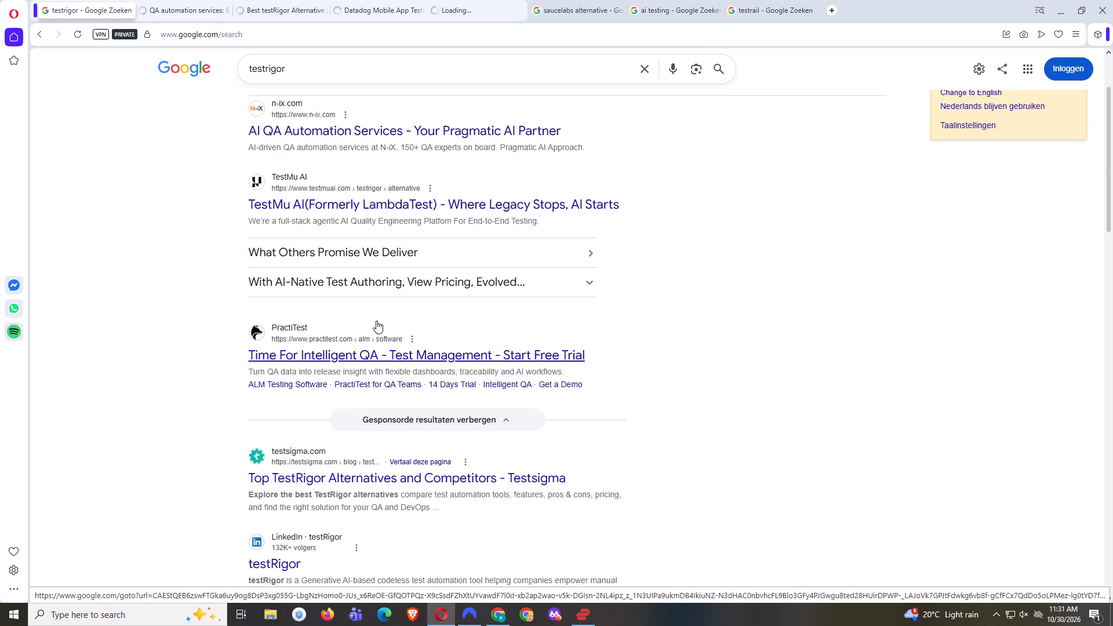
Copy N-iX's domain name from its page, find n-ix.com in Sheet9's company list and enter 1 beside it in column B.
click(158, 0)
drag(180, 35, 190, 38)
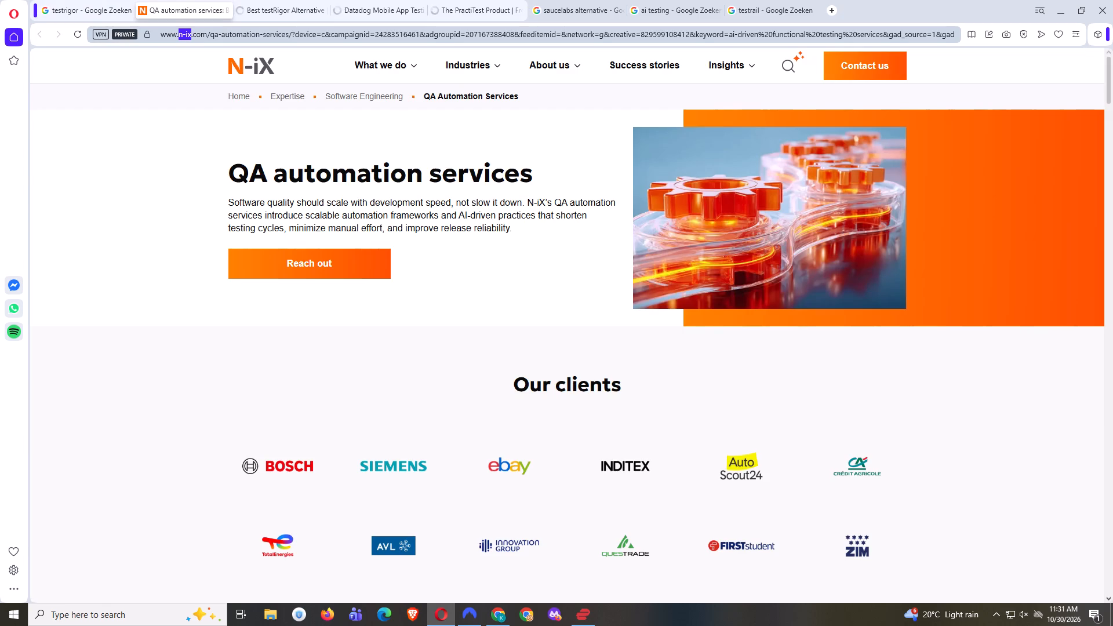
drag(190, 38, 194, 42)
key(ctrl+c)
key(alt+Tab)
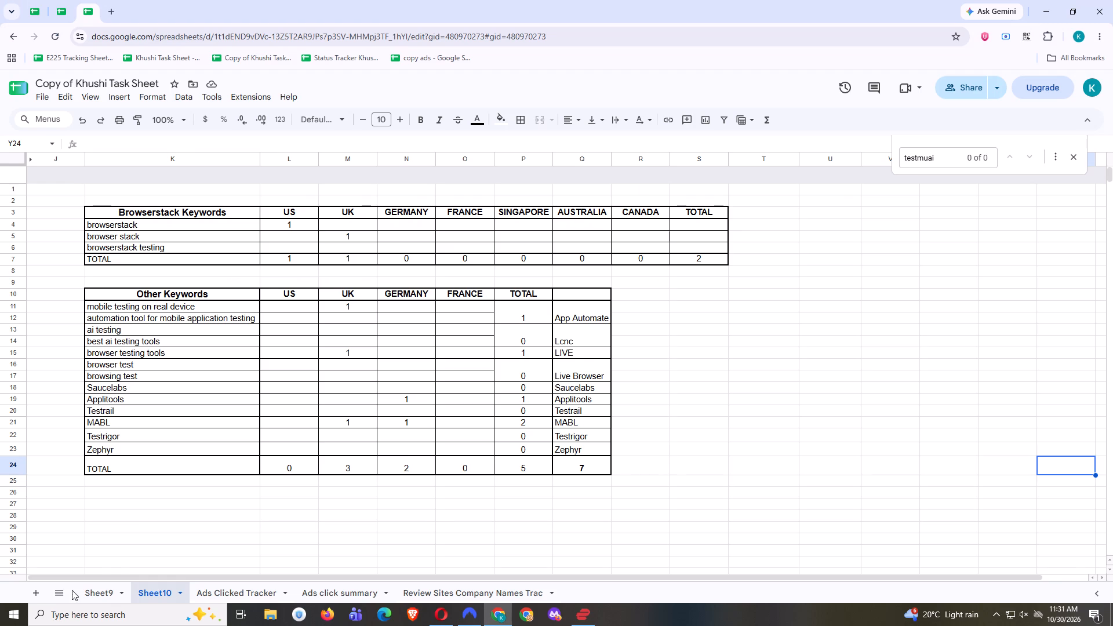
click(72, 590)
click(86, 594)
key(ctrl+f)
key(ctrl+v)
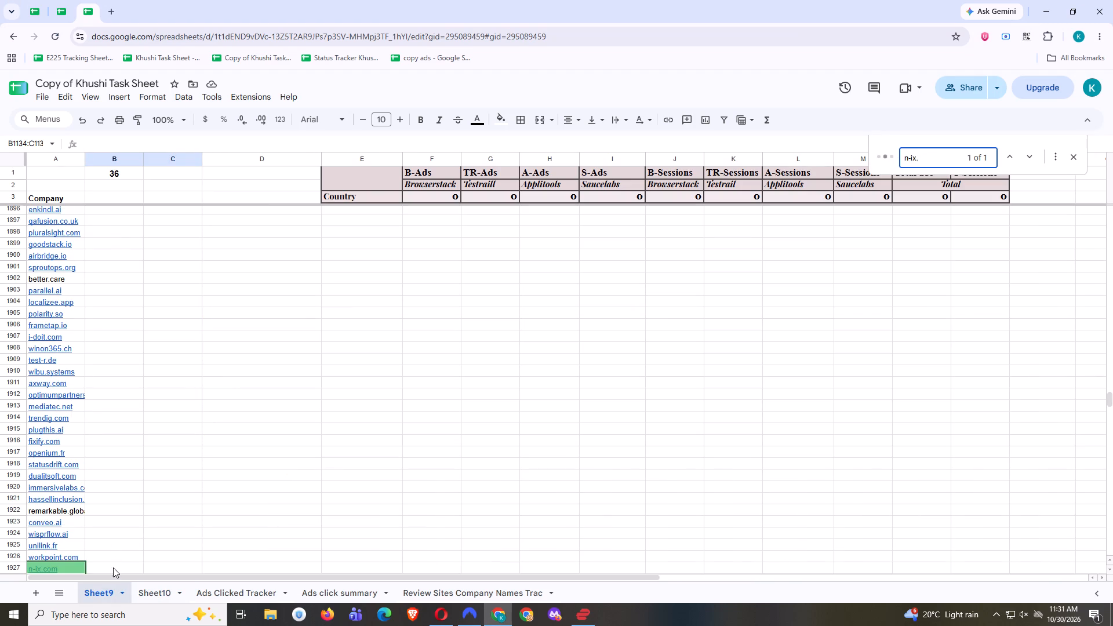
click(113, 567)
key(1)
click(116, 547)
Reject the N-iX site's non-essential cookies in Opera and close its page.
key(alt+Tab)
click(537, 373)
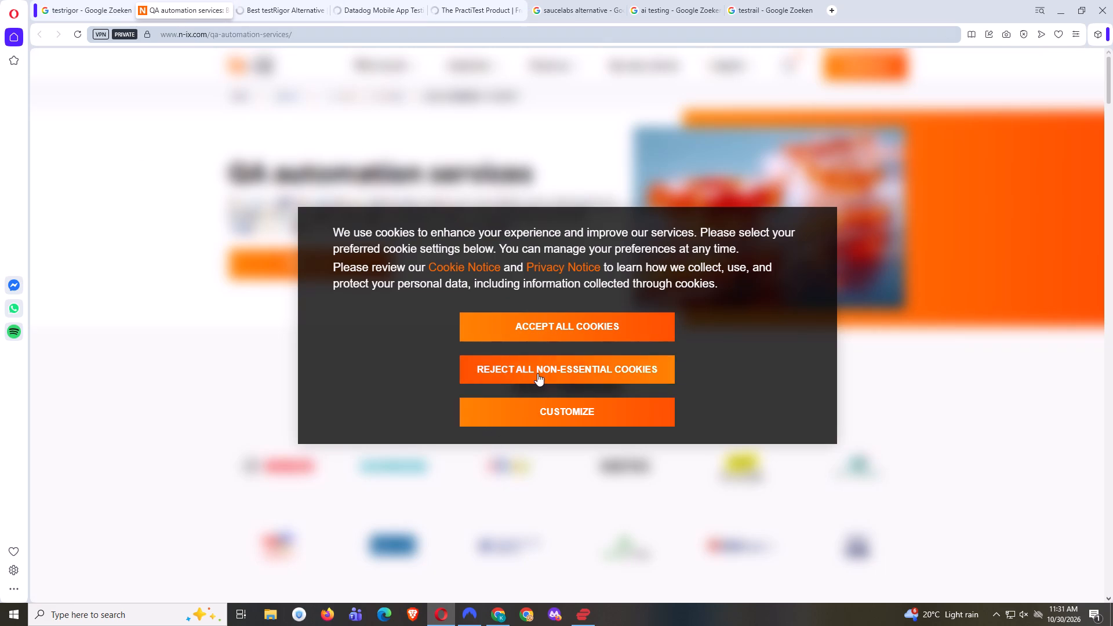
click(288, 0)
click(221, 10)
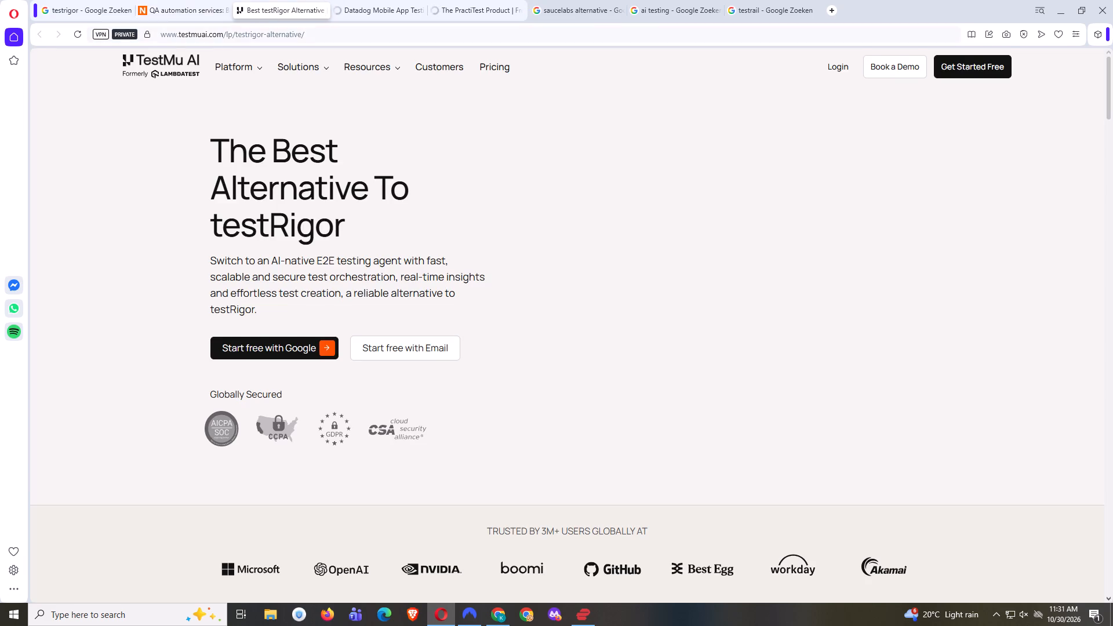
Copy "testmuai" from the TestMu AI page's address, find testmuai.com in Sheet9 and set its ad count to 8.
double_click(182, 32)
click(207, 37)
drag(220, 37, 201, 42)
click(152, 42)
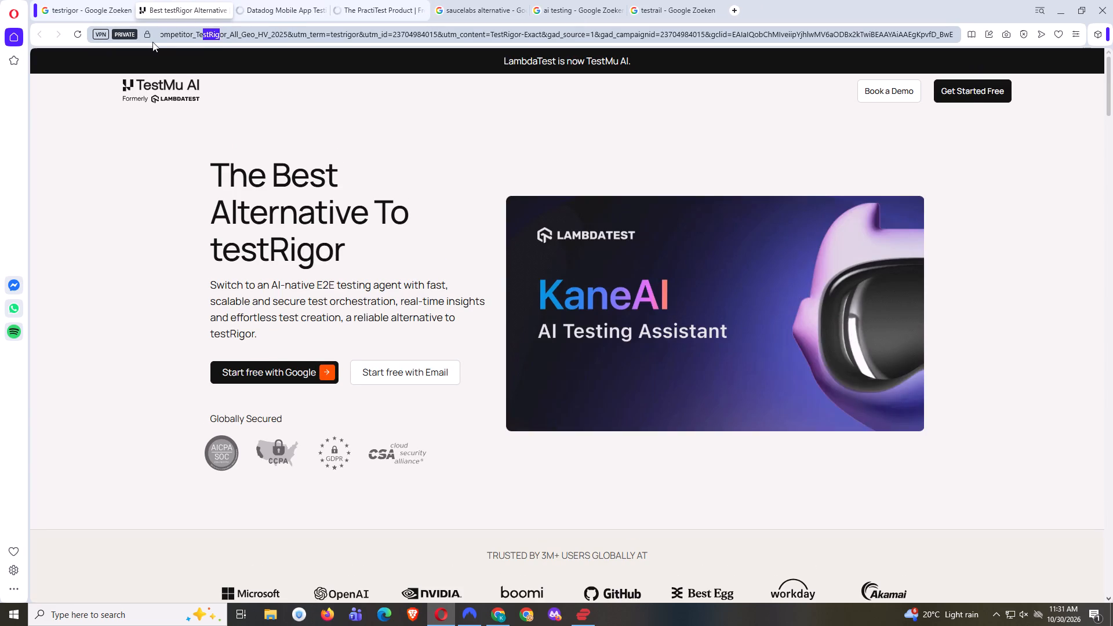
click(163, 36)
click(152, 35)
double_click(160, 32)
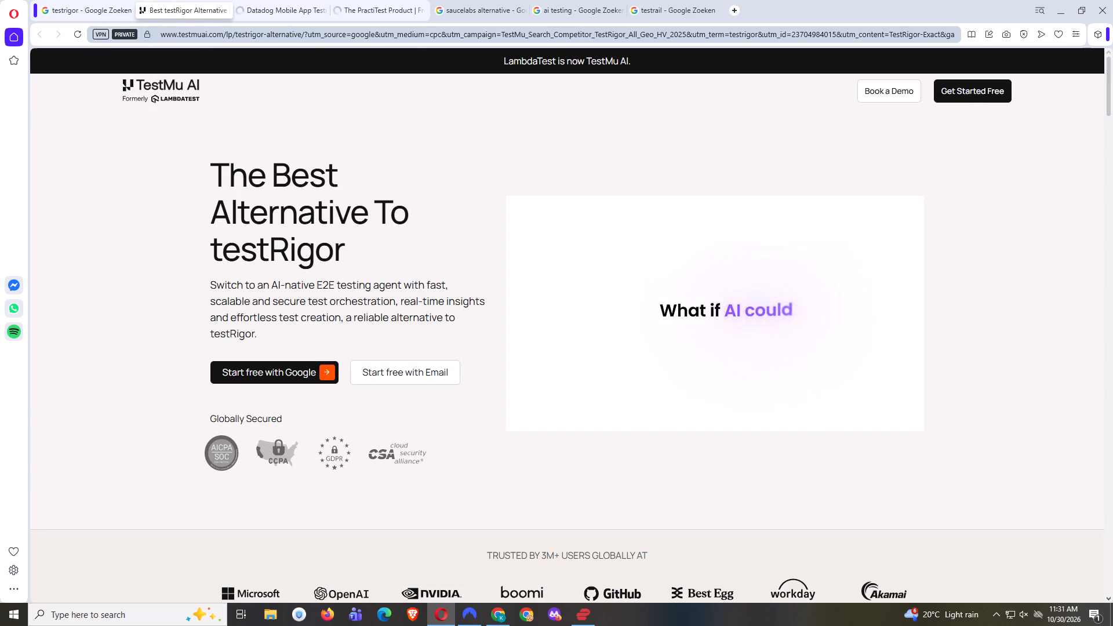
double_click(190, 32)
key(ctrl+c)
key(alt+Tab)
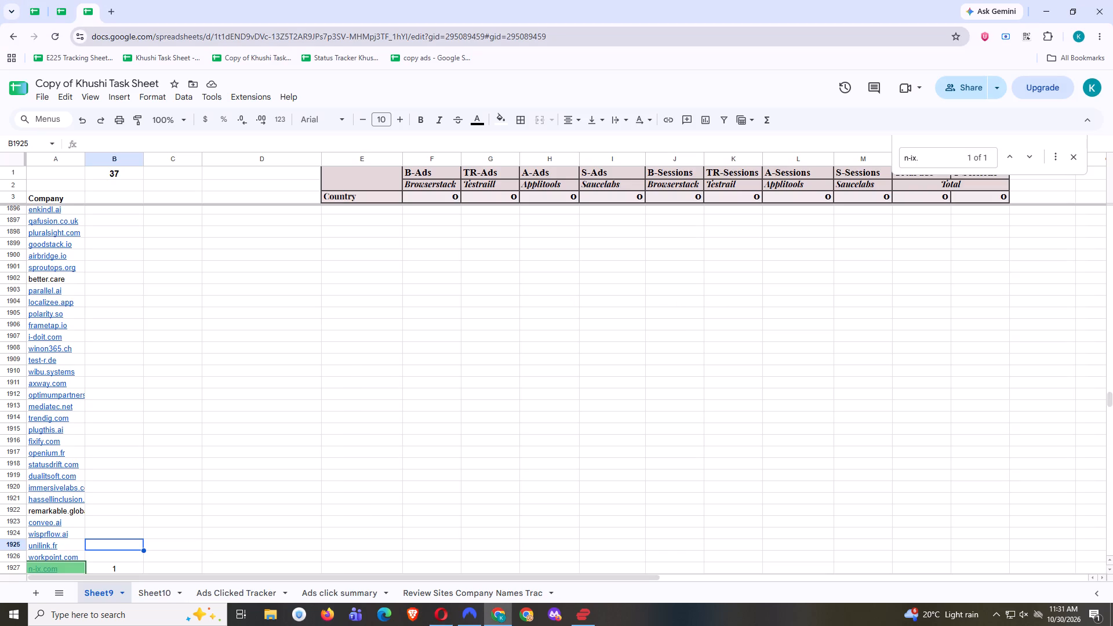
key(ctrl+f)
key(ctrl+v)
click(128, 210)
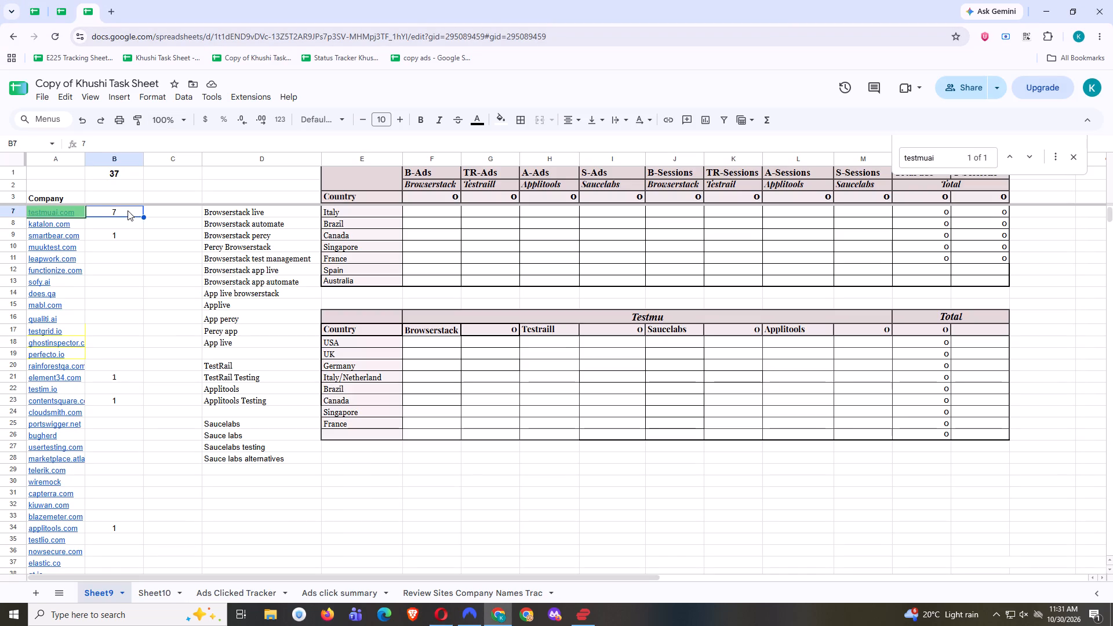
key(8)
click(129, 222)
Copy "datadoghq" from the Datadog page's address, set datadoghq.com's ad count in Sheet9 to 3, and close the Datadog page.
key(alt+Tab)
click(289, 10)
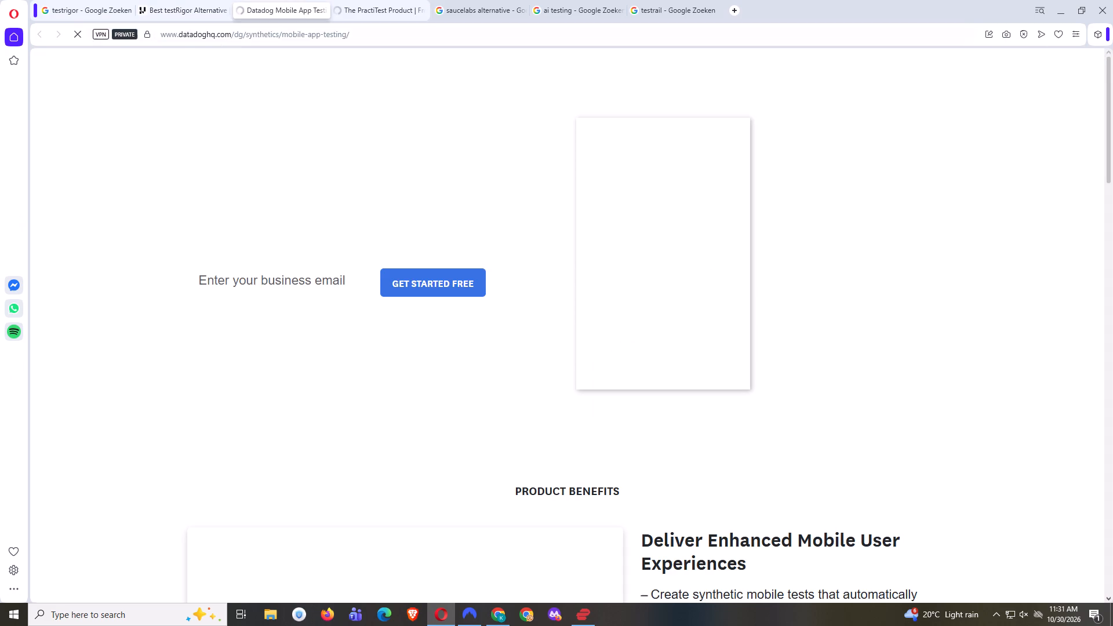
double_click(184, 32)
key(ctrl+c)
key(alt+Tab)
key(ctrl+f)
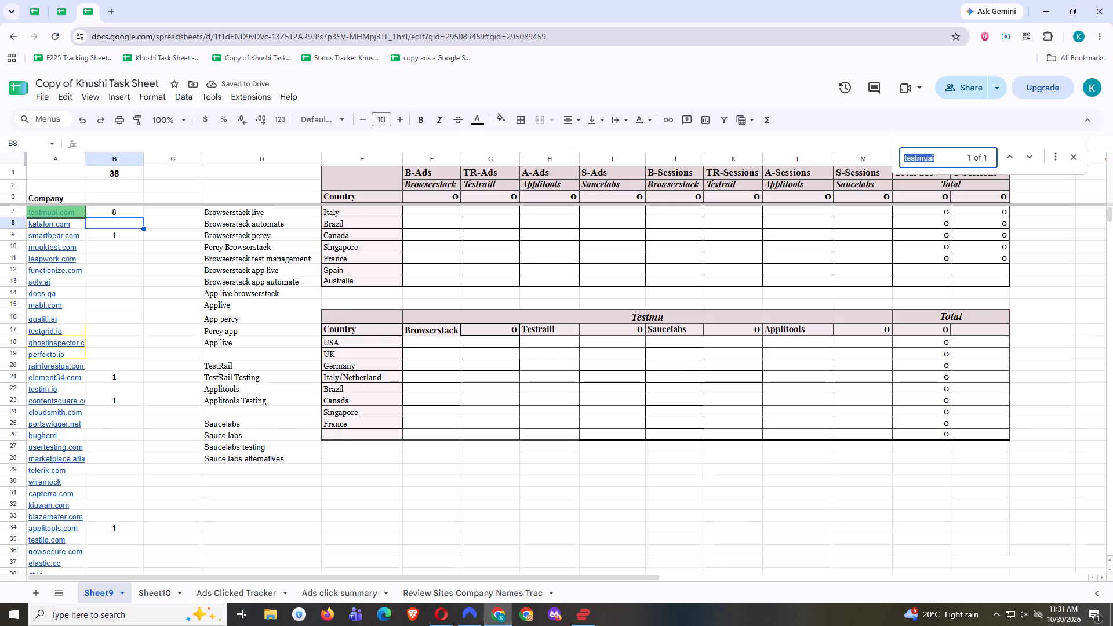
key(ctrl+v)
click(108, 214)
key(3)
click(112, 241)
key(alt+Tab)
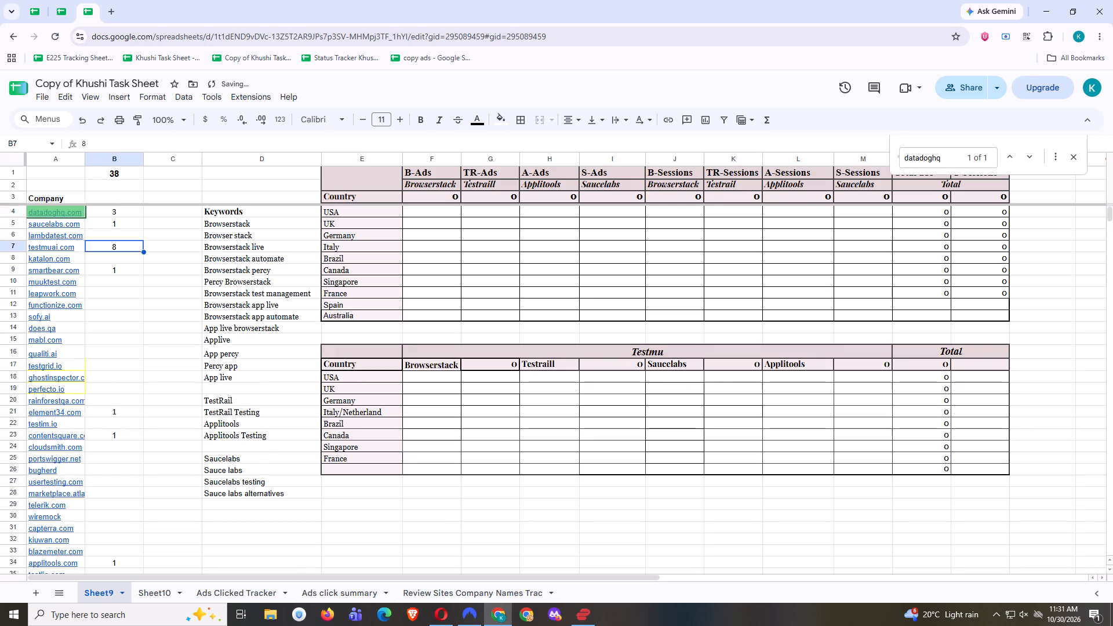
drag(350, 9, 343, 10)
click(321, 9)
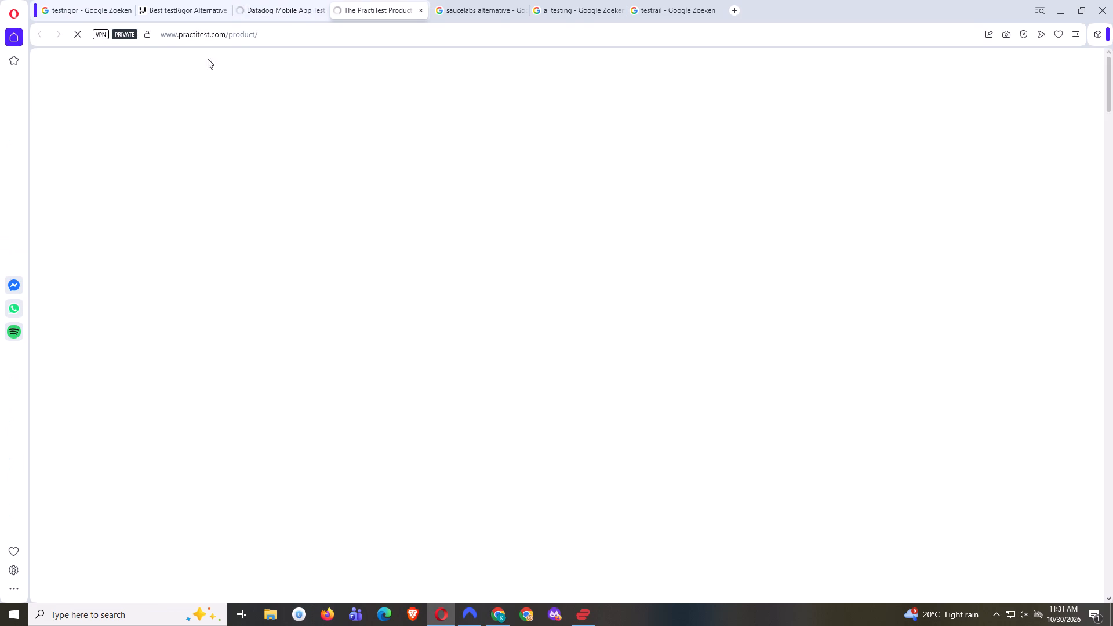
Copy "practitest" from the PractiTest page's address, find practitest.com in Sheet9 and enter an ad count of 1.
double_click(190, 34)
key(ctrl+c)
key(Tab)
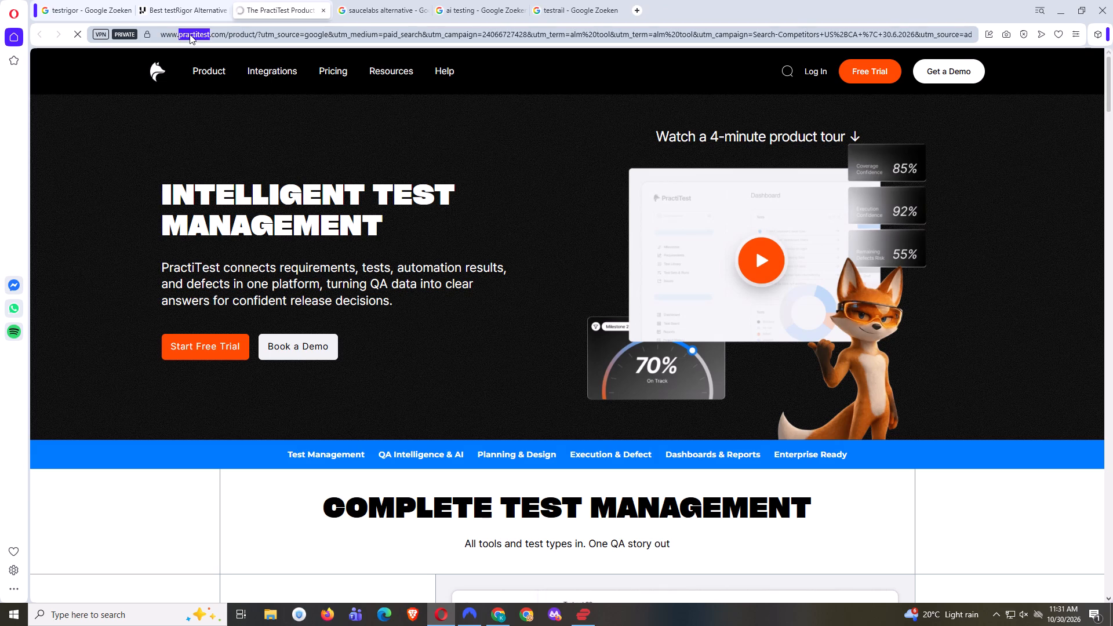
key(alt+Tab)
key(ctrl+f)
key(ctrl+v)
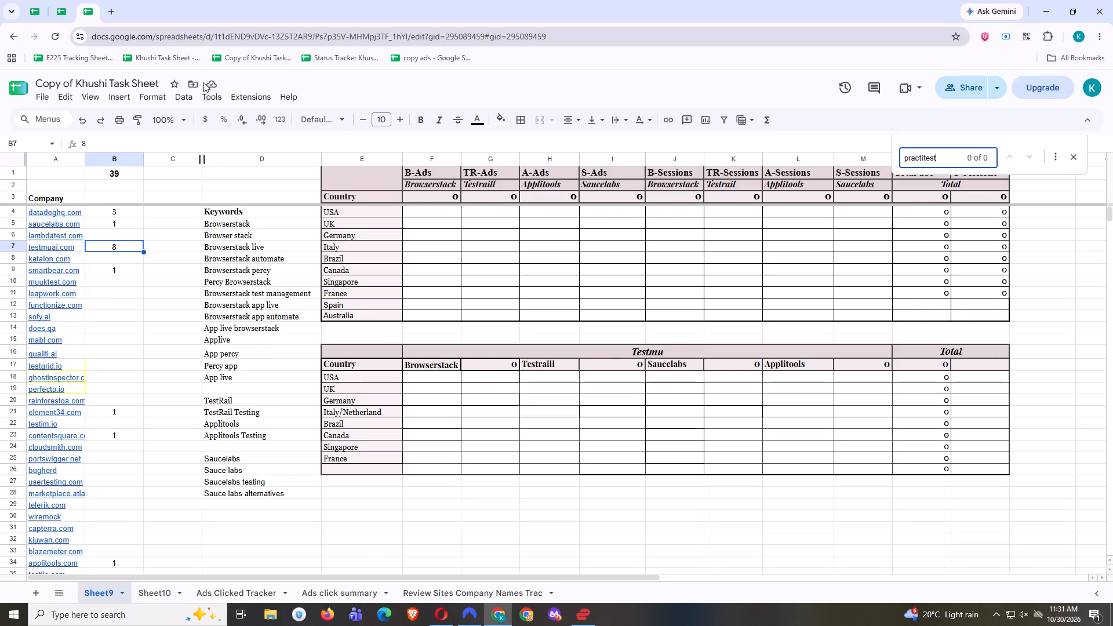
click(111, 571)
key(1)
click(112, 544)
Enter 1 for the Testrigor keyword in Sheet10's Germany column and switch back to Opera.
click(144, 600)
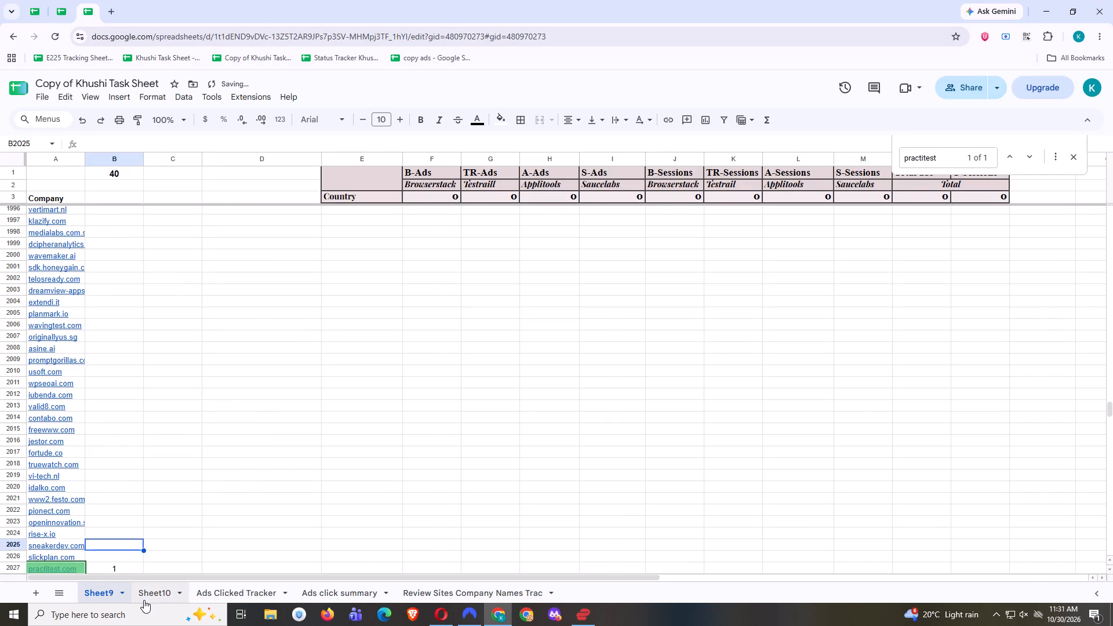
drag(176, 437, 355, 434)
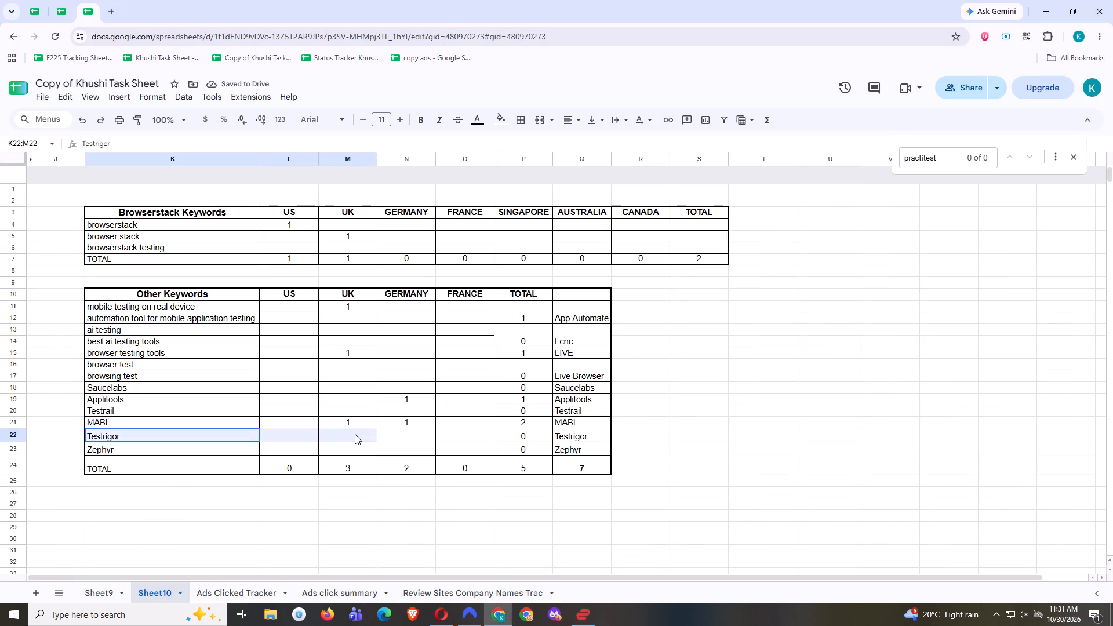
drag(355, 434, 413, 434)
click(413, 435)
key(1)
click(415, 453)
key(alt+Tab)
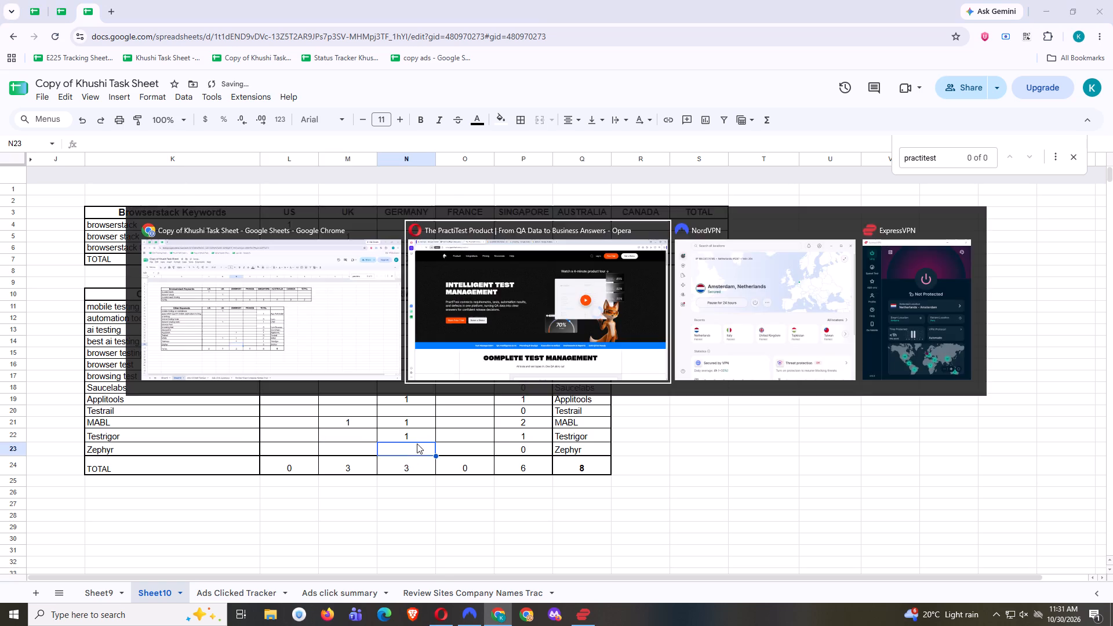